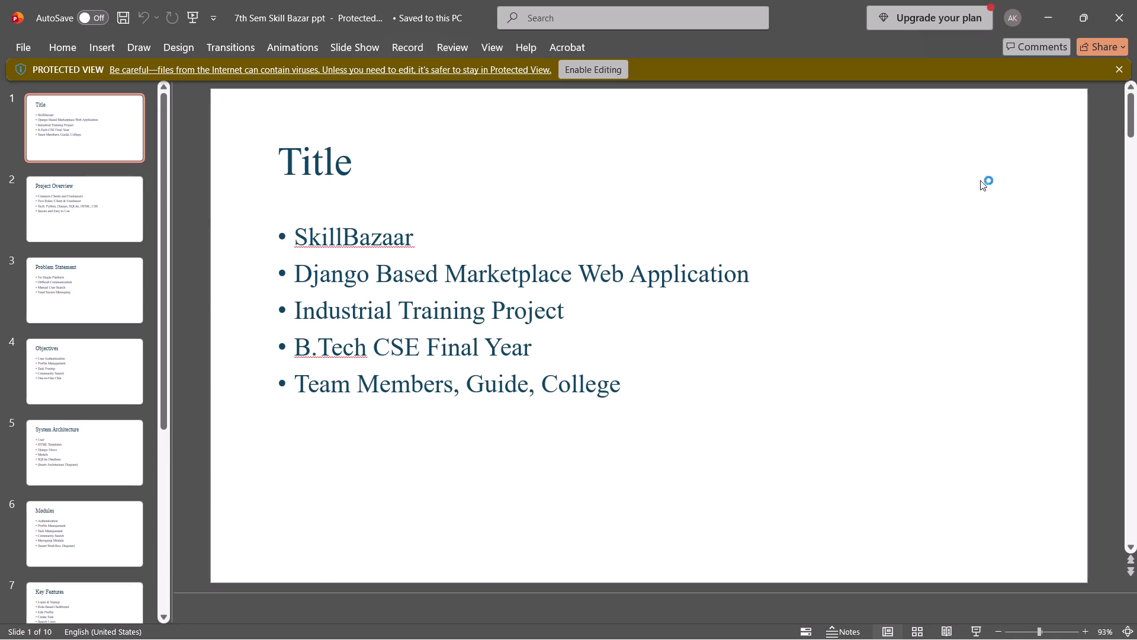
Review the Project Overview, Title and Objectives slides and look through the thumbnails of the whole deck to Conclusion.
{"action": "left_click", "coordinate": [104, 197]}
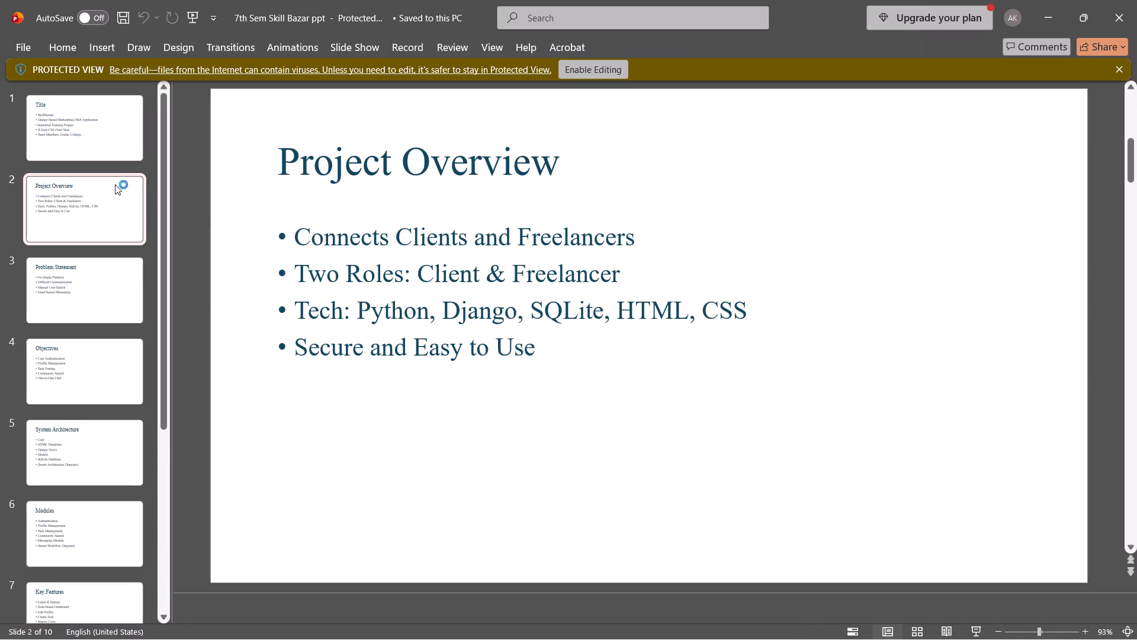
{"action": "scroll", "coordinate": [109, 183], "scroll_direction": "up", "scroll_amount": 3}
{"action": "left_click", "coordinate": [106, 144]}
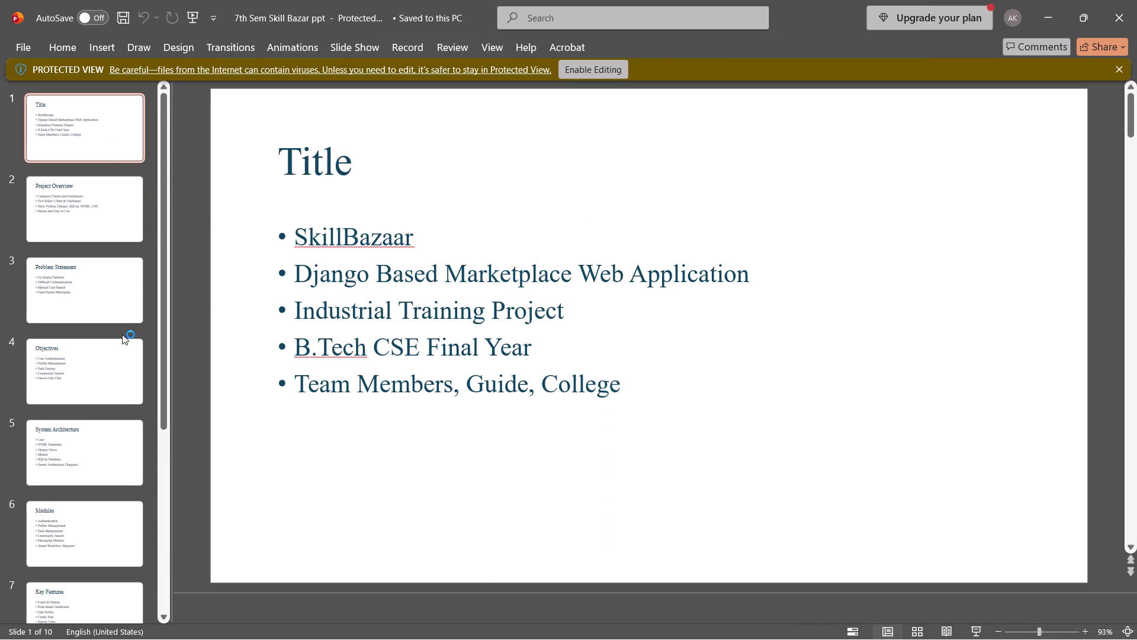
{"action": "left_click", "coordinate": [119, 373]}
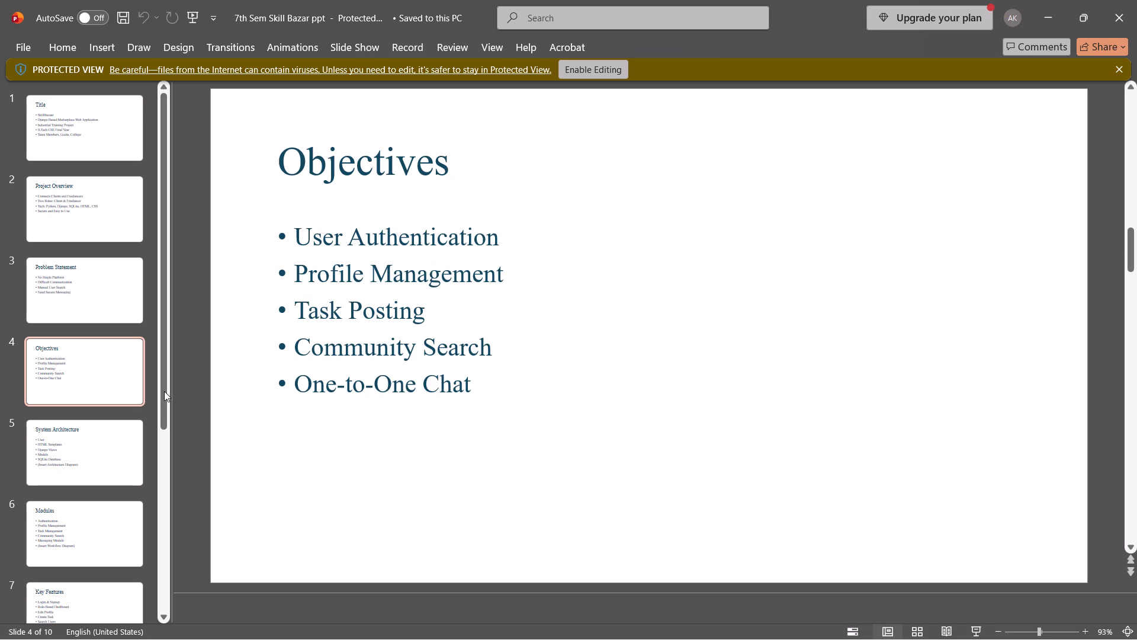
{"action": "left_click_drag", "start_coordinate": [166, 392], "coordinate": [171, 434]}
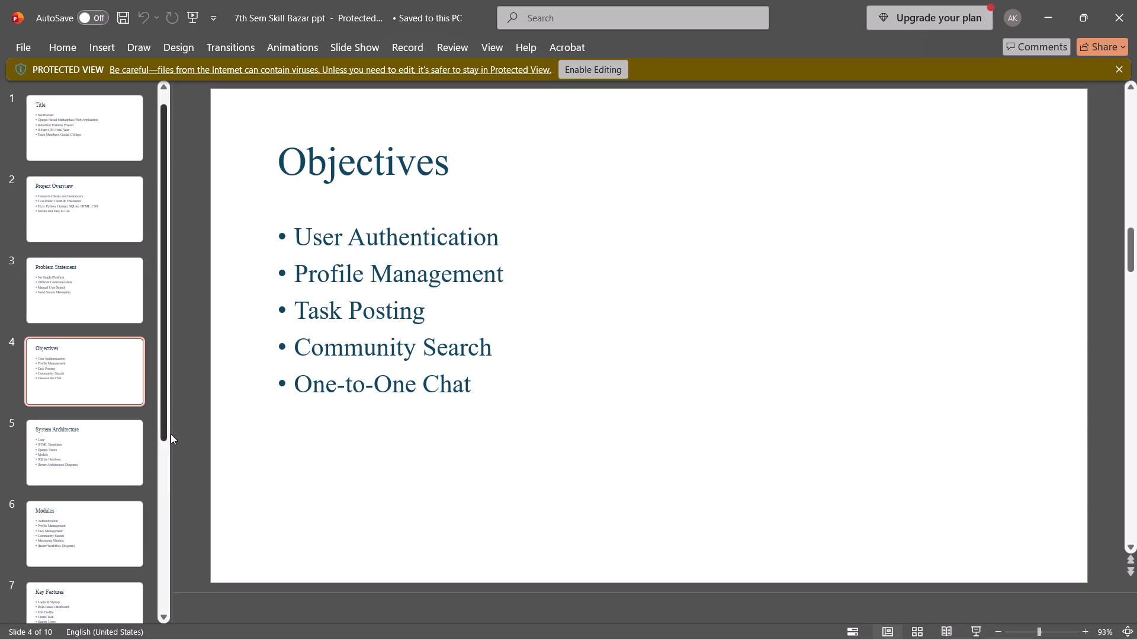
{"action": "left_click_drag", "start_coordinate": [171, 434], "coordinate": [181, 270]}
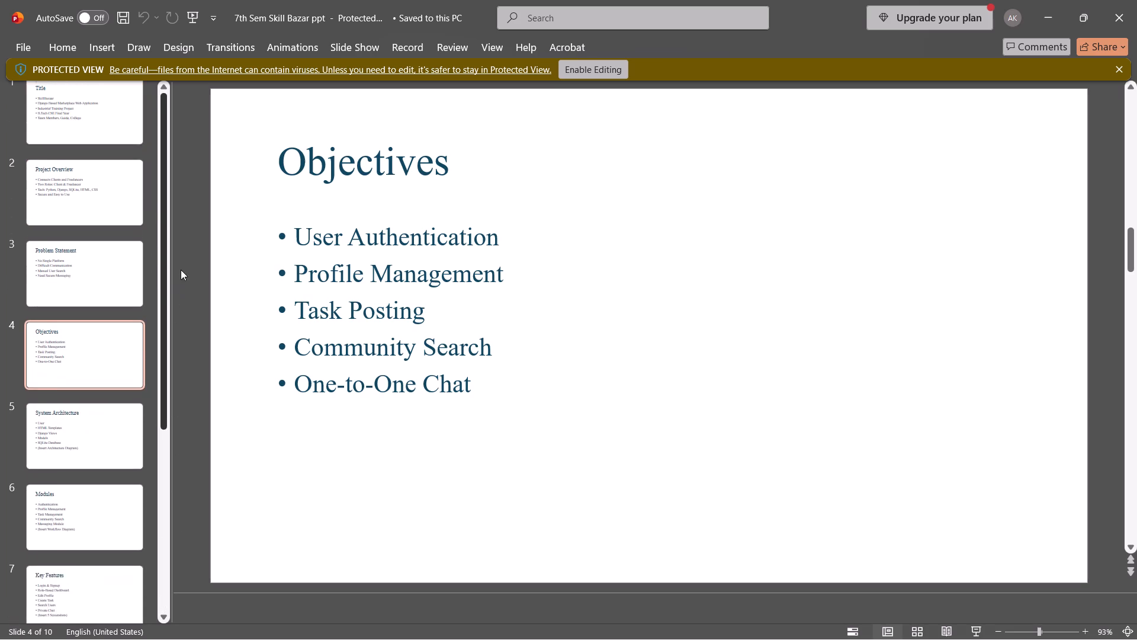
{"action": "left_click_drag", "start_coordinate": [181, 270], "coordinate": [105, 575]}
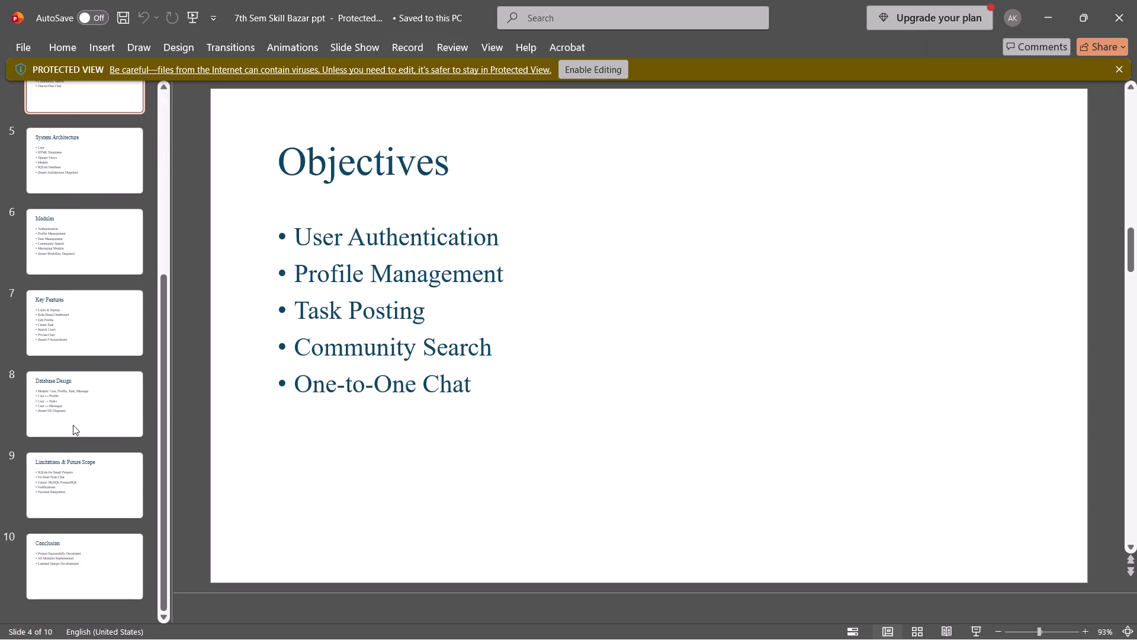
{"action": "scroll", "coordinate": [82, 425], "scroll_direction": "down", "scroll_amount": 2}
{"action": "scroll", "coordinate": [82, 425], "scroll_direction": "up", "scroll_amount": 3}
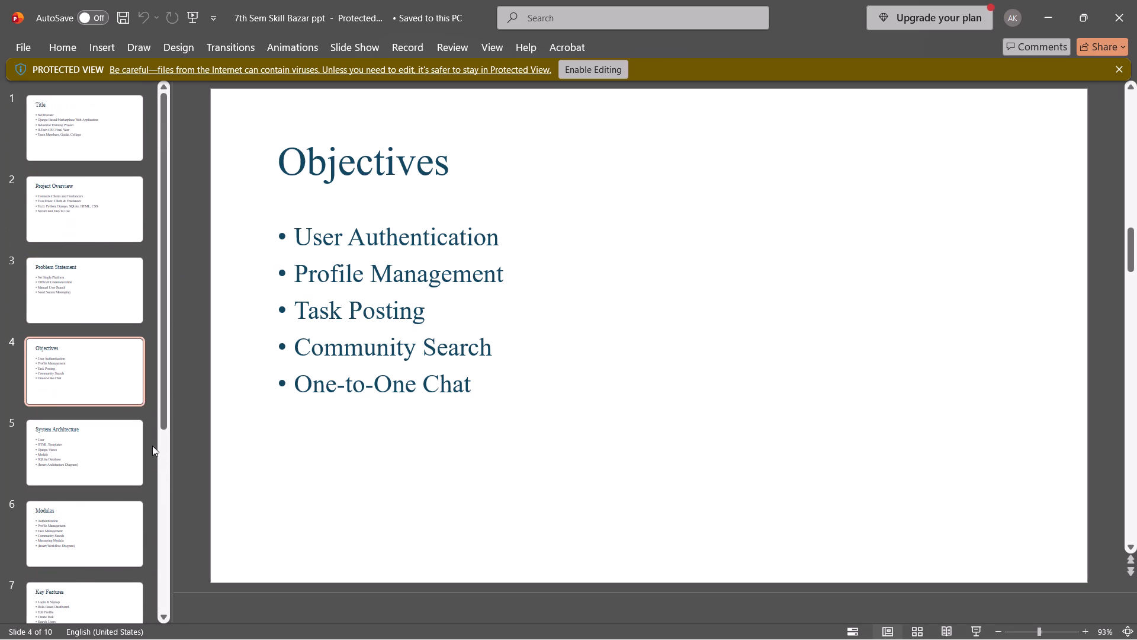
{"action": "left_click_drag", "start_coordinate": [163, 447], "coordinate": [162, 486]}
{"action": "left_click_drag", "start_coordinate": [162, 486], "coordinate": [176, 295]}
{"action": "left_click_drag", "start_coordinate": [163, 212], "coordinate": [163, 280]}
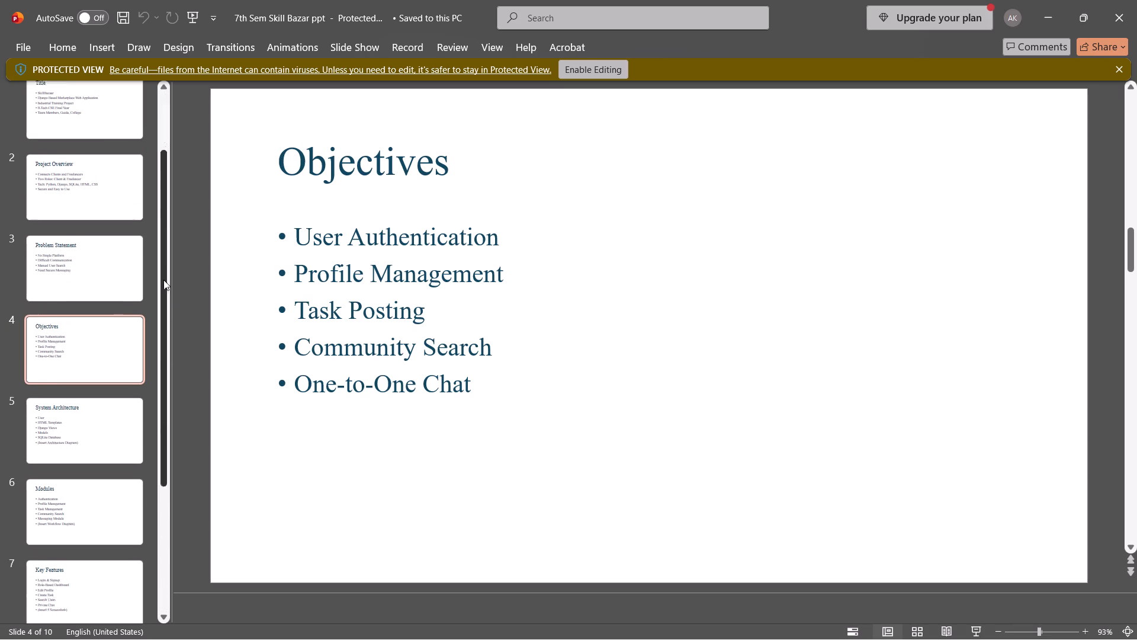
{"action": "left_click_drag", "start_coordinate": [163, 280], "coordinate": [149, 466]}
{"action": "left_click_drag", "start_coordinate": [165, 460], "coordinate": [168, 325]}
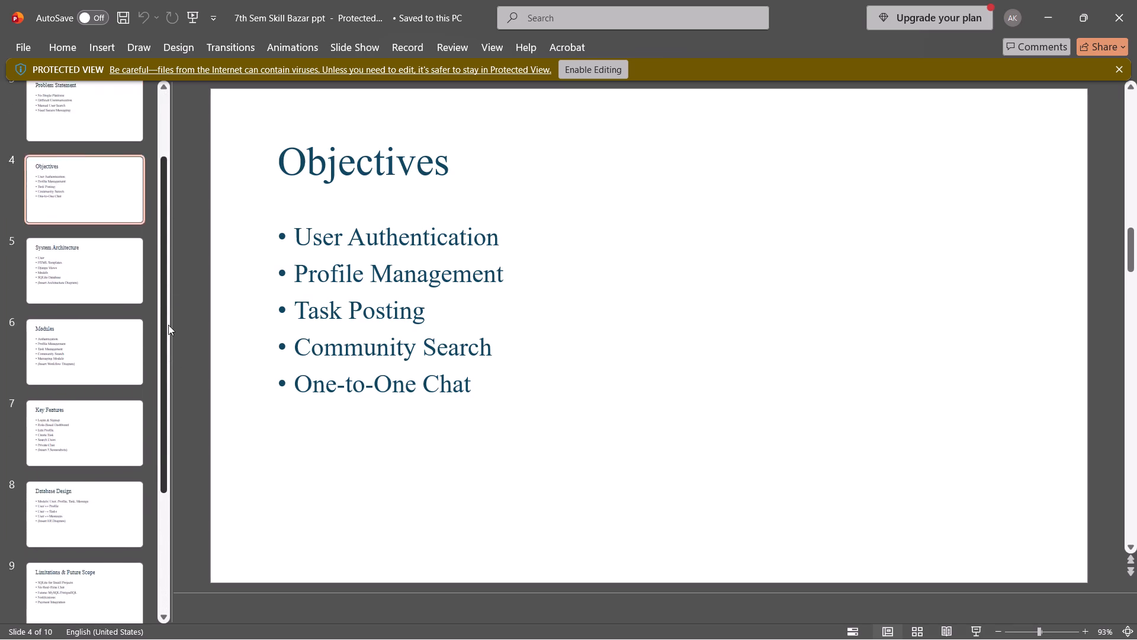
{"action": "left_click_drag", "start_coordinate": [168, 325], "coordinate": [168, 187]}
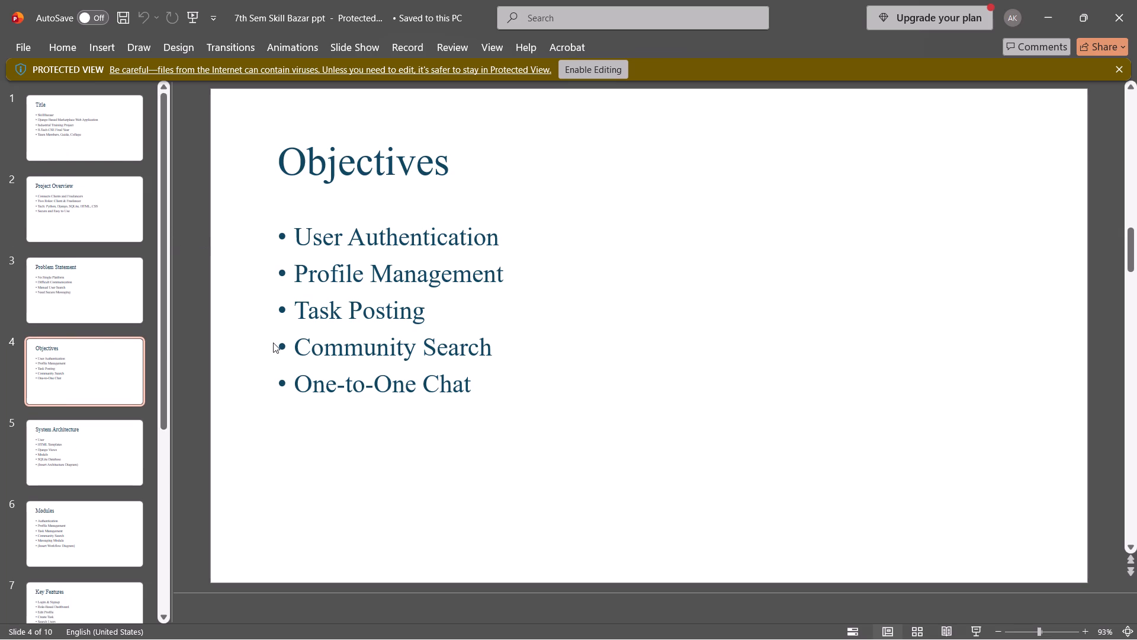
View the Objectives slide at 75% zoom and look over the remaining slide thumbnails as far as Conclusion.
{"action": "scroll", "coordinate": [273, 343], "scroll_direction": "down", "scroll_amount": 3, "text": "ctrl"}
{"action": "scroll", "coordinate": [273, 343], "scroll_direction": "up", "scroll_amount": 6, "text": "ctrl"}
{"action": "scroll", "coordinate": [273, 343], "scroll_direction": "down", "scroll_amount": 2, "text": "ctrl"}
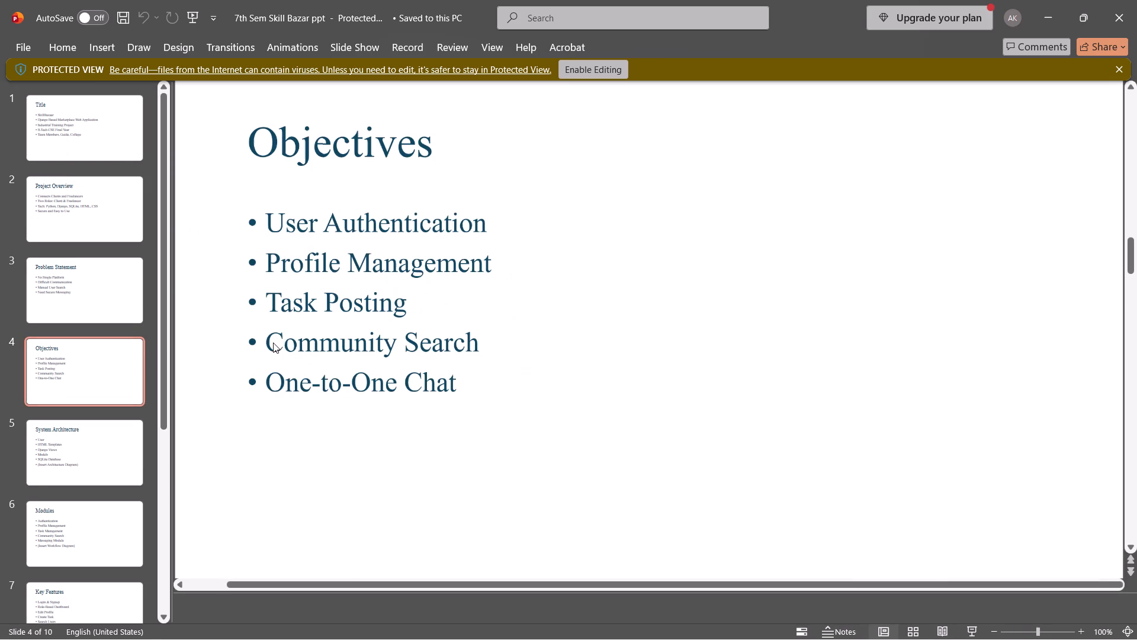
{"action": "scroll", "coordinate": [313, 339], "scroll_direction": "down", "scroll_amount": 2, "text": "ctrl"}
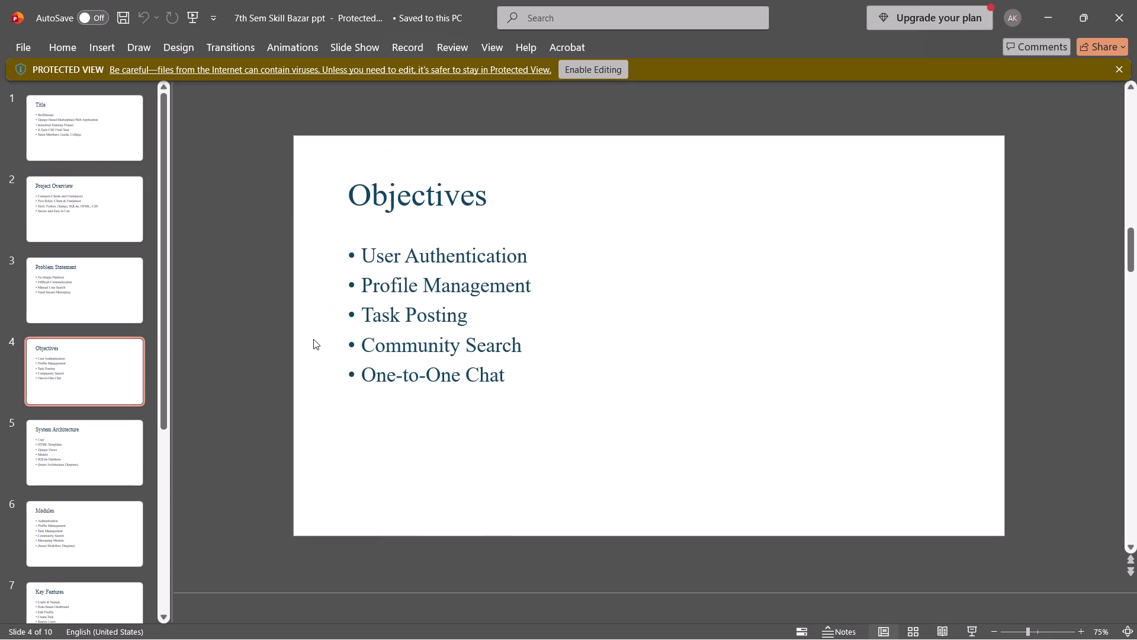
{"action": "left_click_drag", "start_coordinate": [161, 255], "coordinate": [162, 392]}
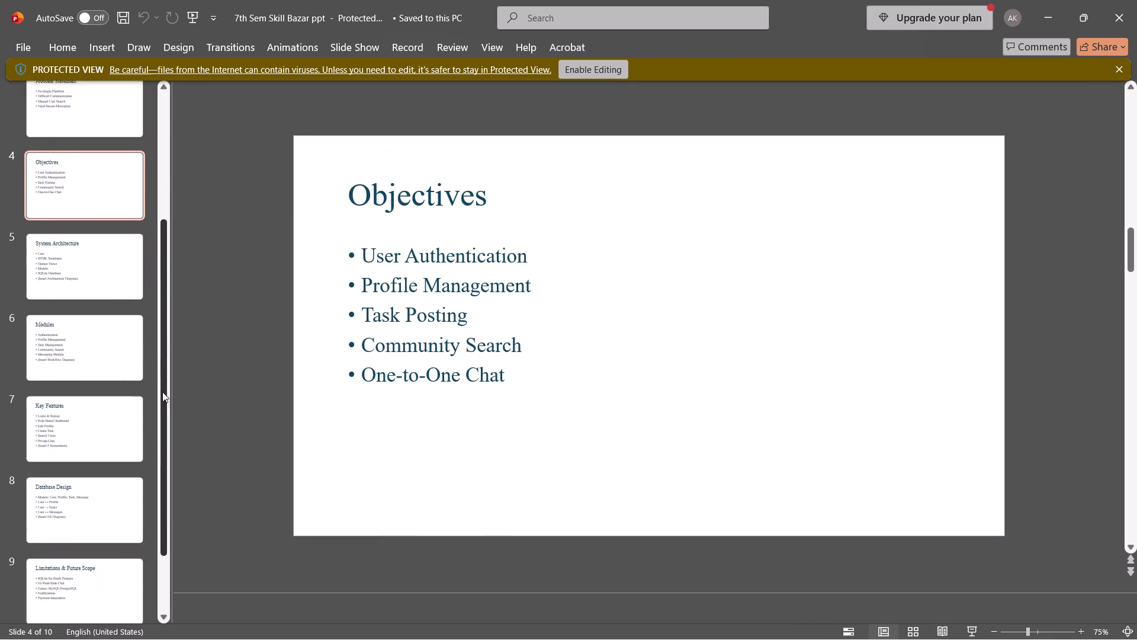
{"action": "left_click_drag", "start_coordinate": [162, 392], "coordinate": [163, 460]}
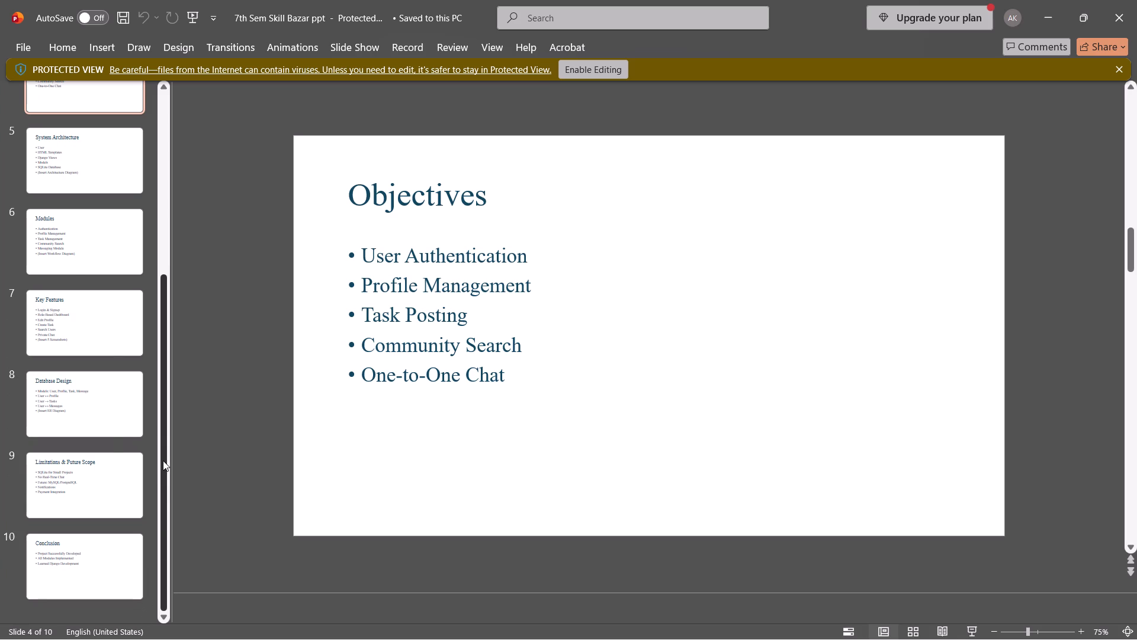
{"action": "left_click_drag", "start_coordinate": [163, 460], "coordinate": [163, 459]}
{"action": "left_click_drag", "start_coordinate": [163, 459], "coordinate": [175, 260]}
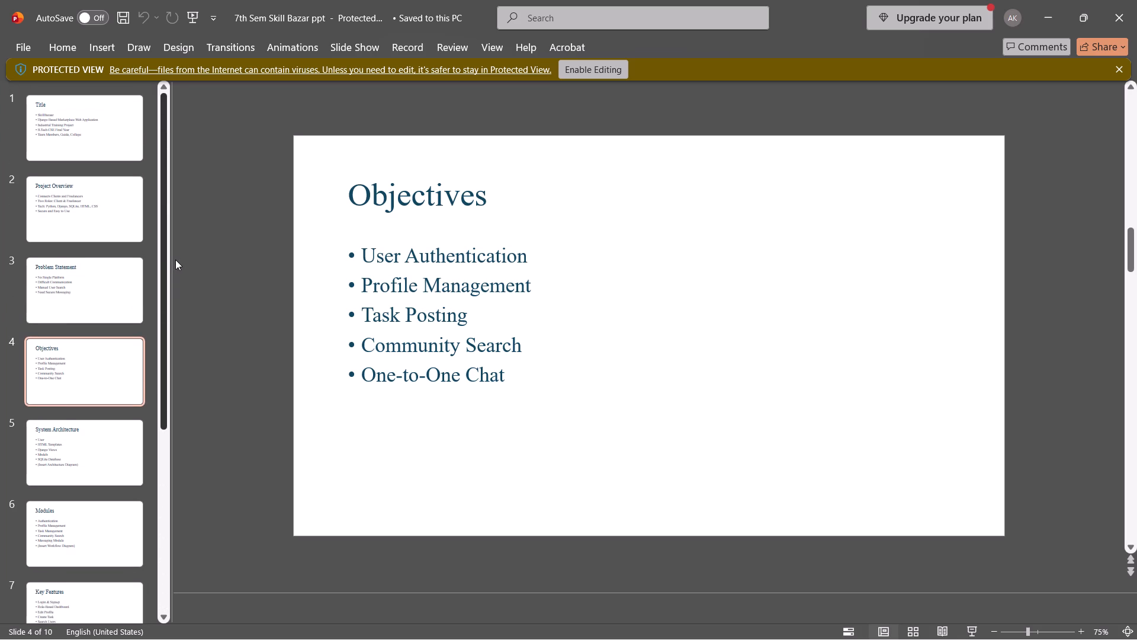
{"action": "left_click_drag", "start_coordinate": [175, 260], "coordinate": [179, 249]}
{"action": "left_click_drag", "start_coordinate": [165, 261], "coordinate": [175, 263]}
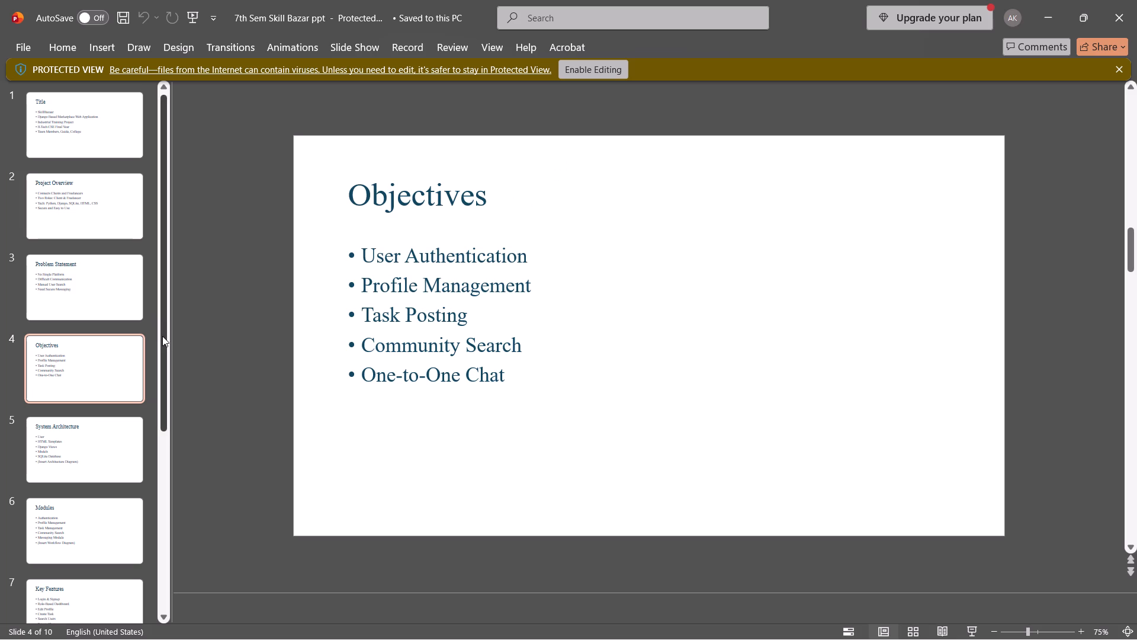
{"action": "left_click_drag", "start_coordinate": [162, 335], "coordinate": [156, 503]}
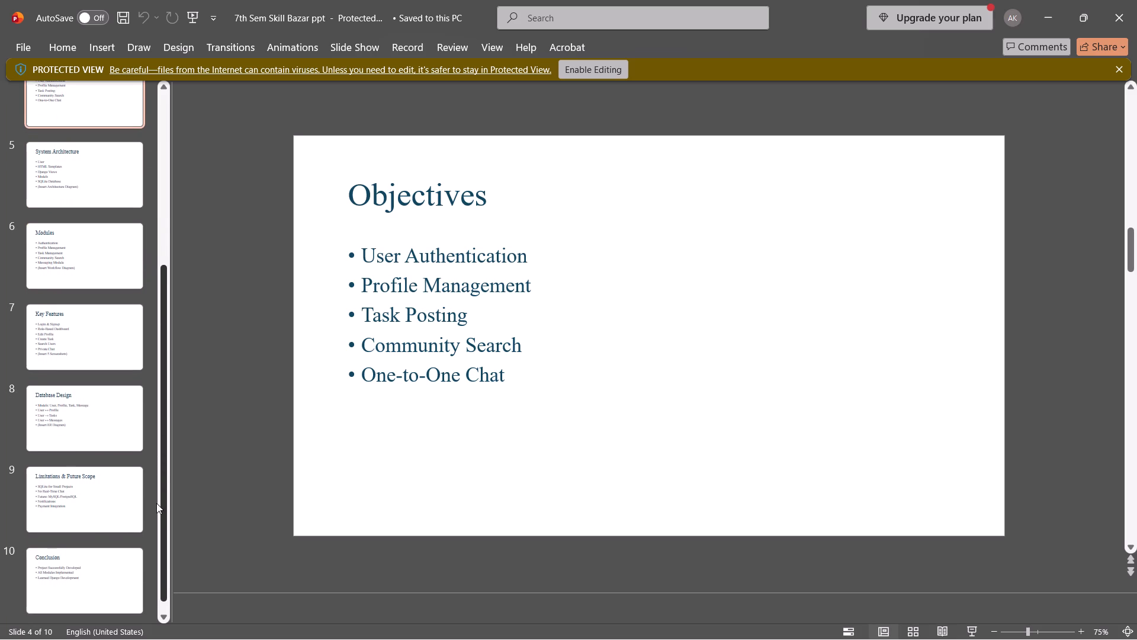
{"action": "left_click_drag", "start_coordinate": [156, 503], "coordinate": [140, 261]}
Examine the Title, Project Overview and System Architecture slides, and finish back on the Title slide.
{"action": "left_click", "coordinate": [120, 136]}
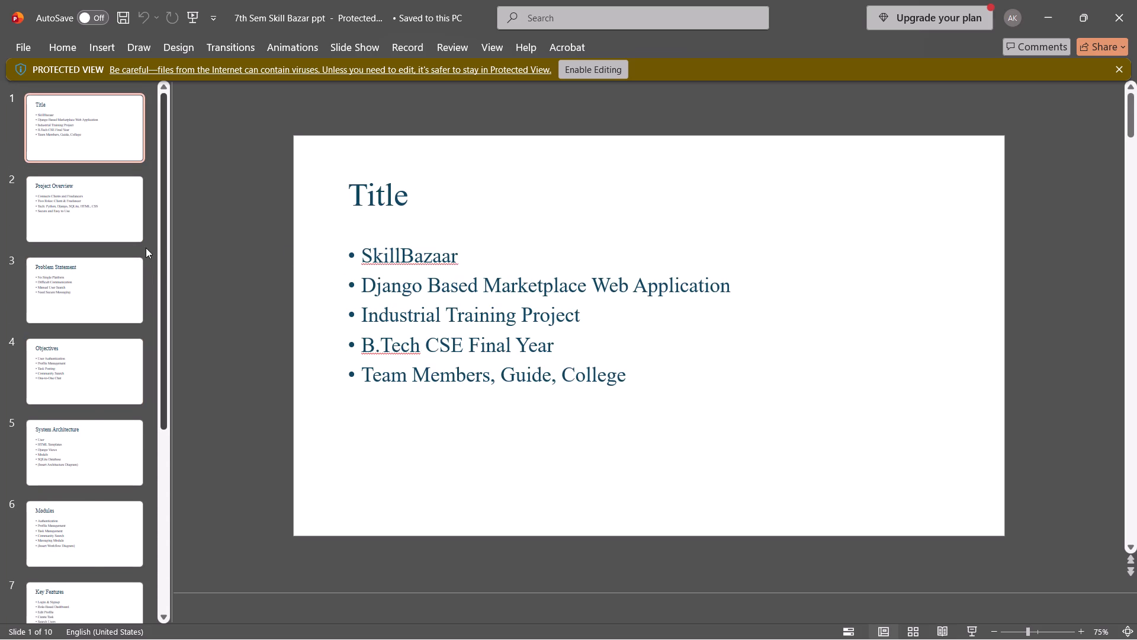
{"action": "left_click", "coordinate": [95, 223]}
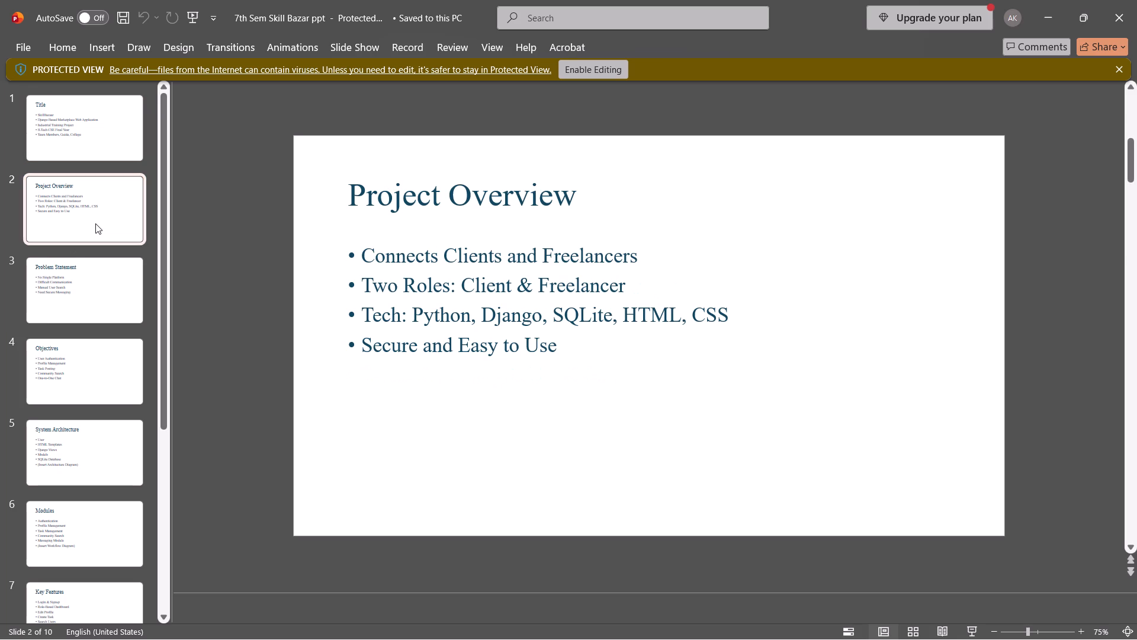
{"action": "left_click", "coordinate": [94, 438]}
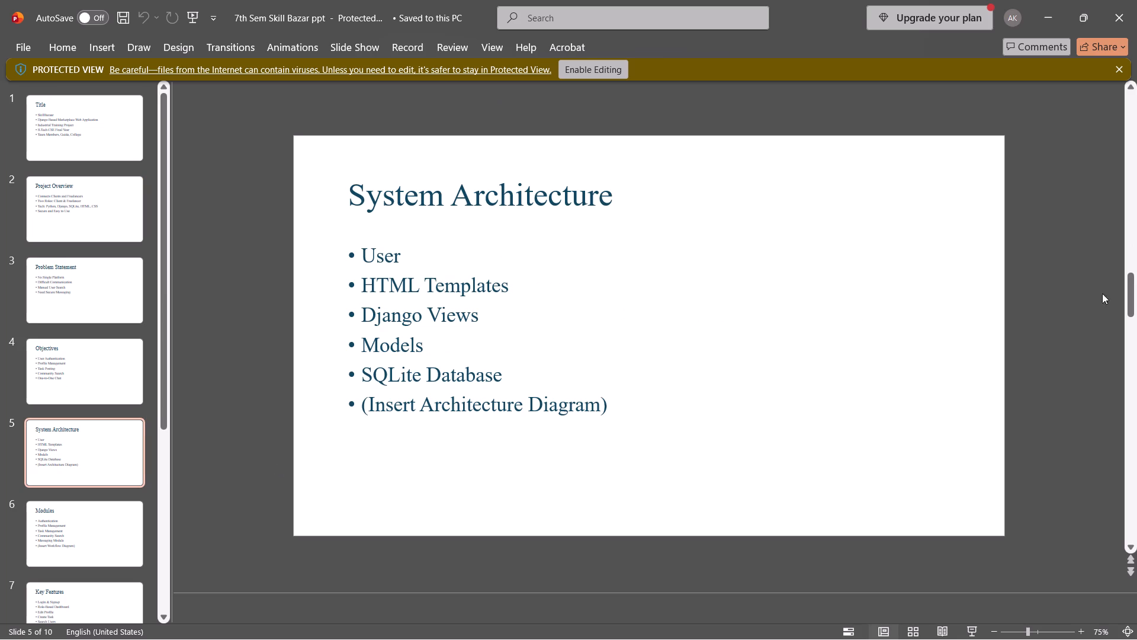
{"action": "left_click_drag", "start_coordinate": [1130, 284], "coordinate": [1119, 158]}
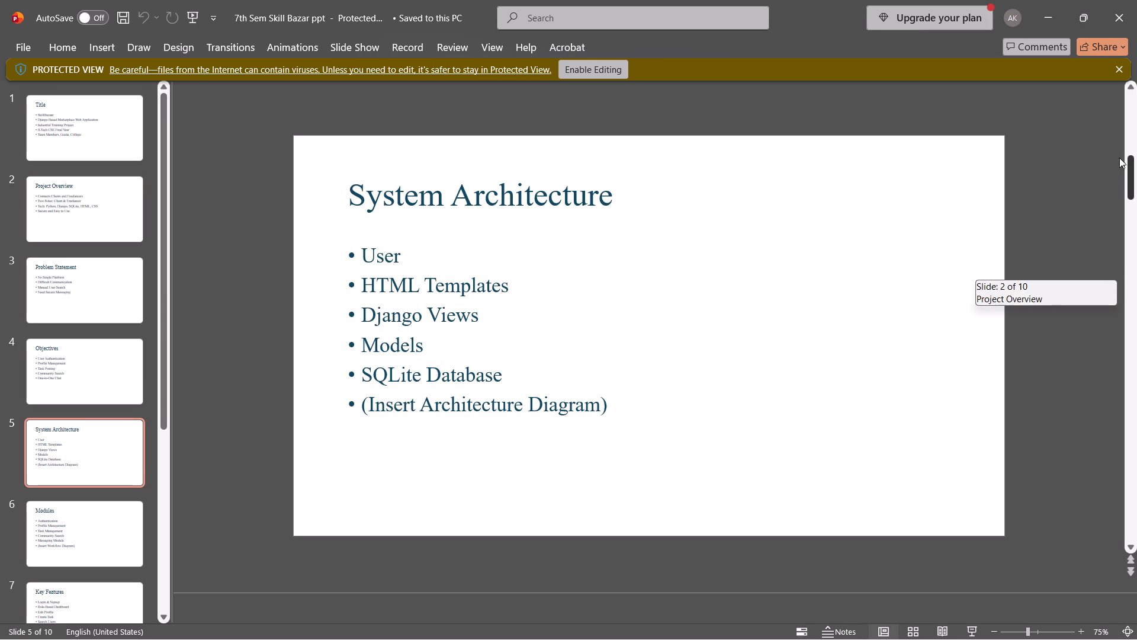
{"action": "left_click_drag", "start_coordinate": [1119, 158], "coordinate": [1126, 391]}
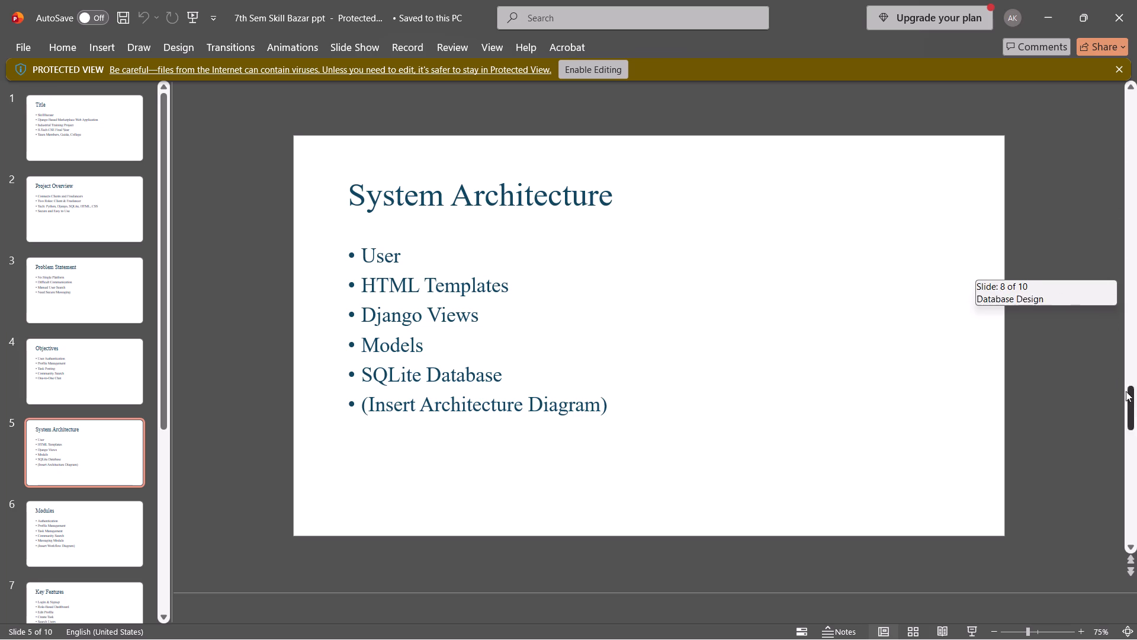
{"action": "left_click_drag", "start_coordinate": [1126, 391], "coordinate": [1121, 78]}
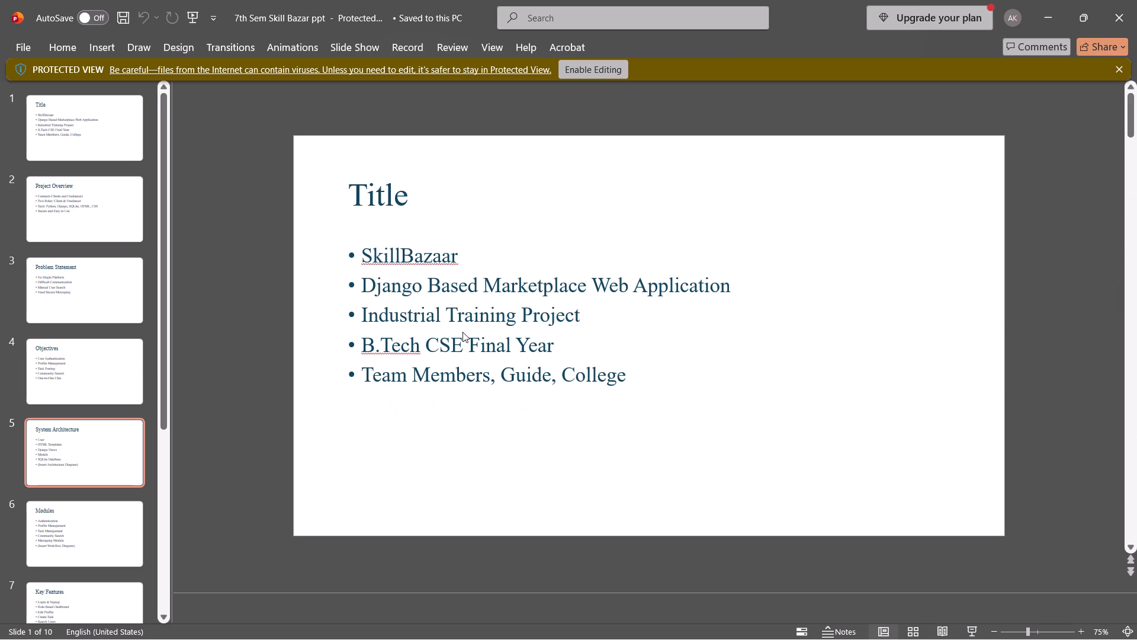
{"action": "left_click_drag", "start_coordinate": [162, 295], "coordinate": [162, 347]}
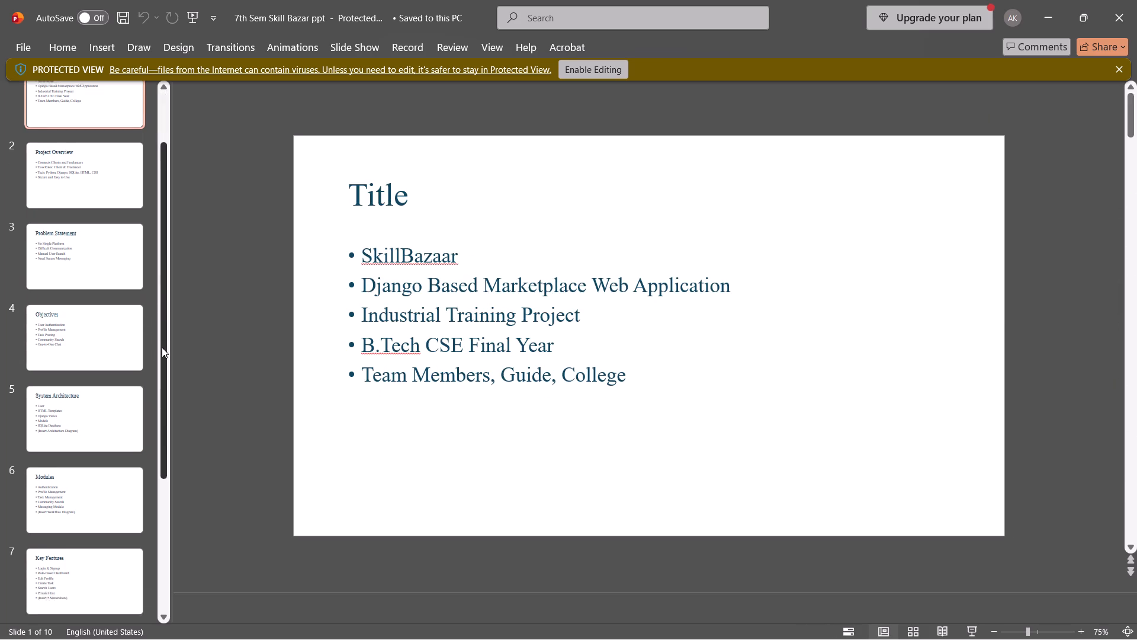
{"action": "left_click_drag", "start_coordinate": [162, 347], "coordinate": [162, 361]}
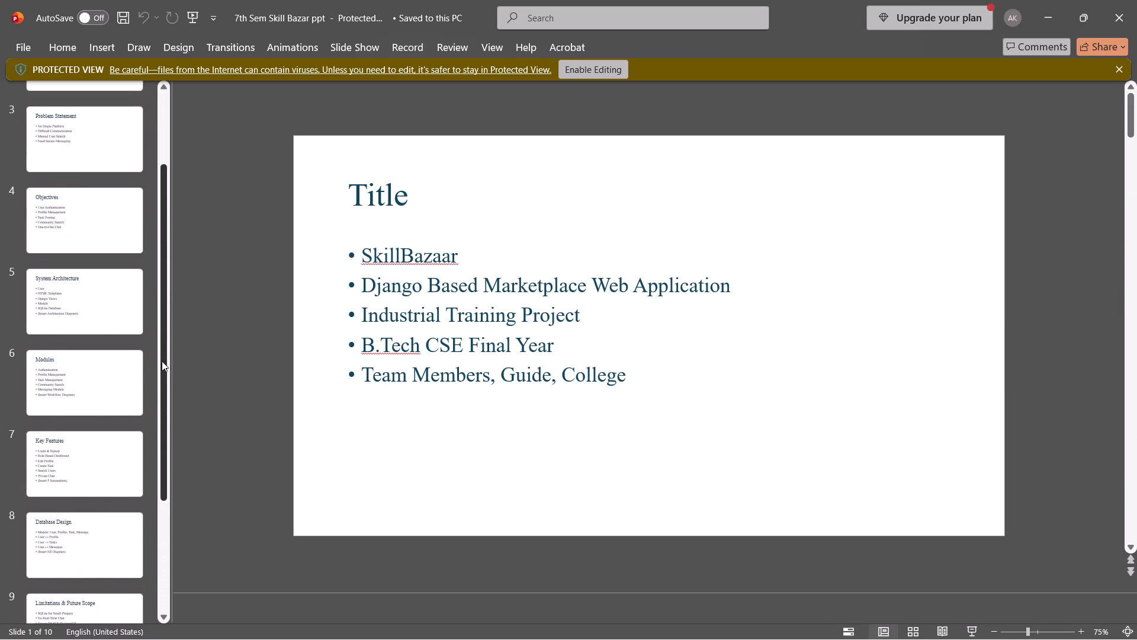
{"action": "left_click_drag", "start_coordinate": [162, 361], "coordinate": [168, 257]}
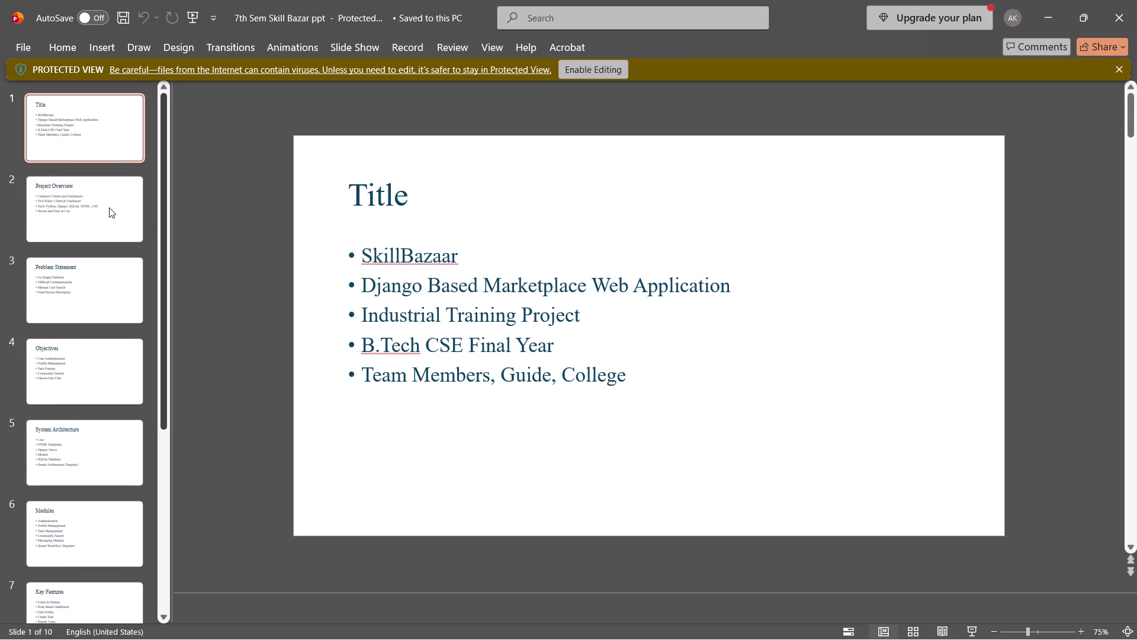
{"action": "left_click", "coordinate": [109, 207]}
{"action": "left_click", "coordinate": [111, 155]}
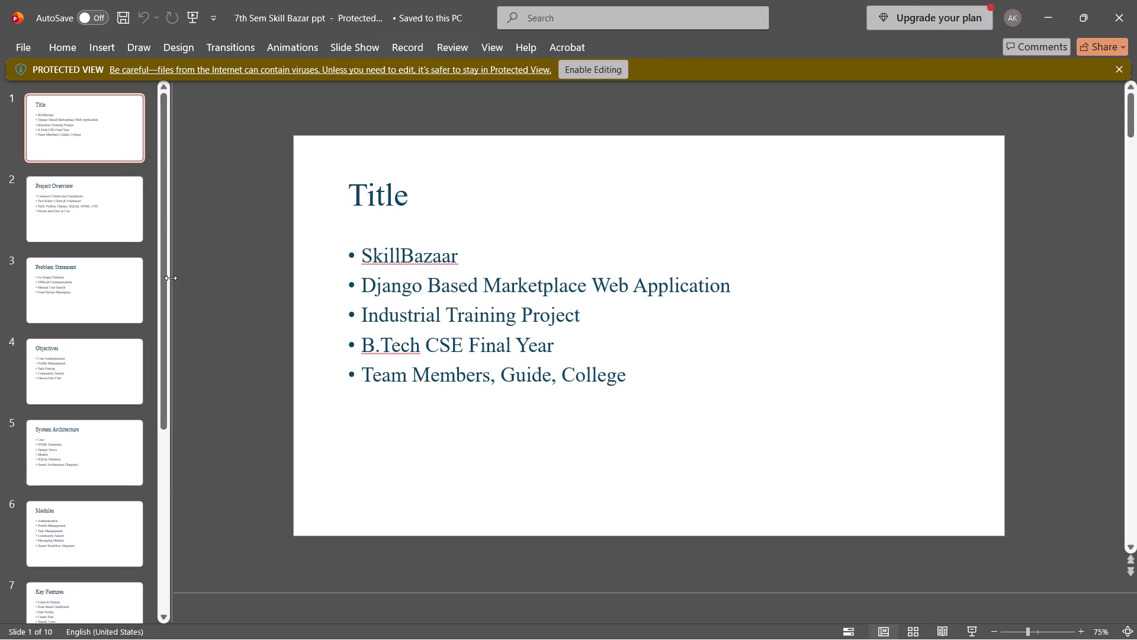
Enlarge the slide thumbnails by widening the area that holds them.
{"action": "left_click_drag", "start_coordinate": [162, 279], "coordinate": [154, 177]}
{"action": "left_click_drag", "start_coordinate": [172, 198], "coordinate": [238, 212]}
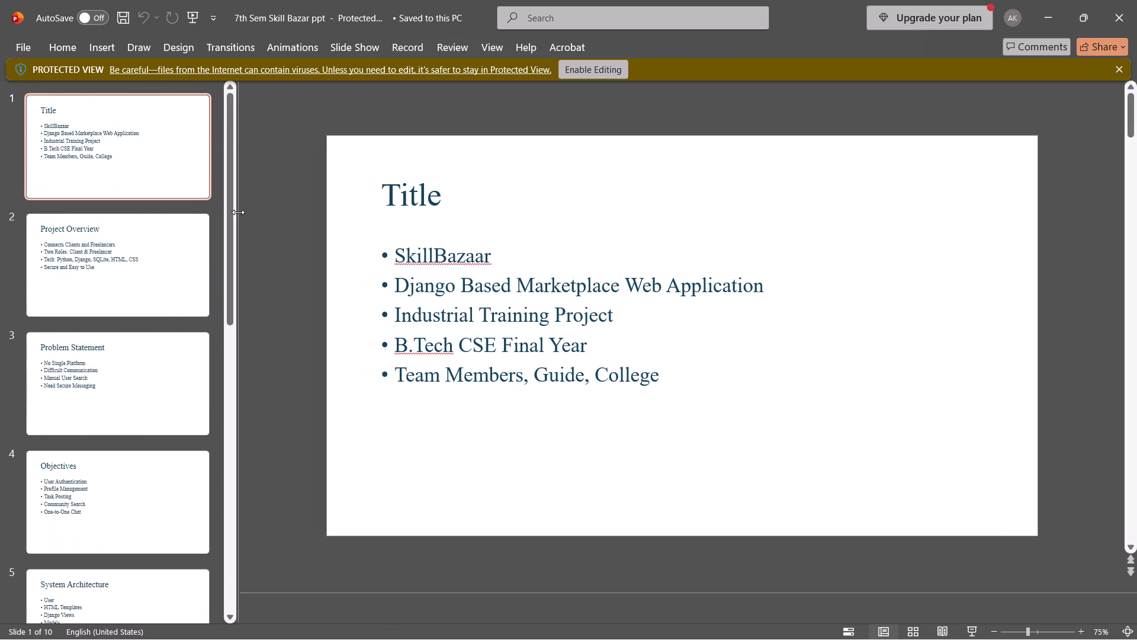
Look through the enlarged thumbnails from the Title slide to the Conclusion slide.
{"action": "left_click", "coordinate": [175, 249]}
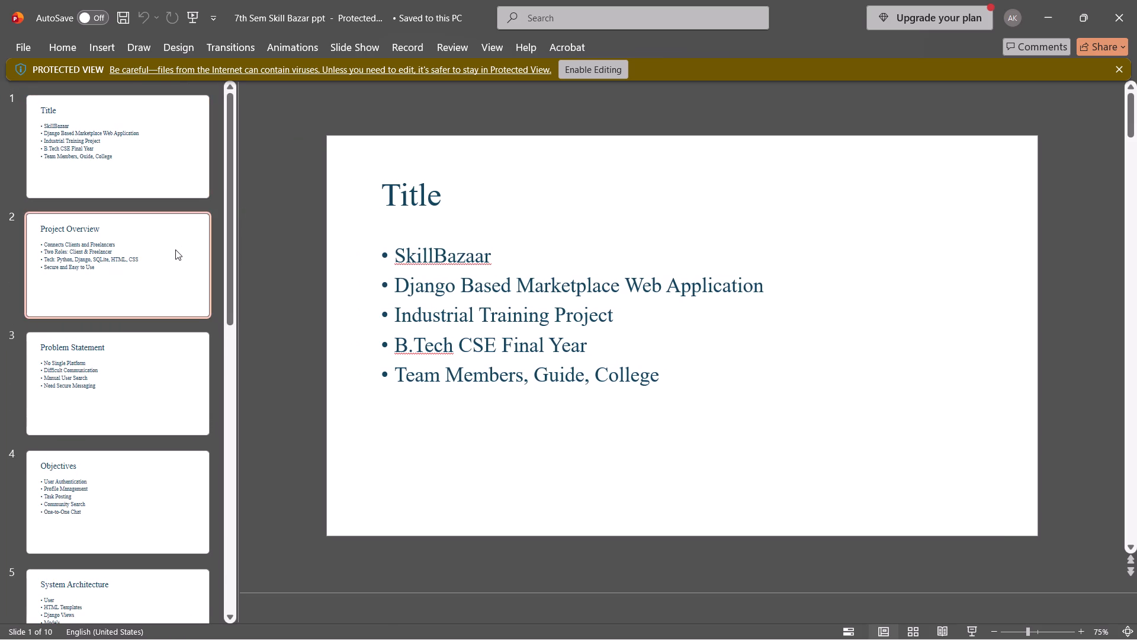
{"action": "left_click", "coordinate": [179, 188]}
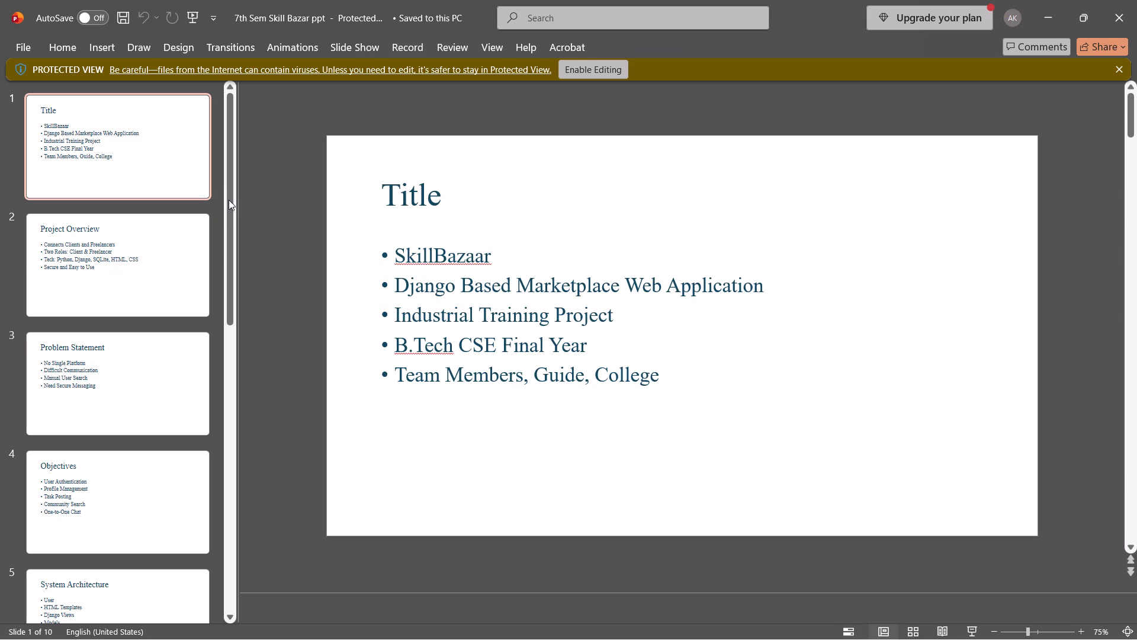
{"action": "left_click_drag", "start_coordinate": [228, 200], "coordinate": [213, 423]}
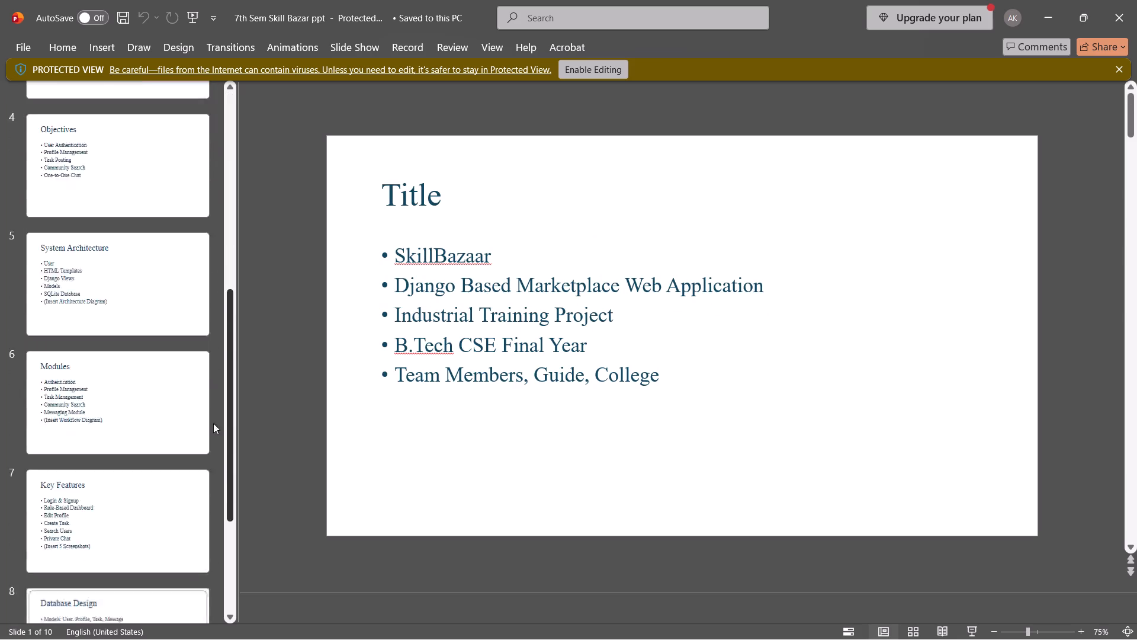
{"action": "left_click_drag", "start_coordinate": [213, 423], "coordinate": [242, 476]}
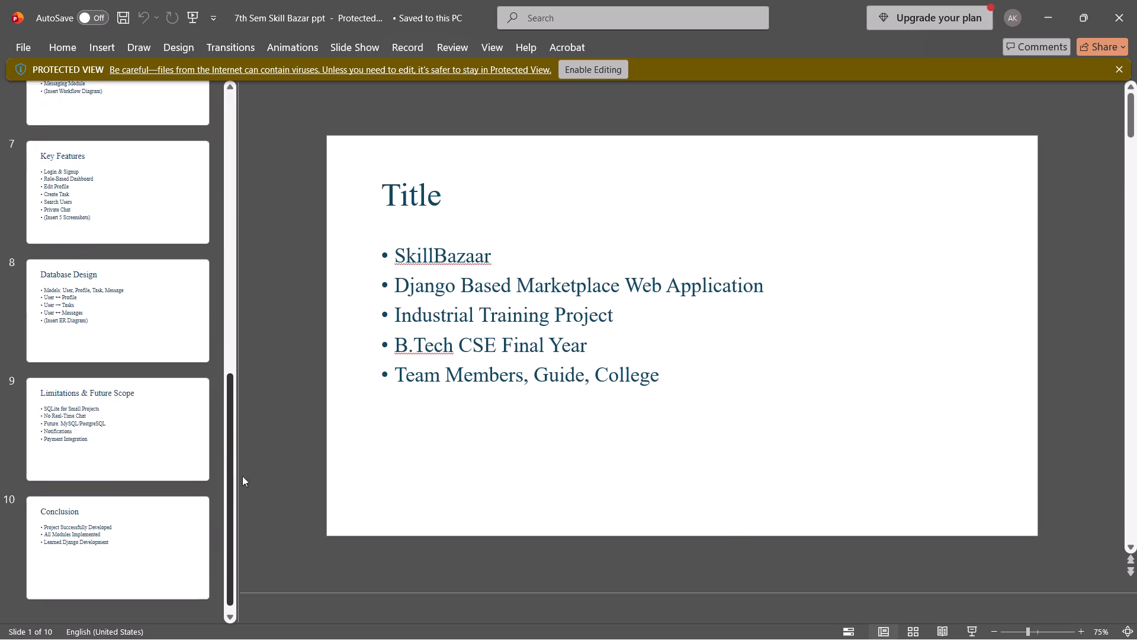
Look over the slide thumbnails from the start and examine the Title, Project Overview and Problem Statement slides.
{"action": "left_click_drag", "start_coordinate": [242, 476], "coordinate": [358, 32]}
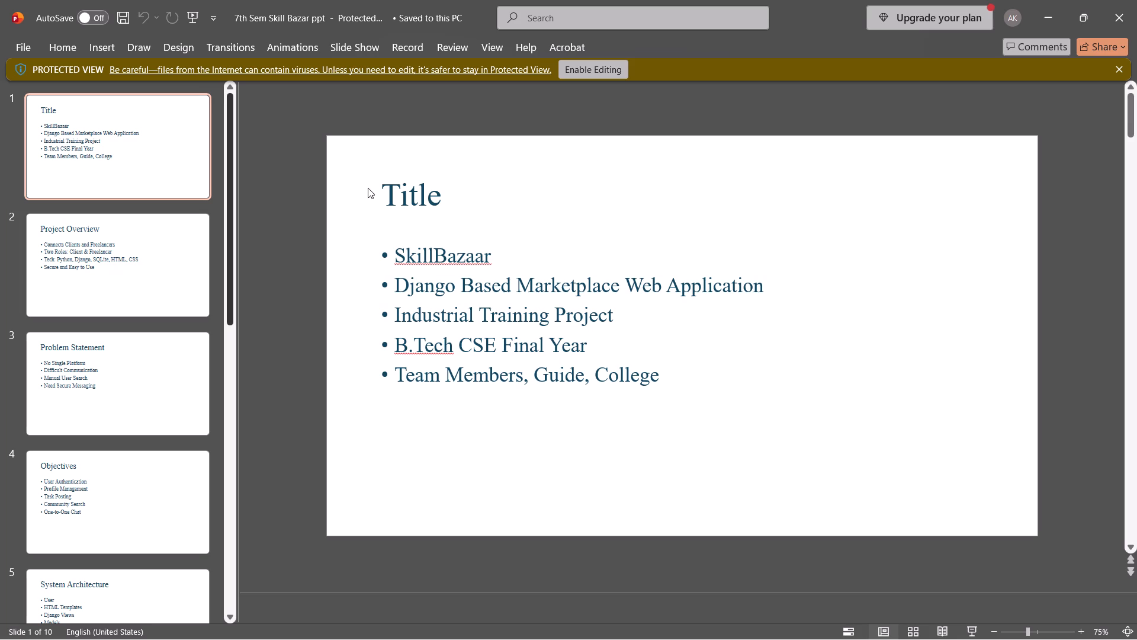
{"action": "left_click_drag", "start_coordinate": [227, 215], "coordinate": [227, 200]}
{"action": "left_click_drag", "start_coordinate": [227, 200], "coordinate": [233, 320]}
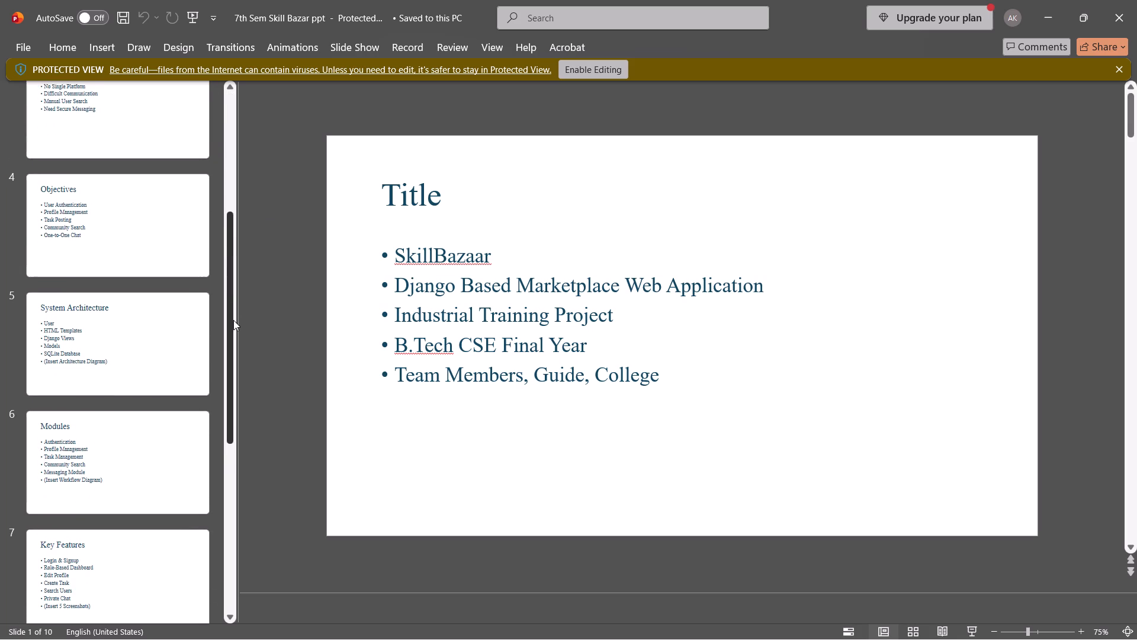
{"action": "left_click_drag", "start_coordinate": [233, 320], "coordinate": [235, 42]}
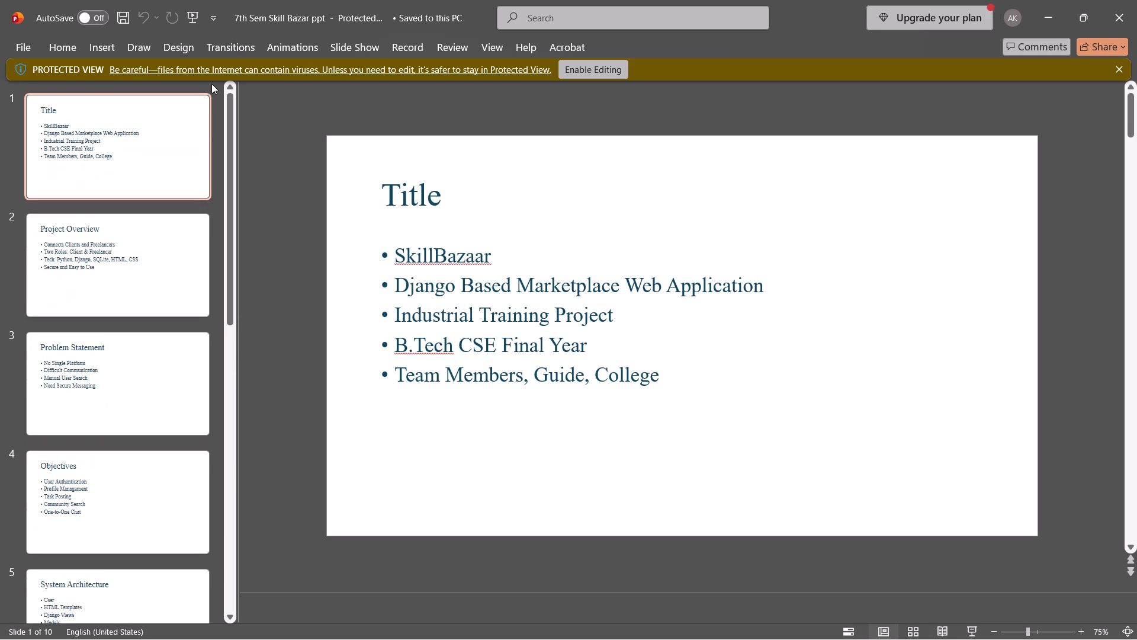
{"action": "left_click", "coordinate": [172, 247]}
{"action": "left_click", "coordinate": [176, 167]}
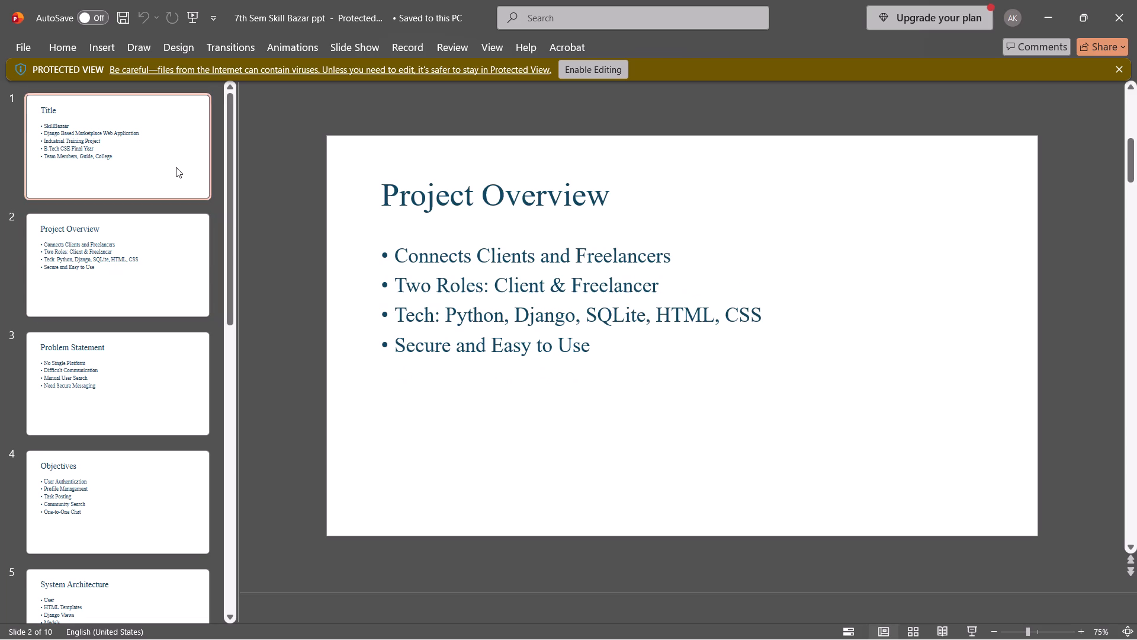
{"action": "left_click", "coordinate": [170, 287]}
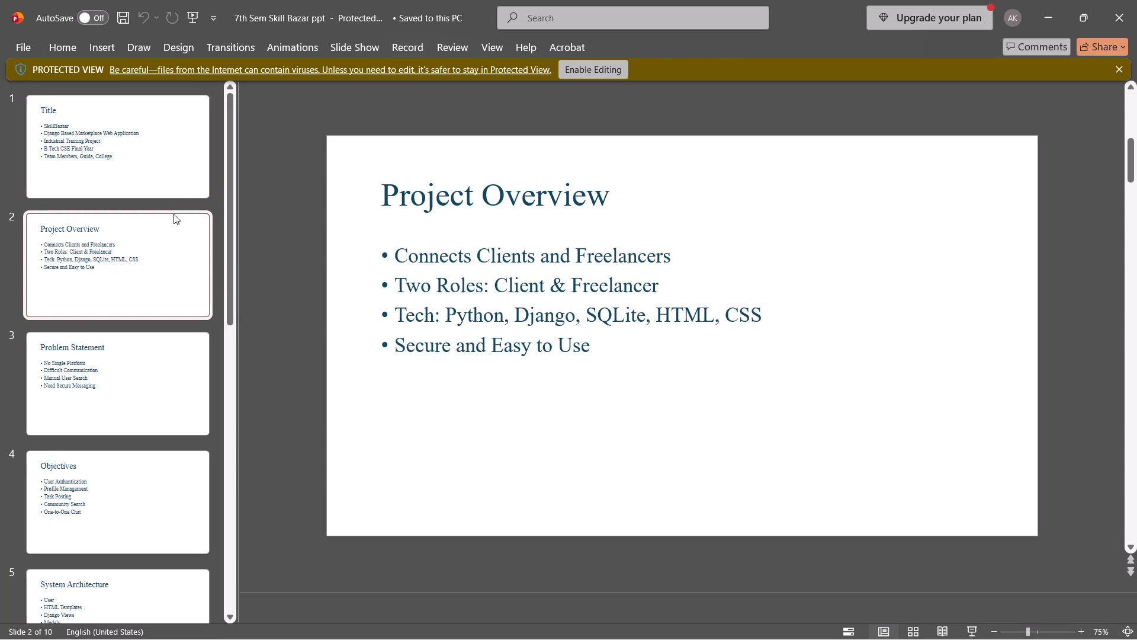
{"action": "left_click", "coordinate": [177, 185]}
{"action": "left_click", "coordinate": [168, 393]}
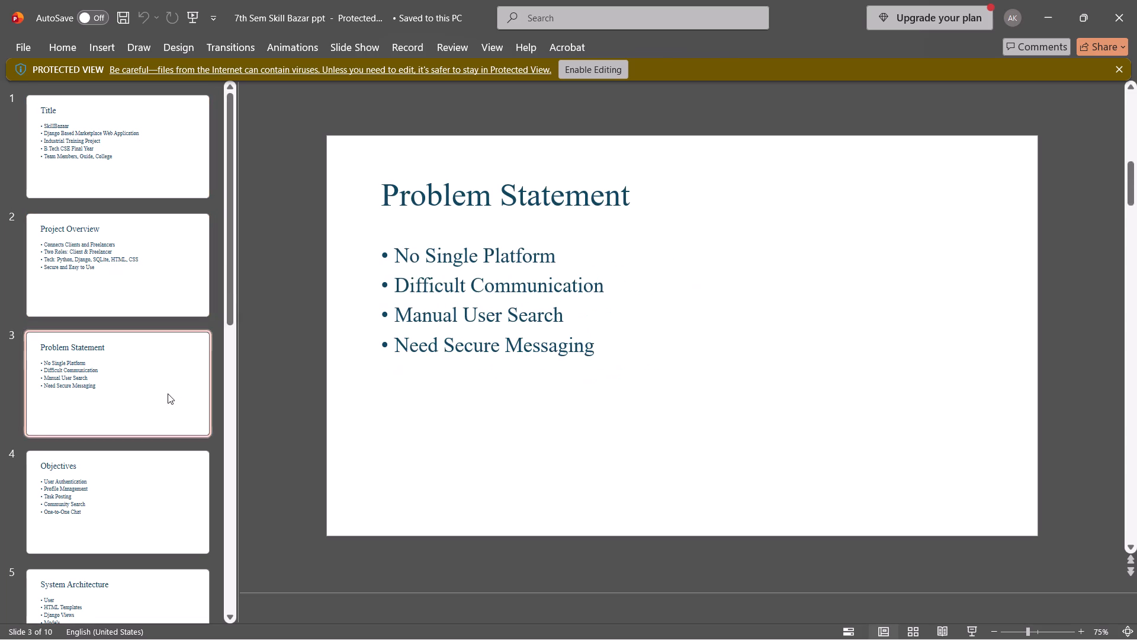
Look through the remaining slide thumbnails as far as Conclusion and return to the start of the deck.
{"action": "scroll", "coordinate": [168, 393], "scroll_direction": "down", "scroll_amount": 2}
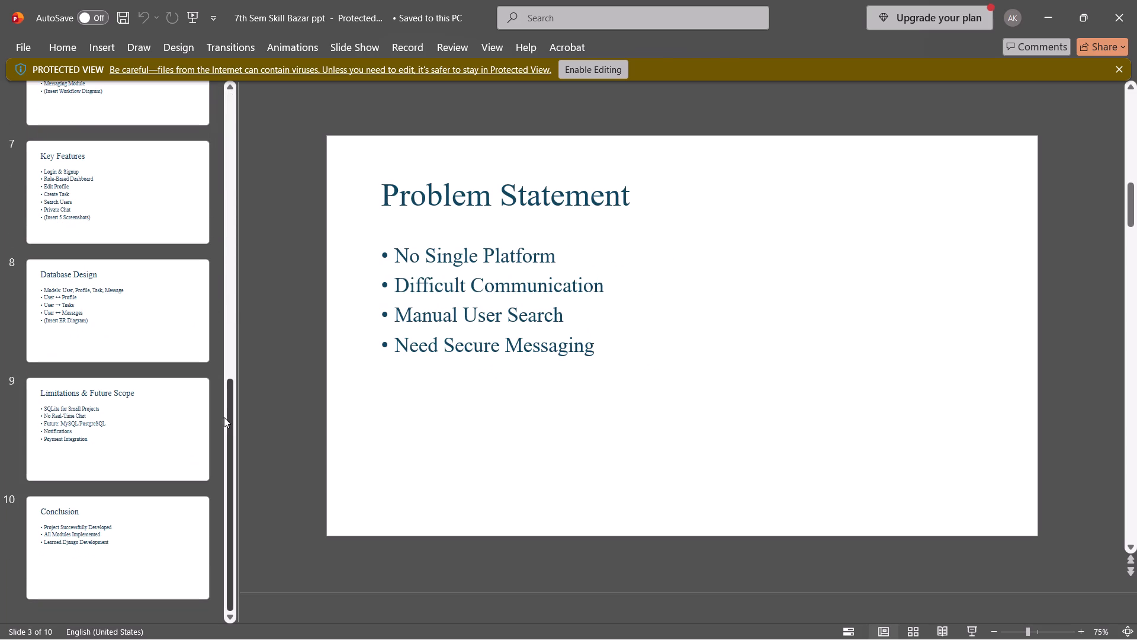
{"action": "left_click_drag", "start_coordinate": [228, 418], "coordinate": [229, 399]}
{"action": "scroll", "coordinate": [185, 369], "scroll_direction": "down", "scroll_amount": 2, "text": "ctrl"}
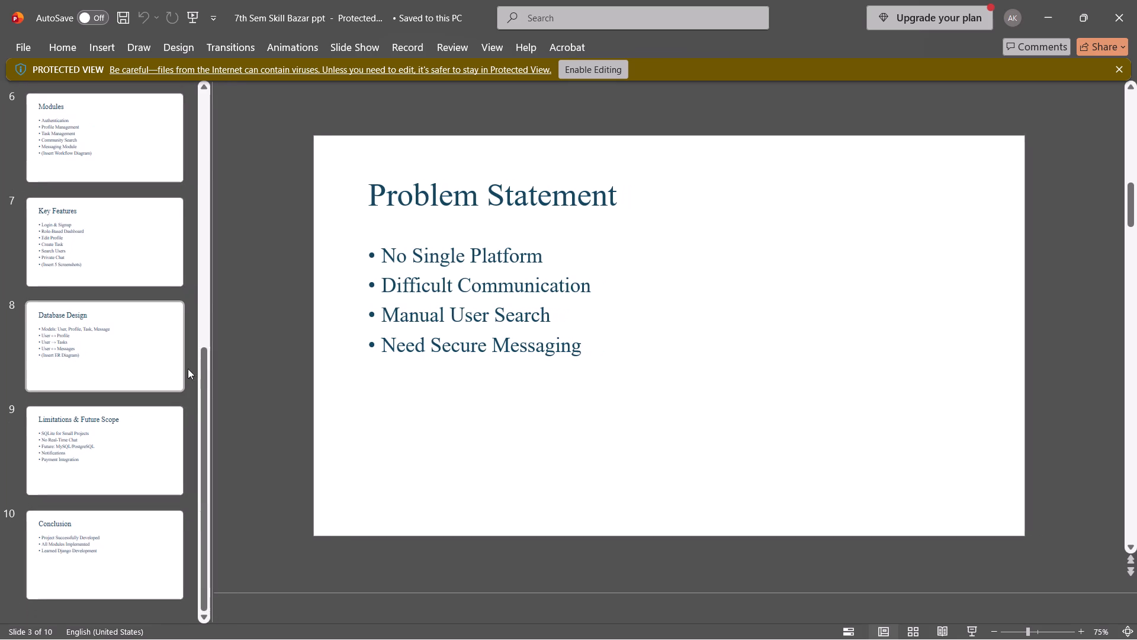
{"action": "left_click_drag", "start_coordinate": [204, 367], "coordinate": [203, 318]}
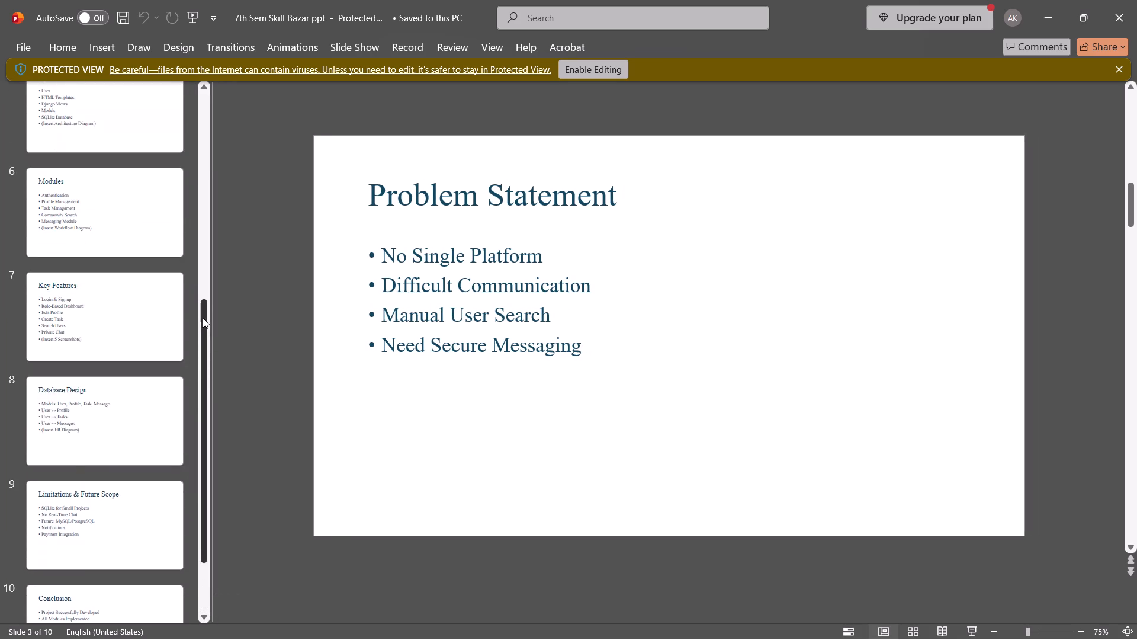
{"action": "left_click_drag", "start_coordinate": [203, 318], "coordinate": [194, 260]}
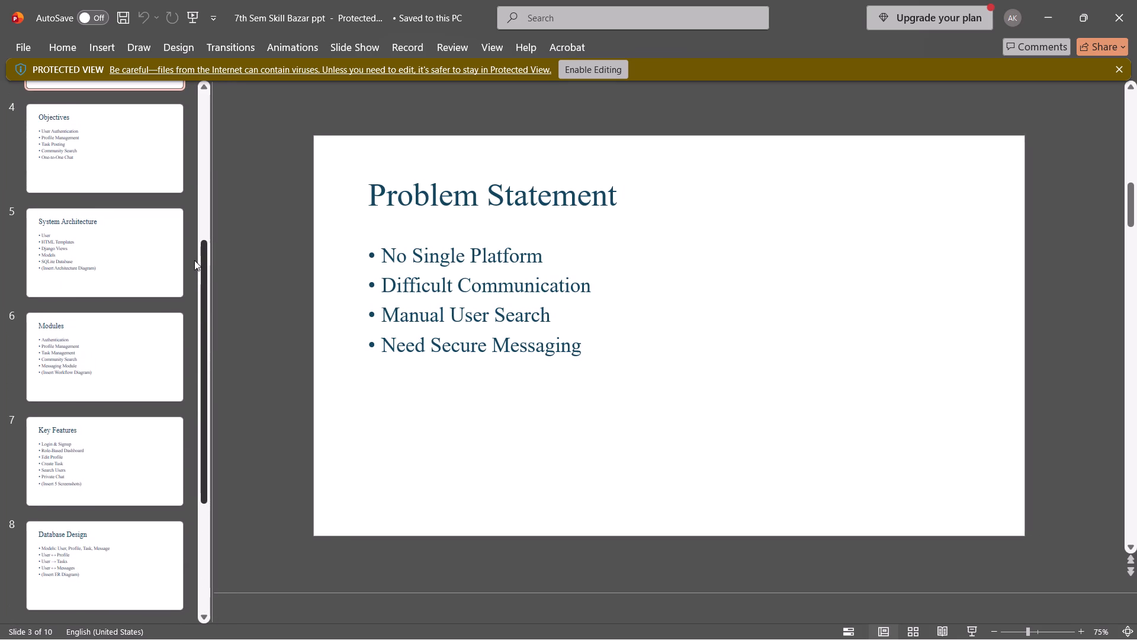
{"action": "left_click_drag", "start_coordinate": [194, 260], "coordinate": [195, 265]}
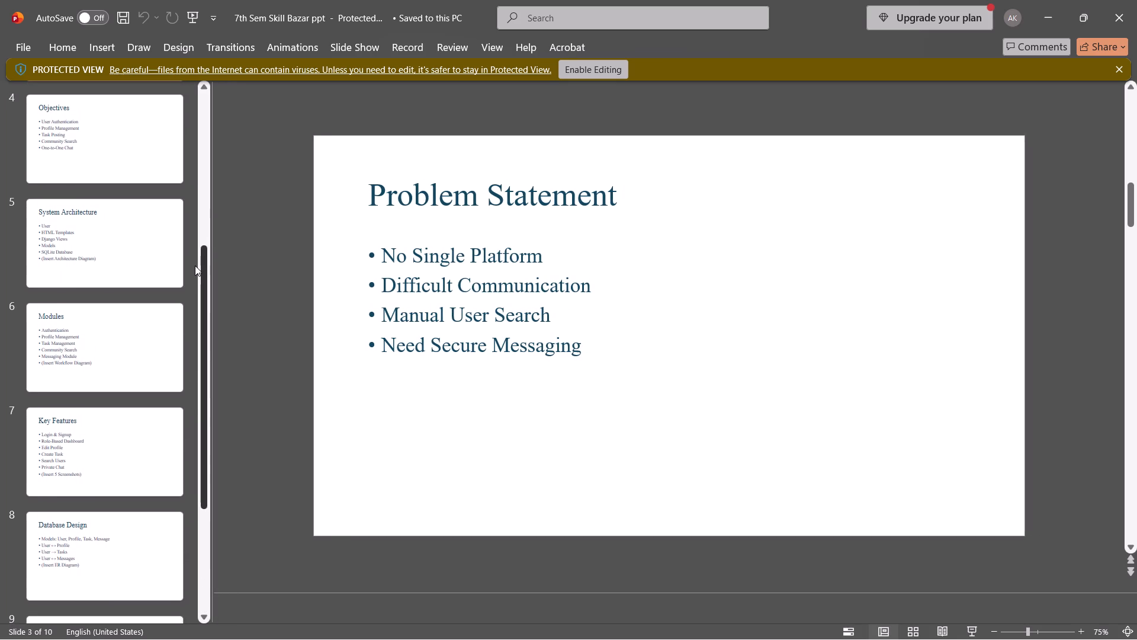
{"action": "left_click_drag", "start_coordinate": [195, 265], "coordinate": [195, 263]}
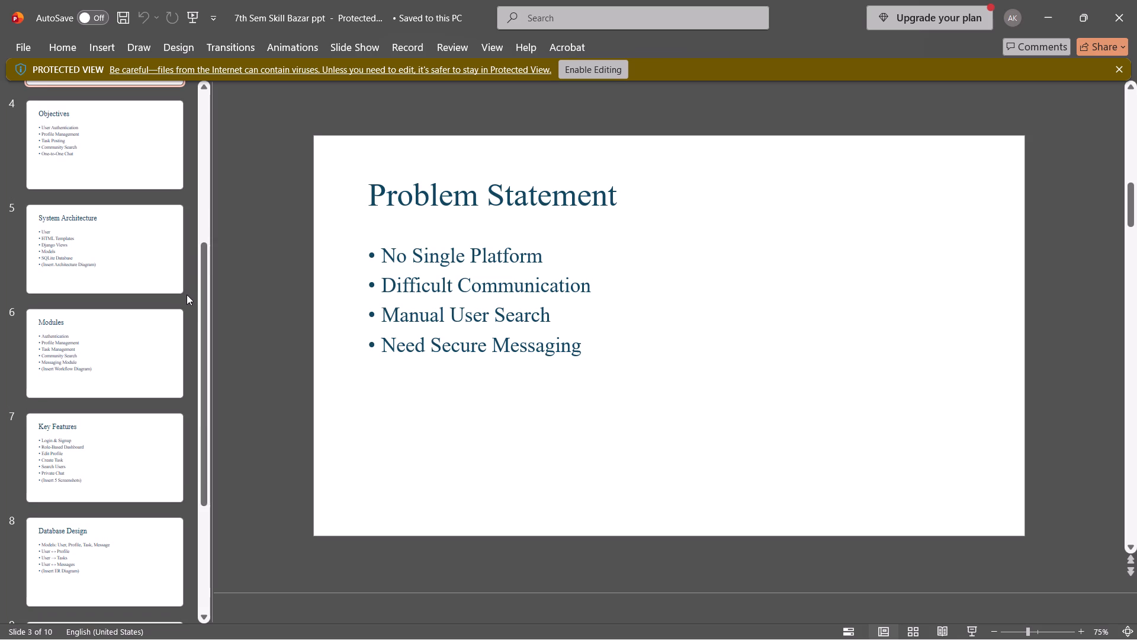
{"action": "scroll", "coordinate": [187, 295], "scroll_direction": "up", "scroll_amount": 1, "text": "ctrl"}
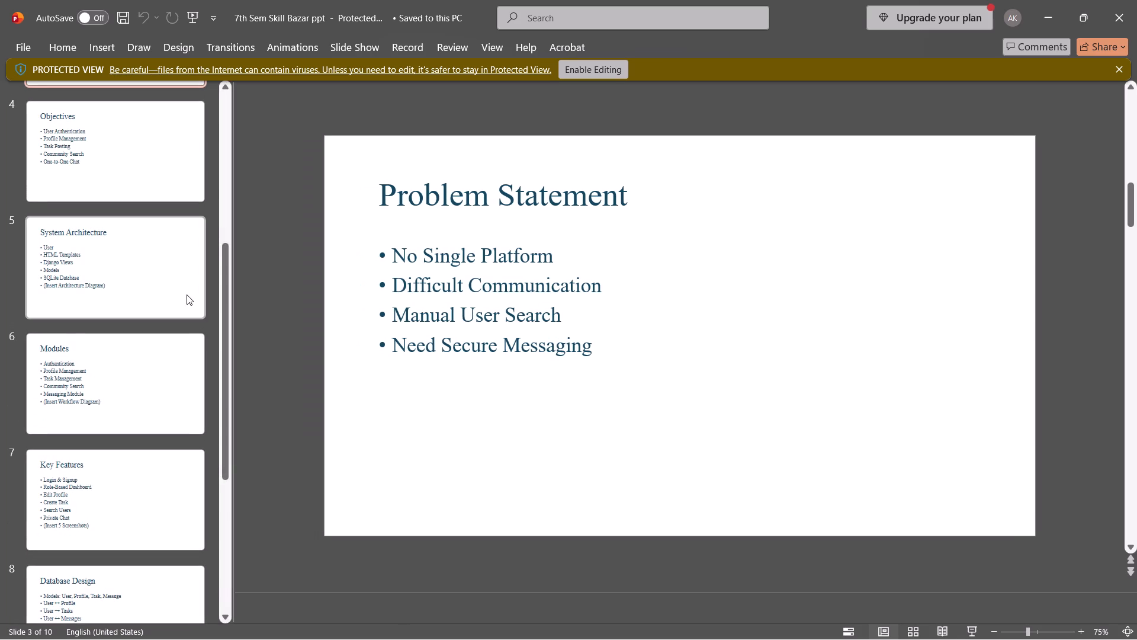
{"action": "left_click", "coordinate": [226, 299]}
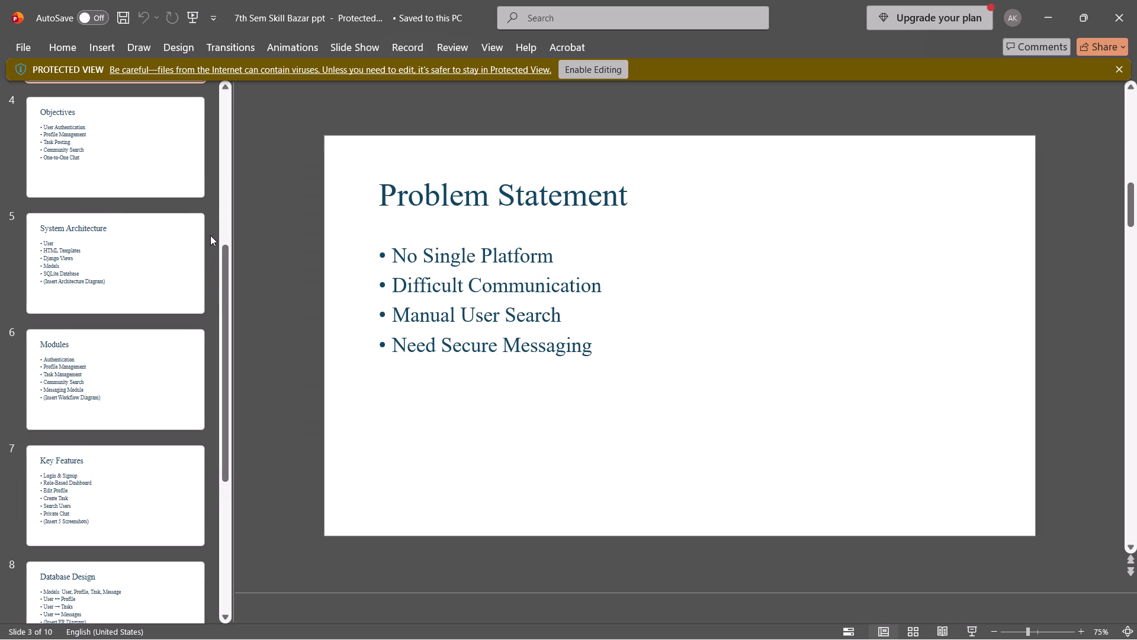
{"action": "left_click_drag", "start_coordinate": [228, 245], "coordinate": [227, 138]}
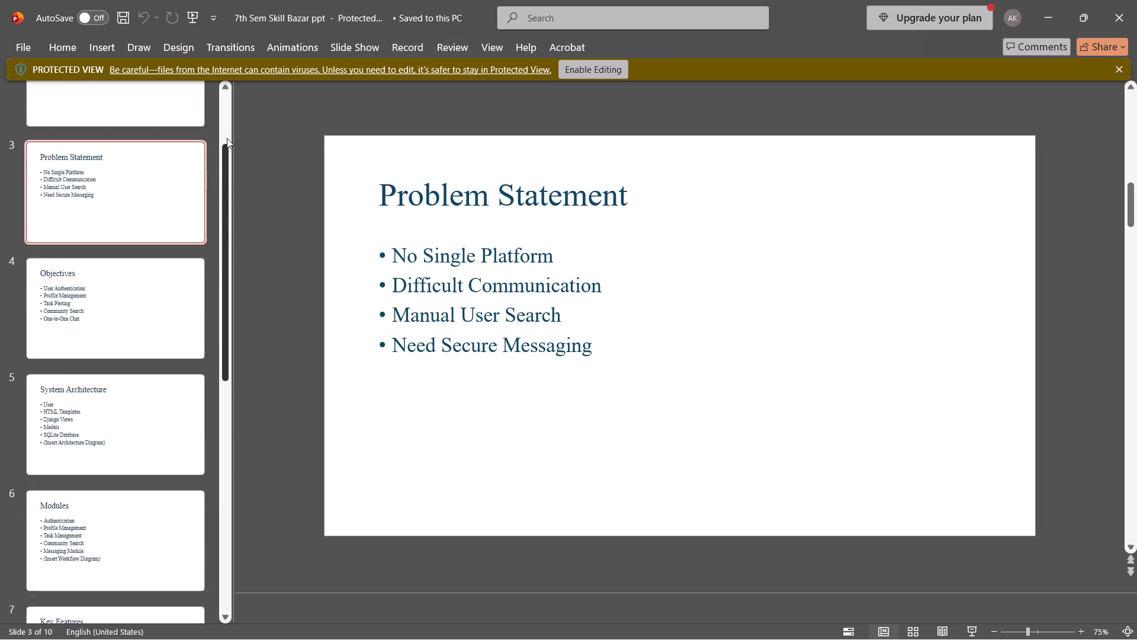
{"action": "left_click_drag", "start_coordinate": [227, 138], "coordinate": [223, 85]}
Examine the Title, Project Overview and Problem Statement slides again, finishing on Problem Statement.
{"action": "left_click", "coordinate": [178, 140]}
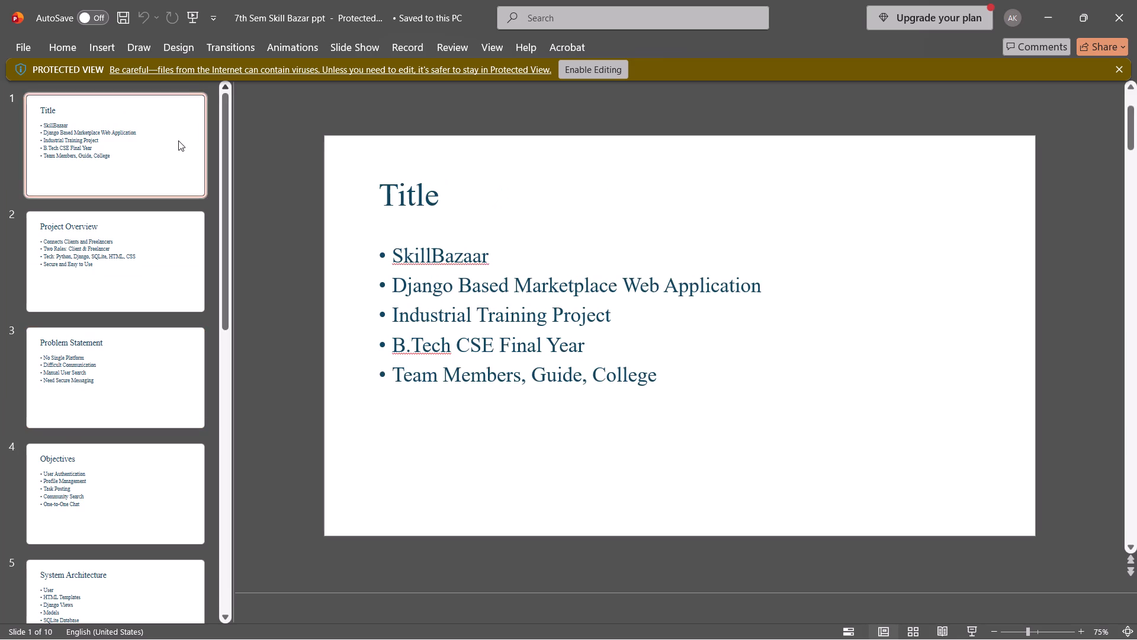
{"action": "left_click", "coordinate": [184, 263]}
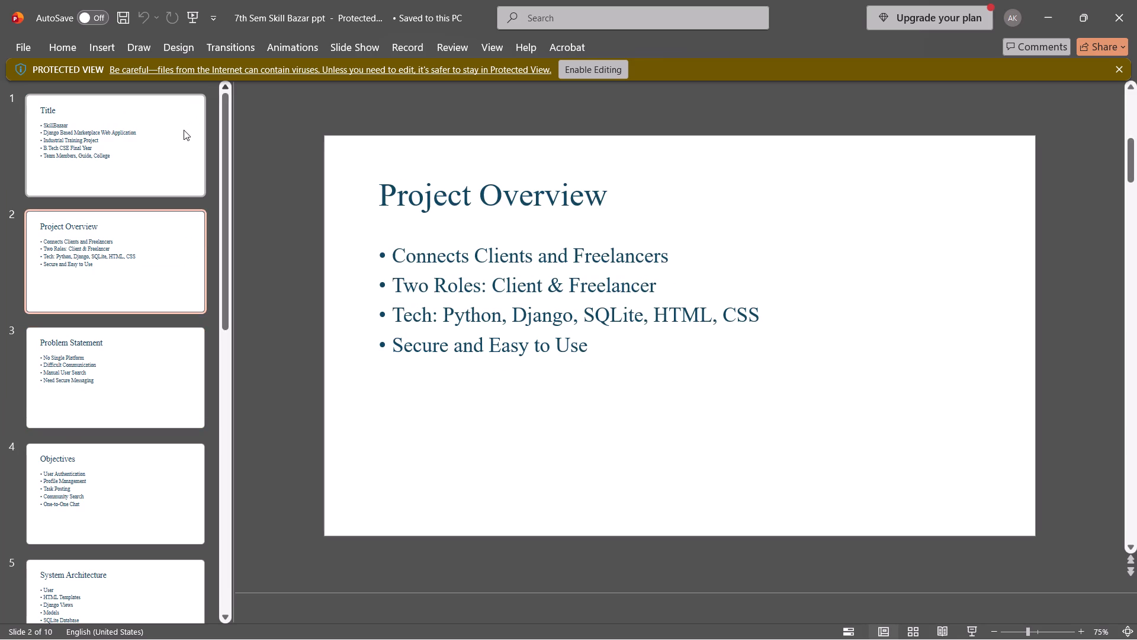
{"action": "left_click", "coordinate": [181, 135]}
{"action": "left_click", "coordinate": [150, 378]}
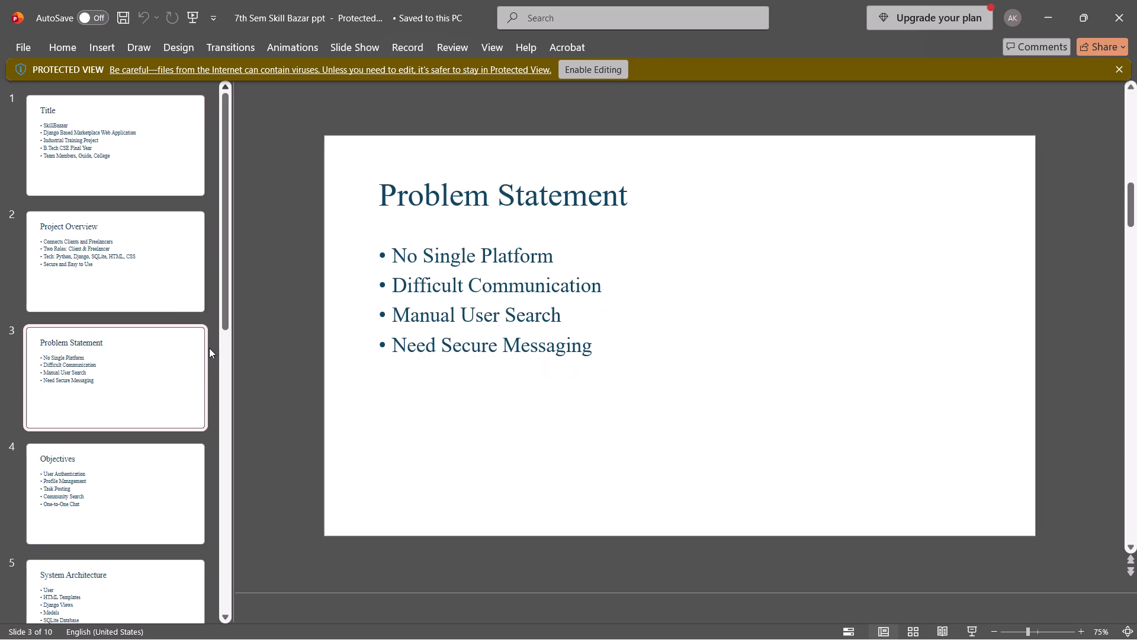
{"action": "left_click", "coordinate": [226, 313]}
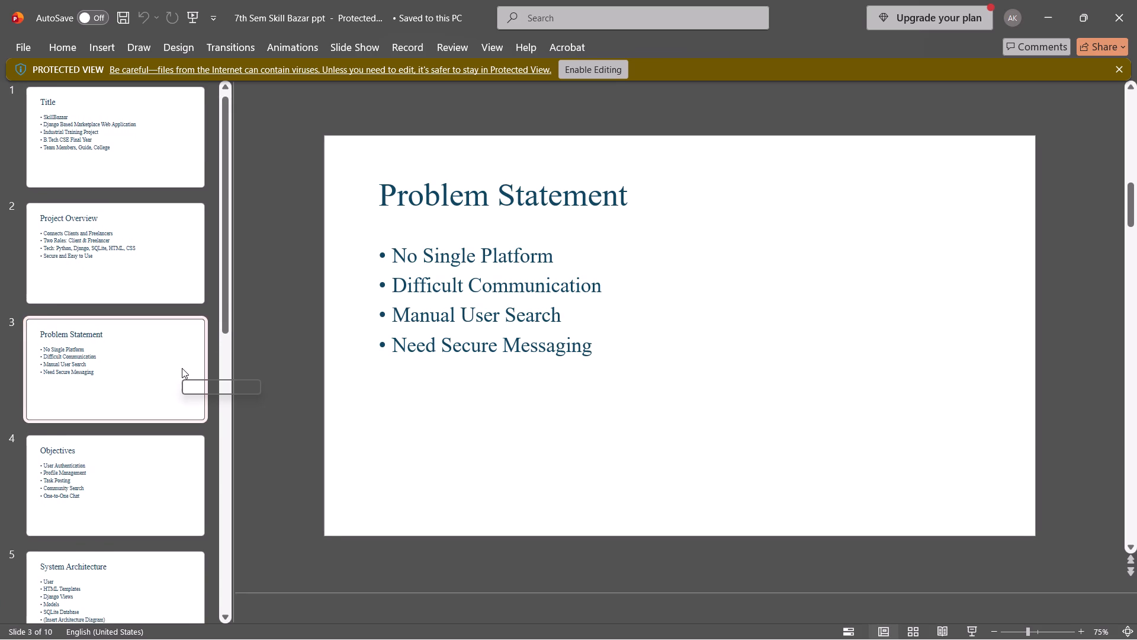
{"action": "scroll", "coordinate": [182, 368], "scroll_direction": "down", "scroll_amount": 1, "text": "ctrl"}
{"action": "scroll", "coordinate": [169, 359], "scroll_direction": "up", "scroll_amount": 1}
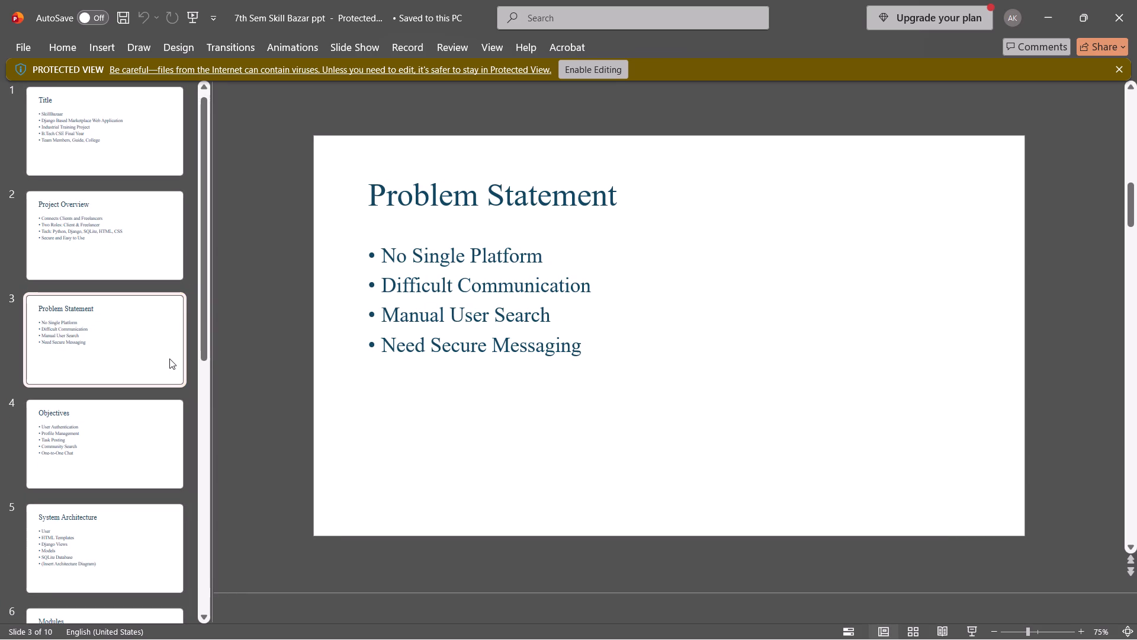
{"action": "scroll", "coordinate": [169, 359], "scroll_direction": "up", "scroll_amount": 1}
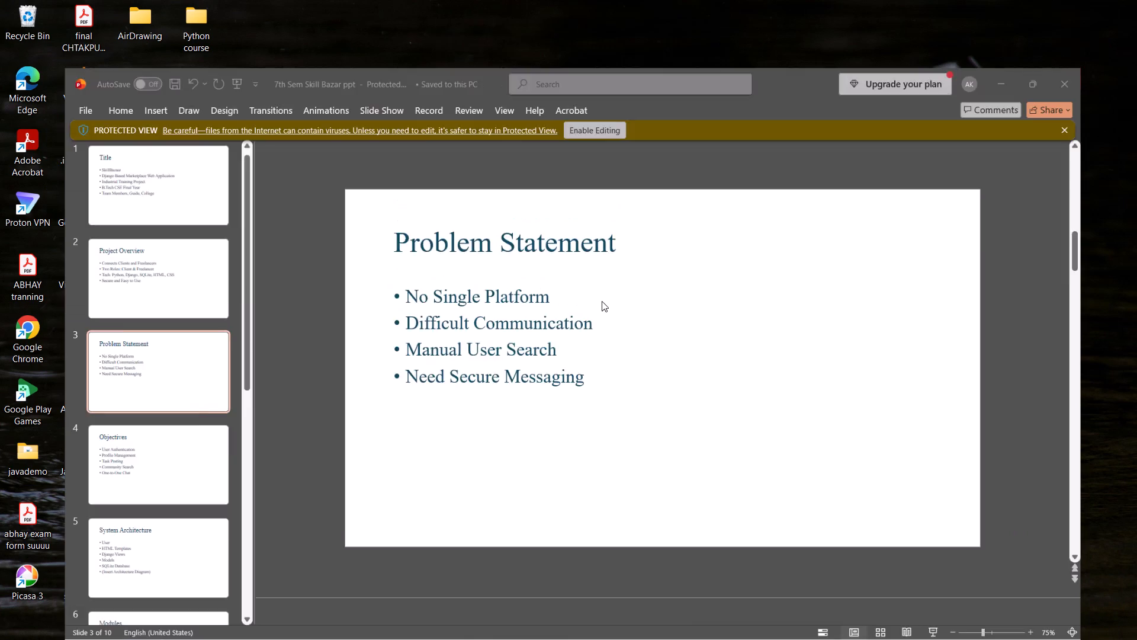
Switch to Google Chrome and search the web for "CANVA template".
{"action": "triple_click", "coordinate": [32, 327]}
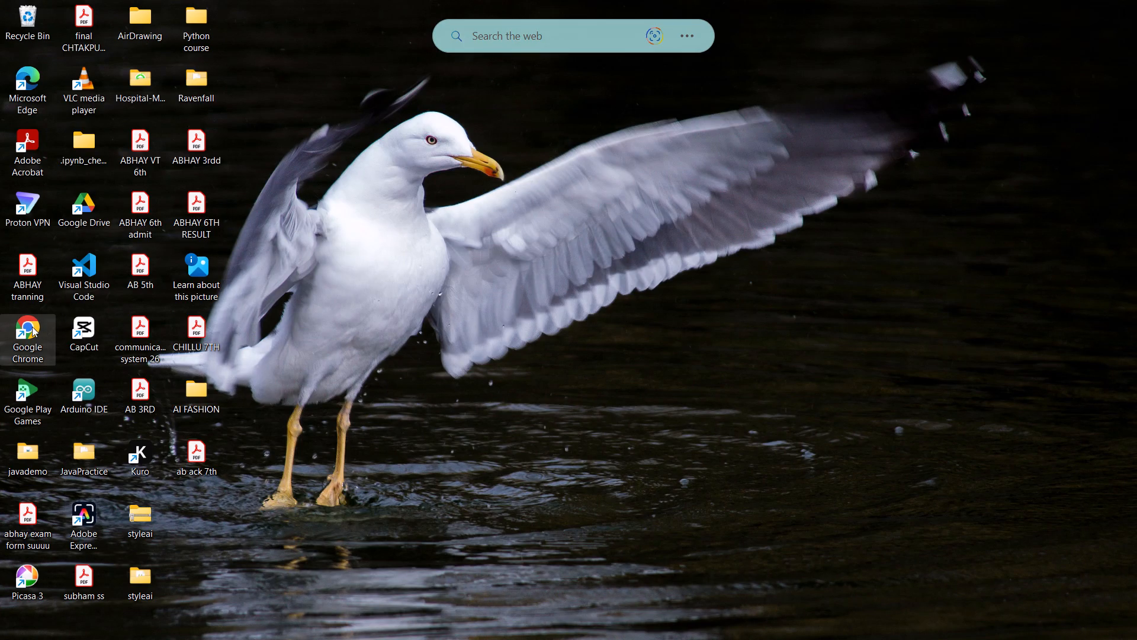
{"action": "left_click", "coordinate": [32, 327]}
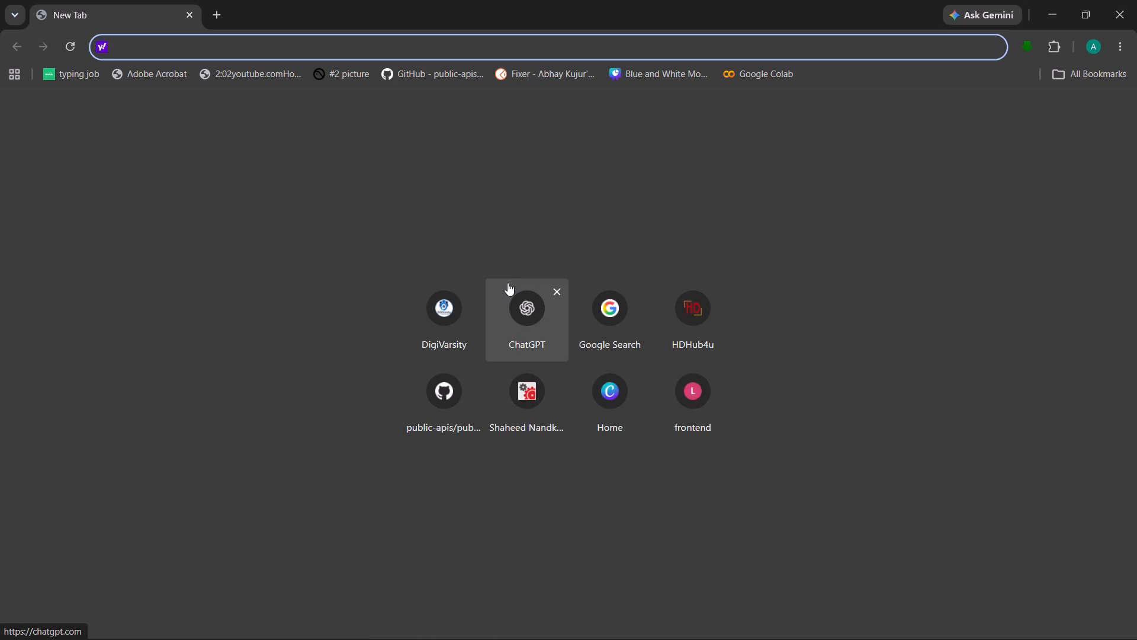
{"action": "type", "text": "CANVA"}
{"action": "key", "text": "space"}
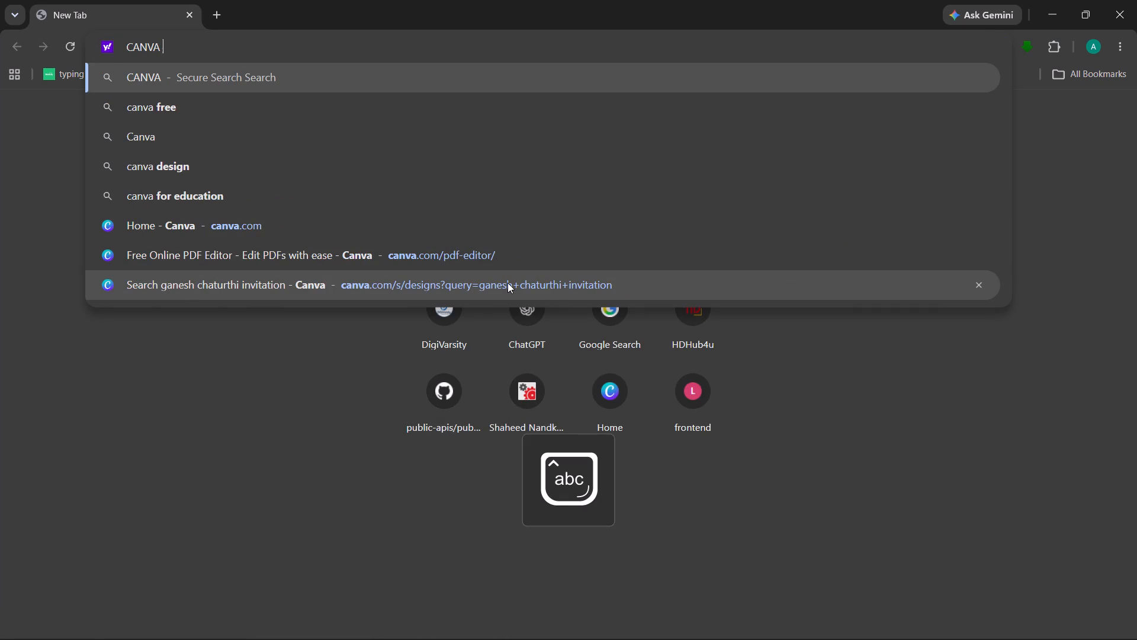
{"action": "type", "text": "template"}
{"action": "key", "text": "Return"}
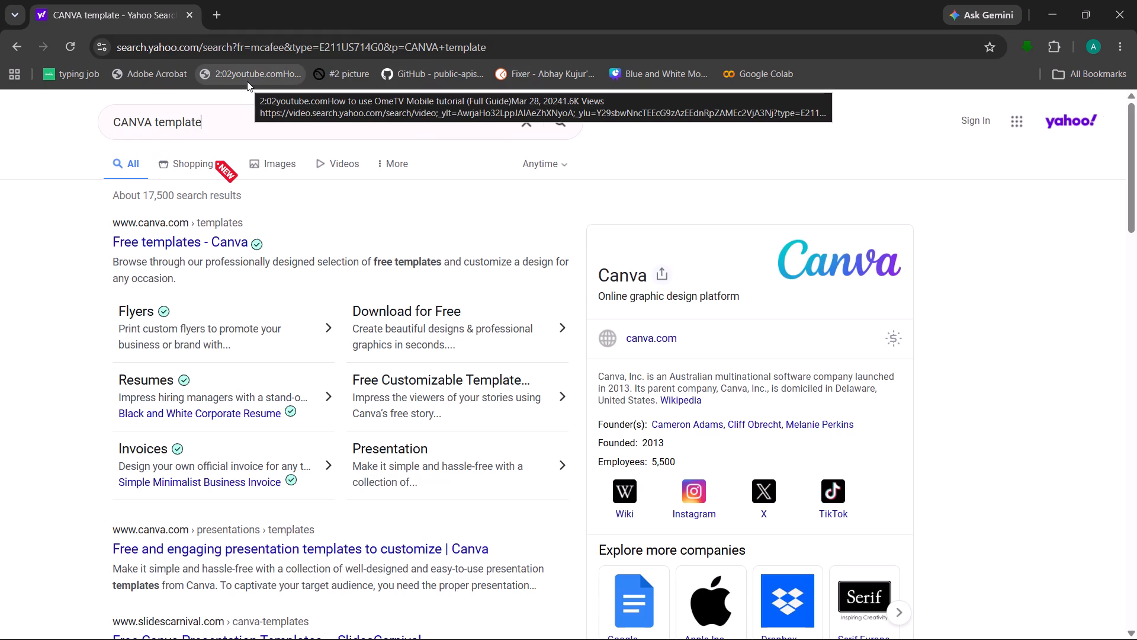
Open the "Free templates - Canva" search result and go to Canva's Presentation template category.
{"action": "left_click", "coordinate": [175, 239]}
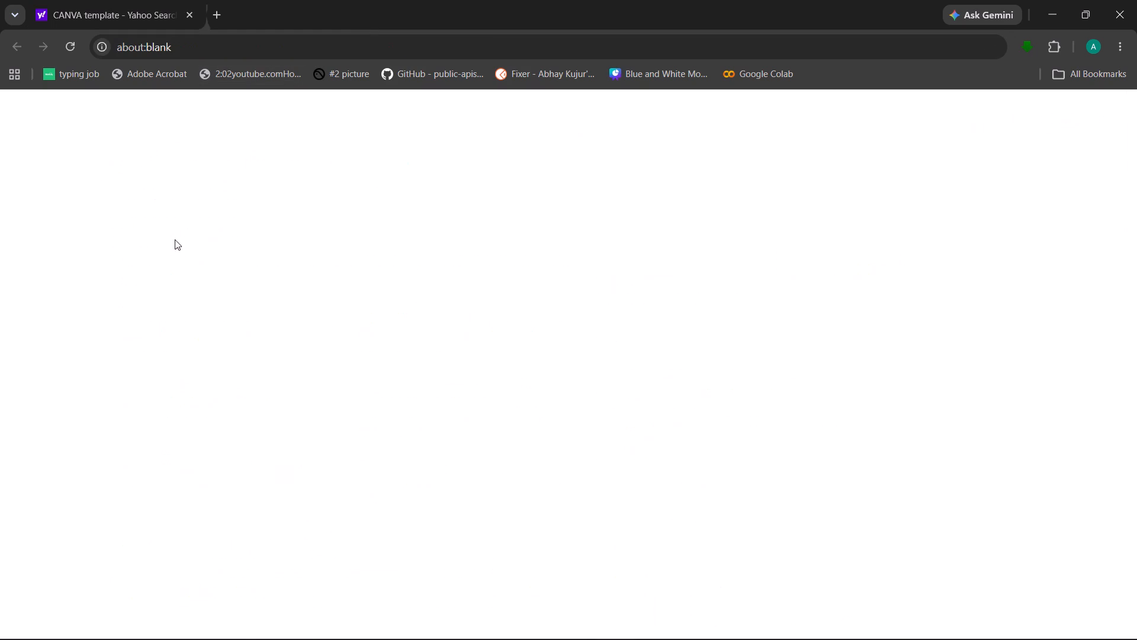
{"action": "left_click", "coordinate": [114, 0]}
{"action": "left_click", "coordinate": [272, 2]}
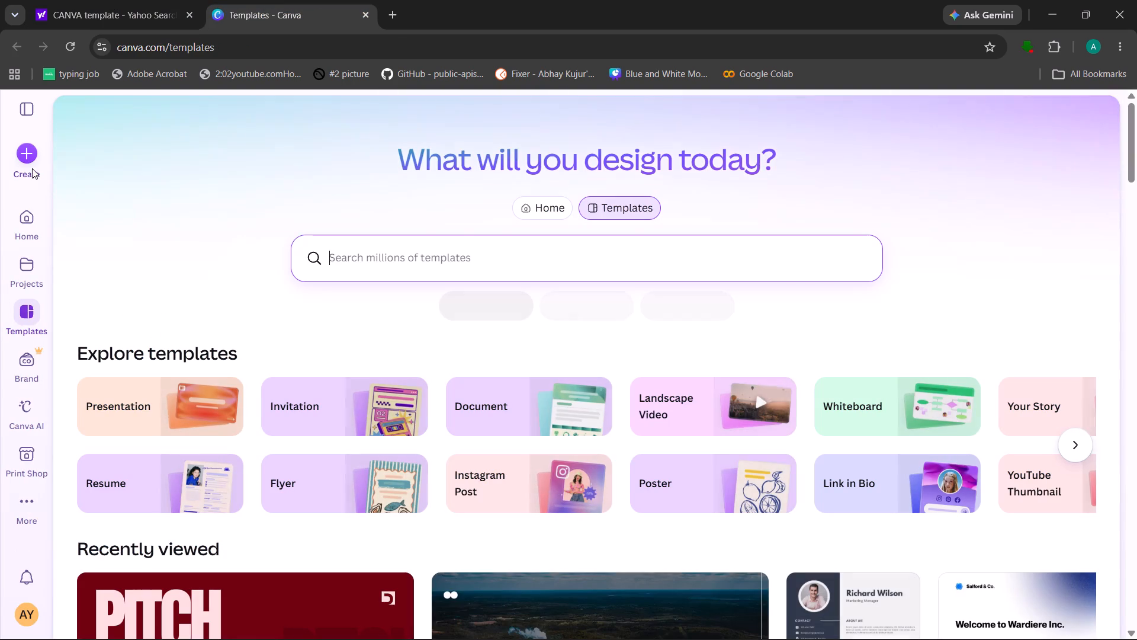
{"action": "left_click", "coordinate": [142, 407]}
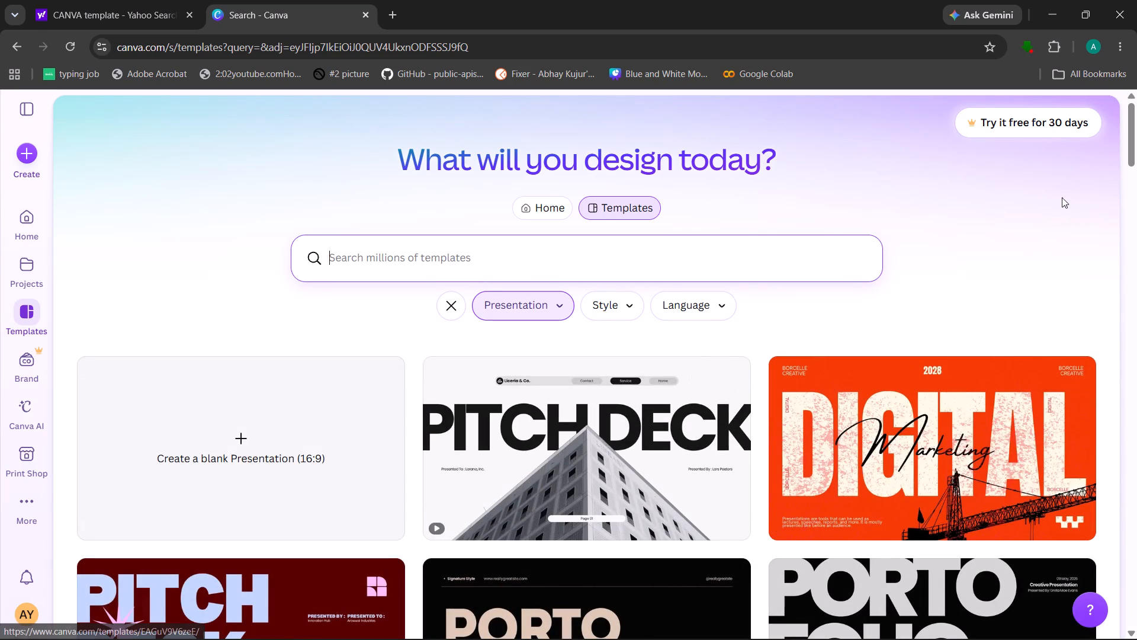
Browse the designs in Canva's Presentation template category for one that suits the project deck.
{"action": "left_click_drag", "start_coordinate": [1133, 162], "coordinate": [1133, 178]}
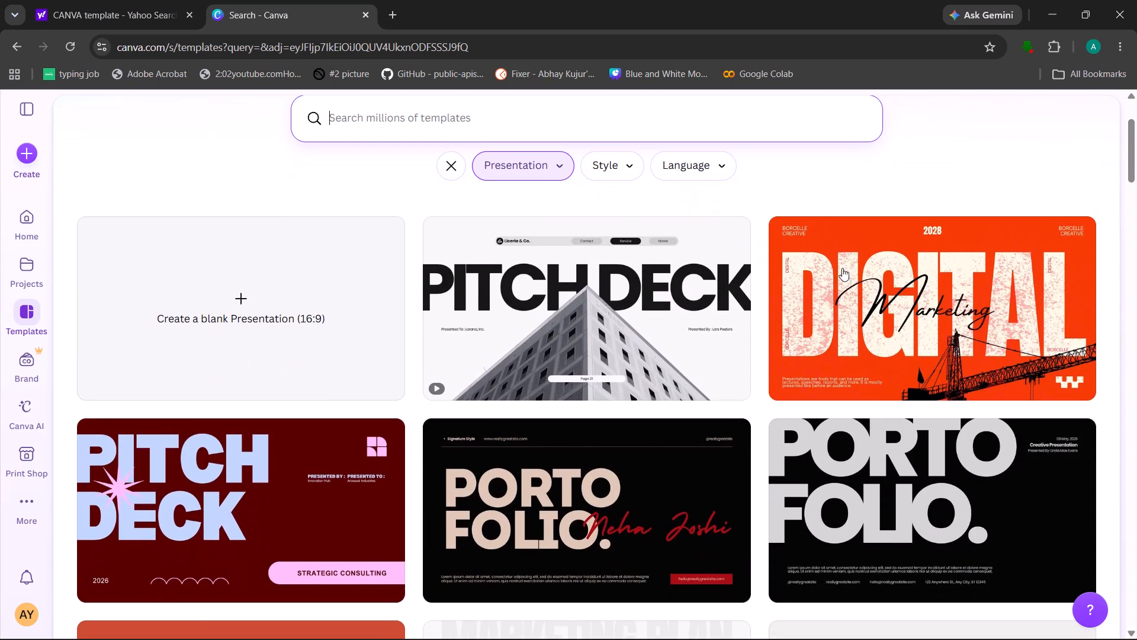
{"action": "scroll", "coordinate": [606, 402], "scroll_direction": "down", "scroll_amount": 2}
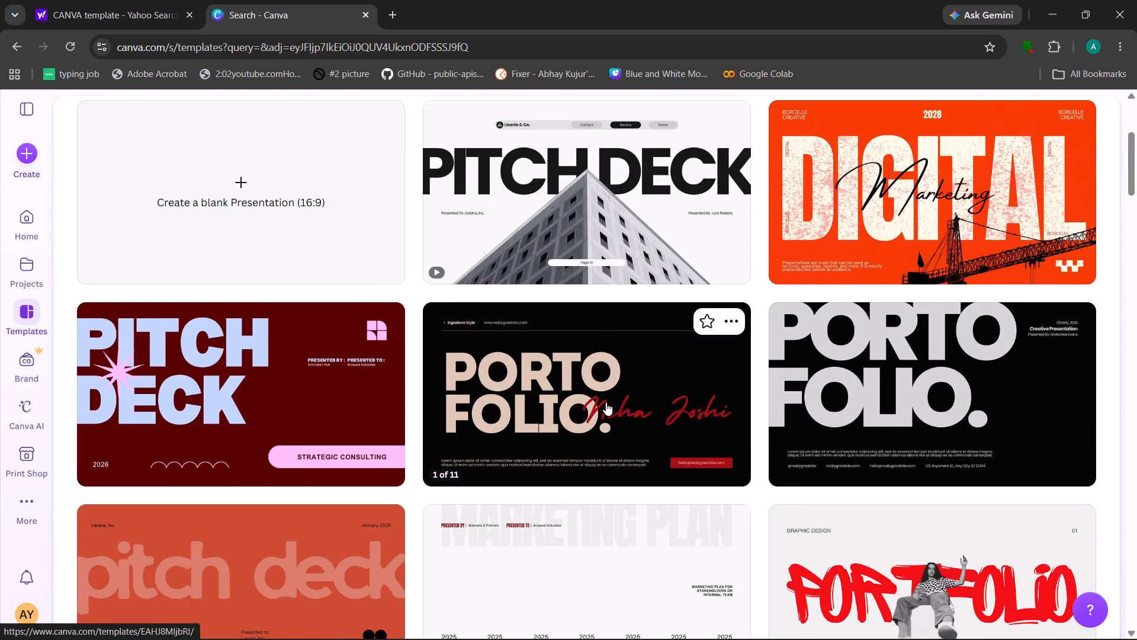
{"action": "scroll", "coordinate": [606, 402], "scroll_direction": "down", "scroll_amount": 4}
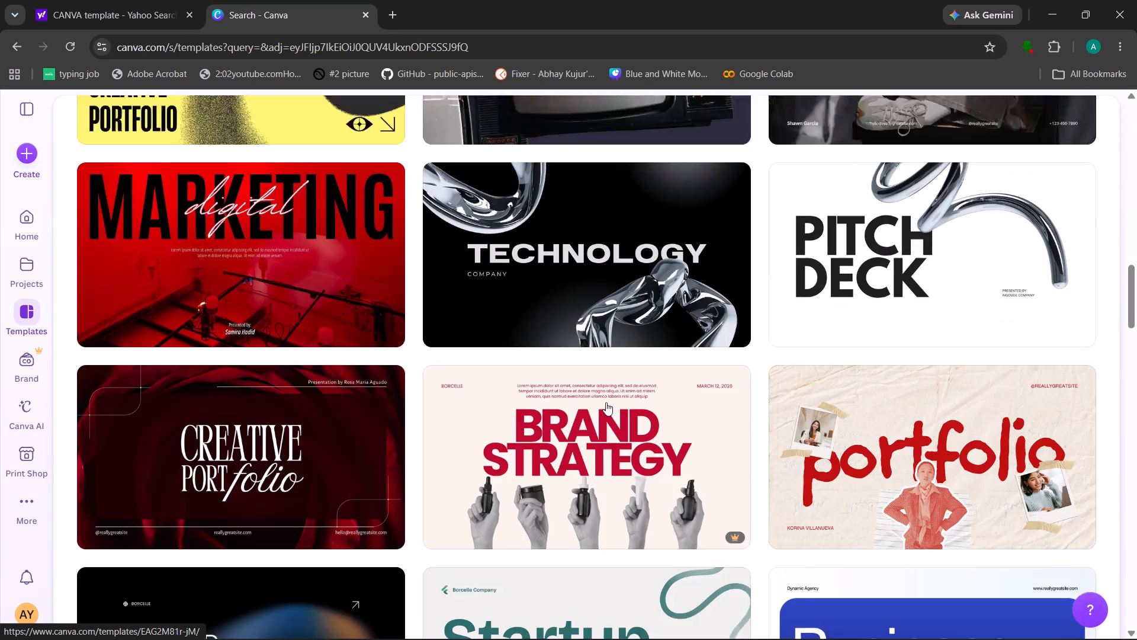
{"action": "scroll", "coordinate": [606, 402], "scroll_direction": "down", "scroll_amount": 4}
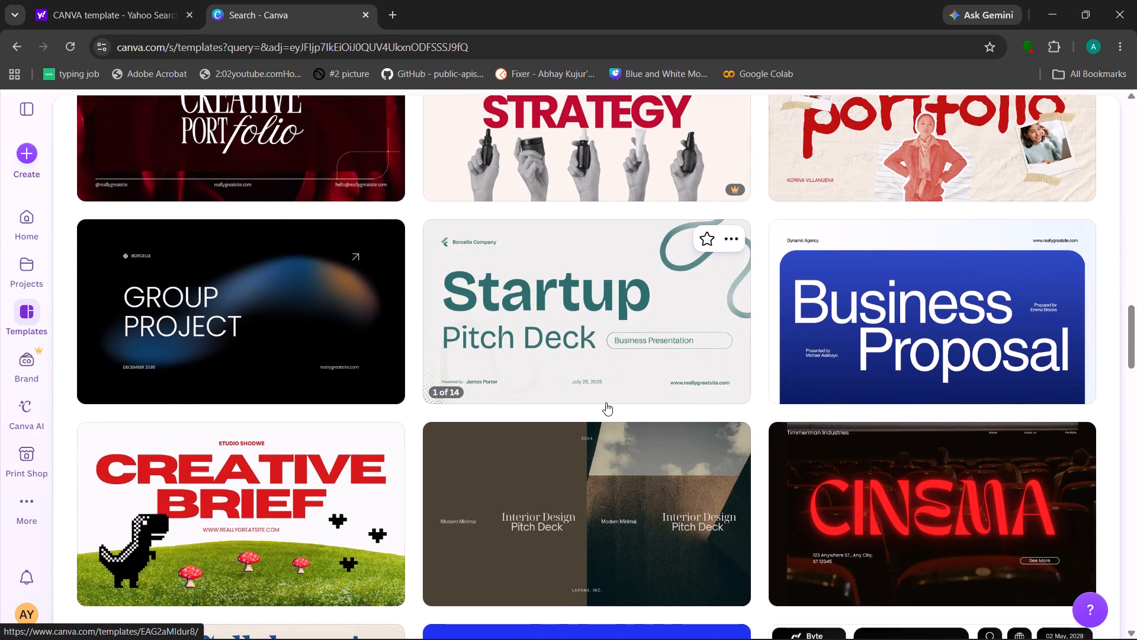
{"action": "scroll", "coordinate": [606, 402], "scroll_direction": "down", "scroll_amount": 4}
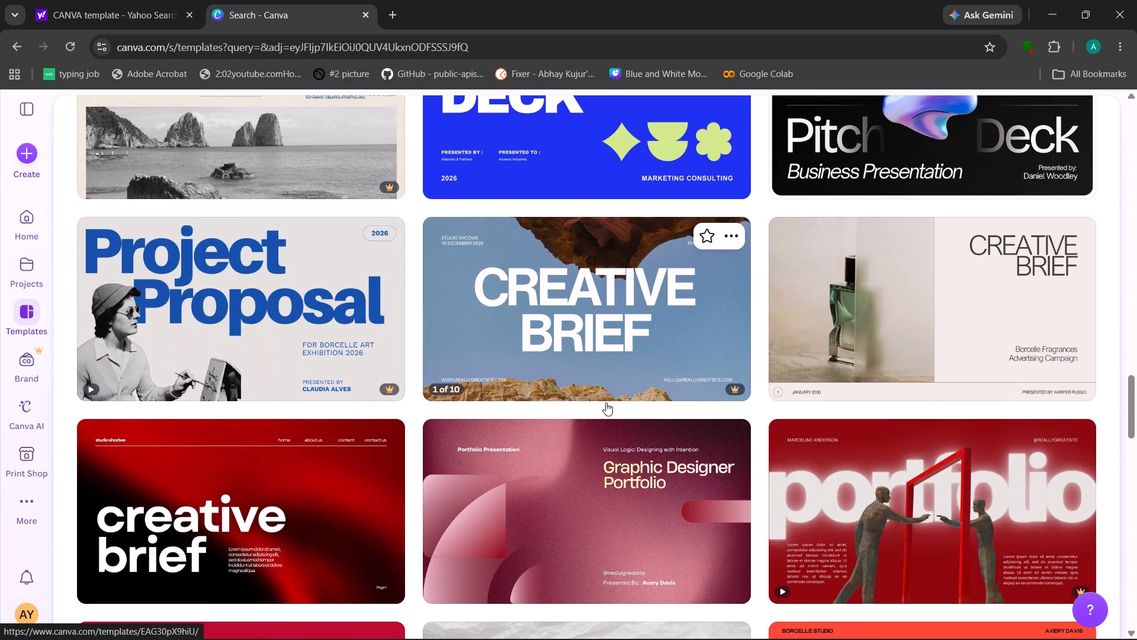
{"action": "scroll", "coordinate": [606, 402], "scroll_direction": "down", "scroll_amount": 4}
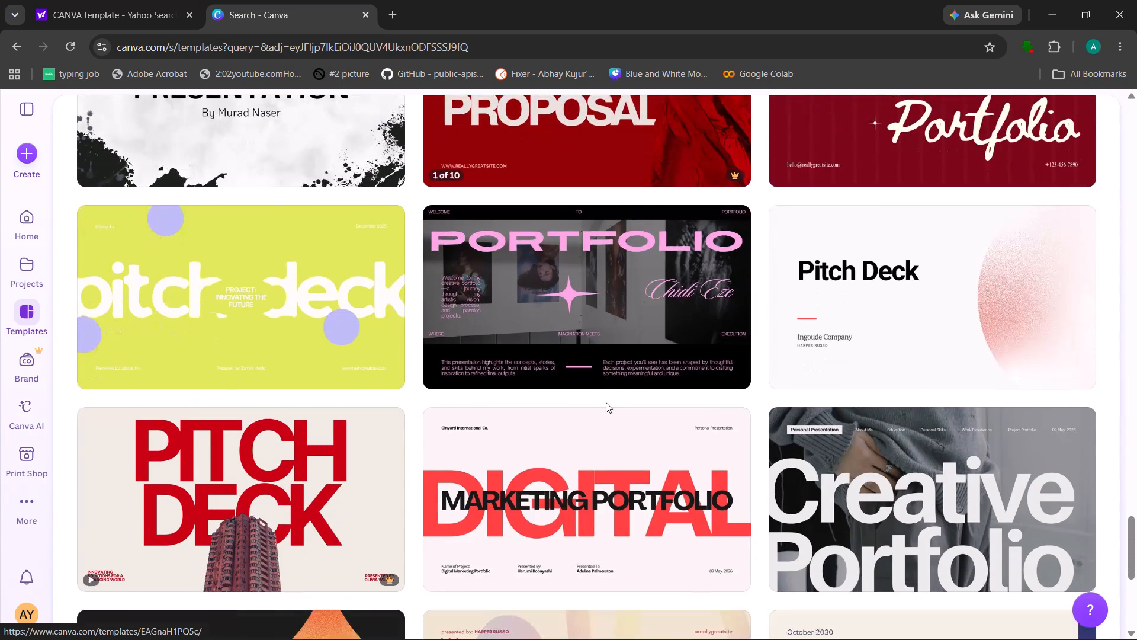
{"action": "scroll", "coordinate": [606, 402], "scroll_direction": "down", "scroll_amount": 3}
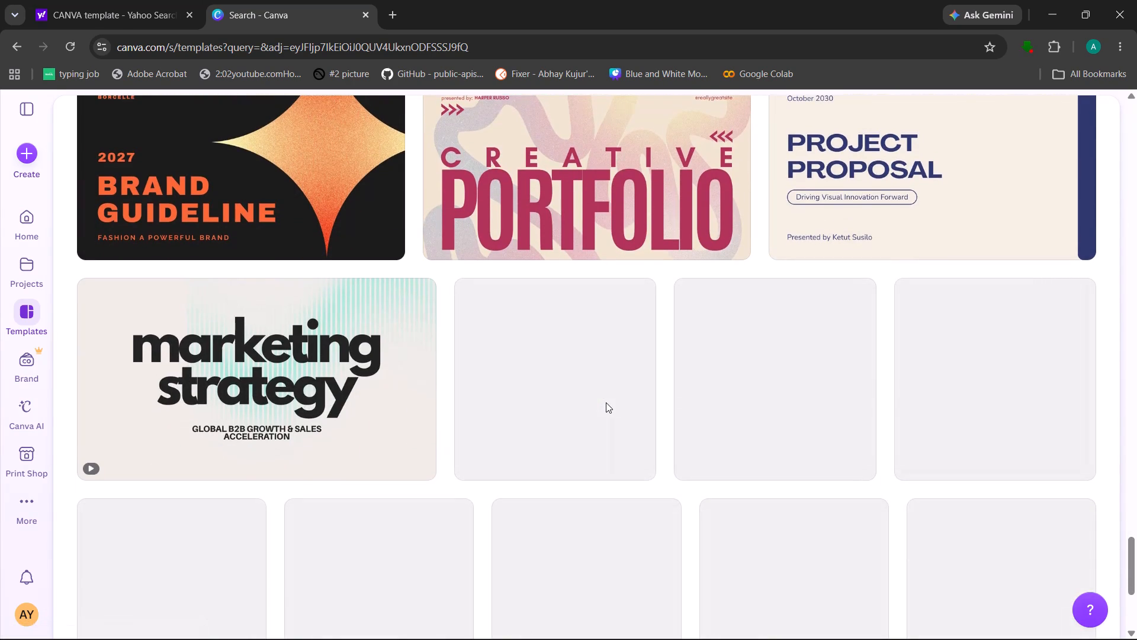
{"action": "scroll", "coordinate": [606, 402], "scroll_direction": "down", "scroll_amount": 2}
{"action": "scroll", "coordinate": [606, 402], "scroll_direction": "up", "scroll_amount": 2}
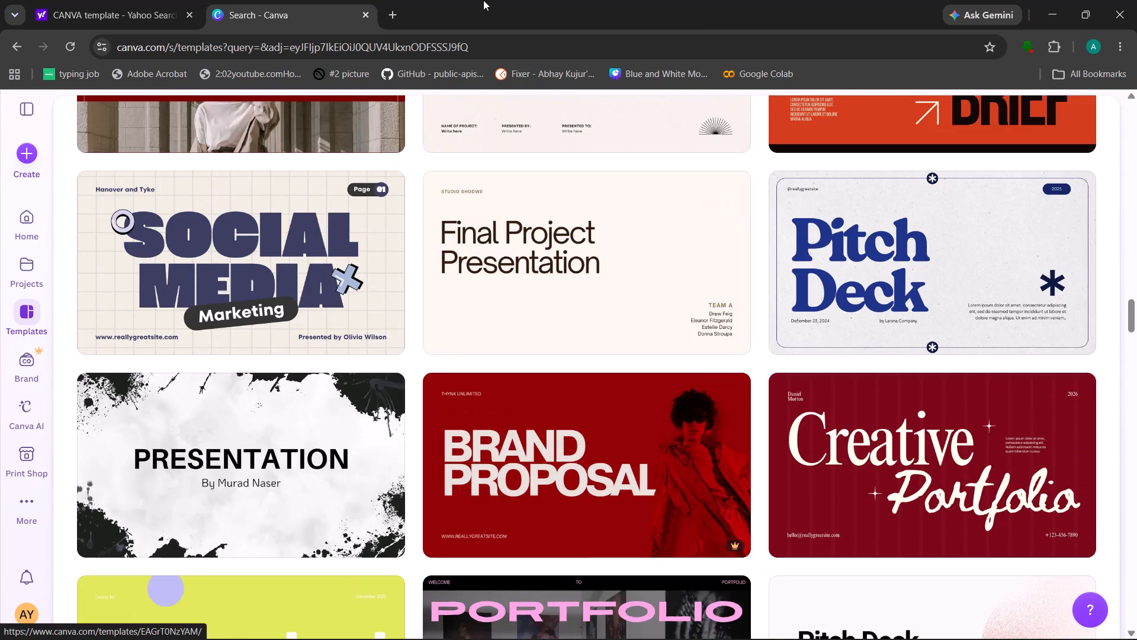
Return to the "CANVA template" web results and open "Free and engaging presentation templates to customize | Canva".
{"action": "left_click", "coordinate": [142, 0]}
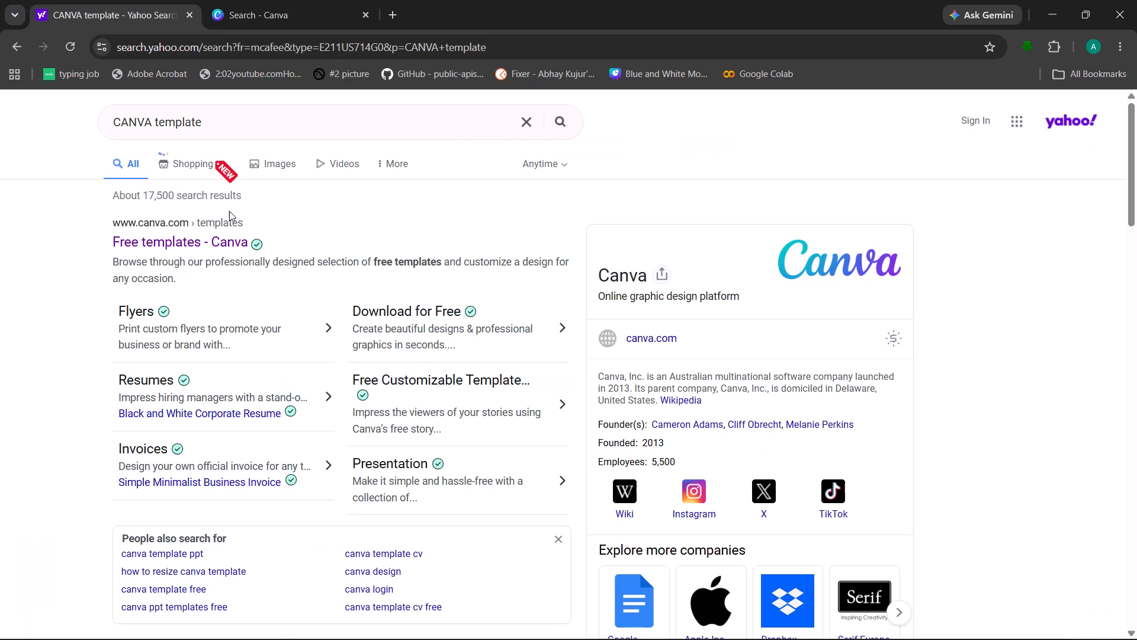
{"action": "scroll", "coordinate": [227, 296], "scroll_direction": "down", "scroll_amount": 2}
{"action": "scroll", "coordinate": [227, 296], "scroll_direction": "up", "scroll_amount": 2}
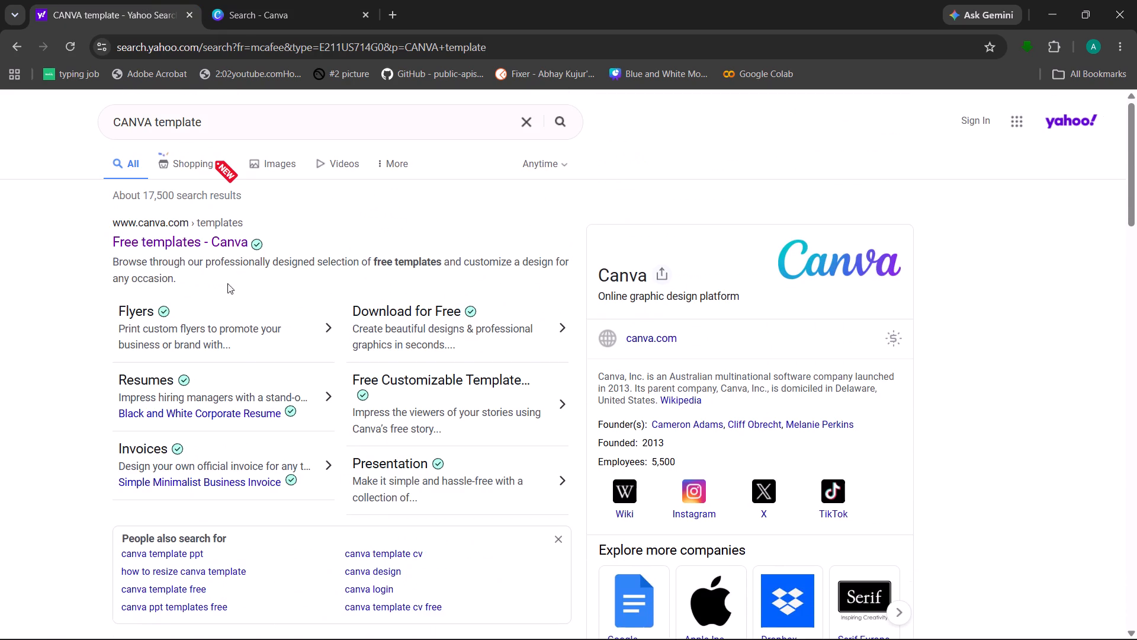
{"action": "left_click", "coordinate": [282, 165]}
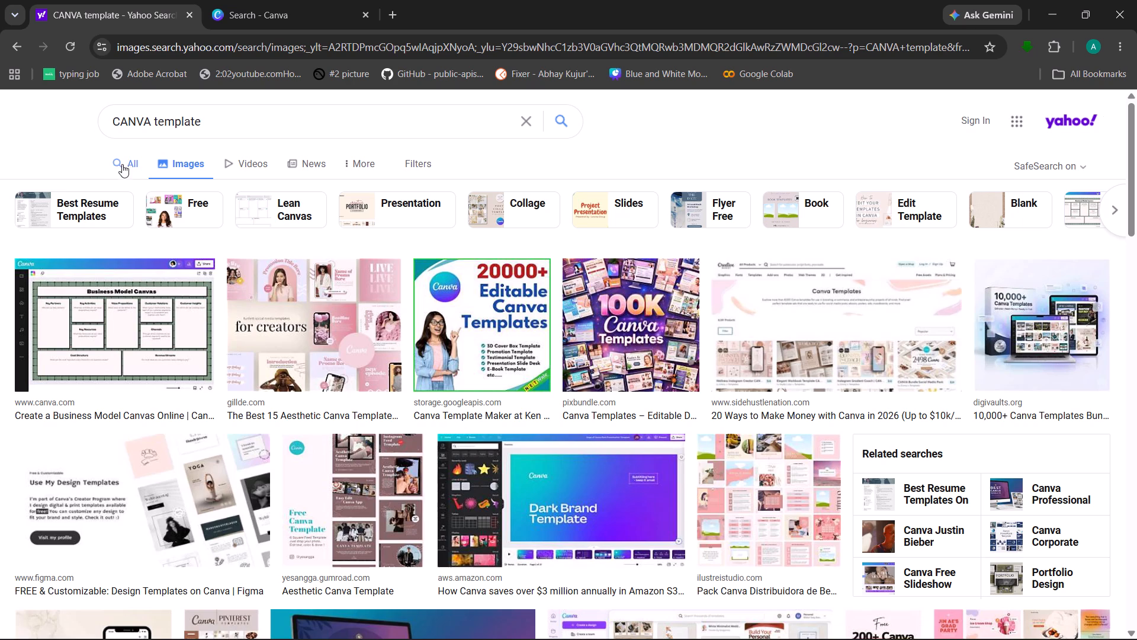
{"action": "left_click", "coordinate": [139, 165]}
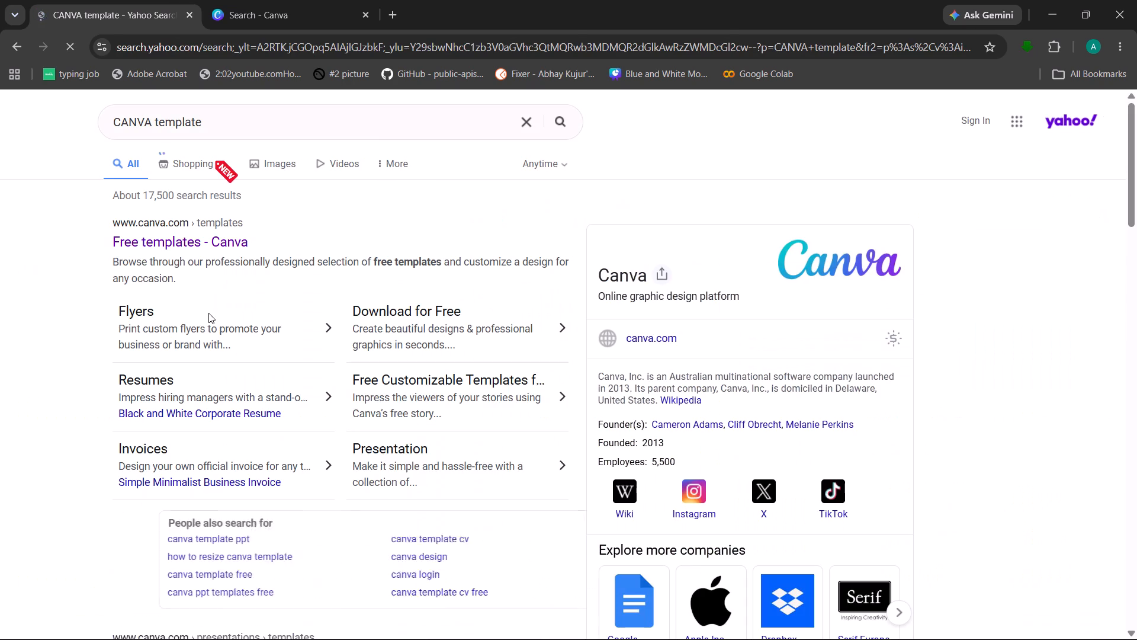
{"action": "scroll", "coordinate": [208, 313], "scroll_direction": "down", "scroll_amount": 2}
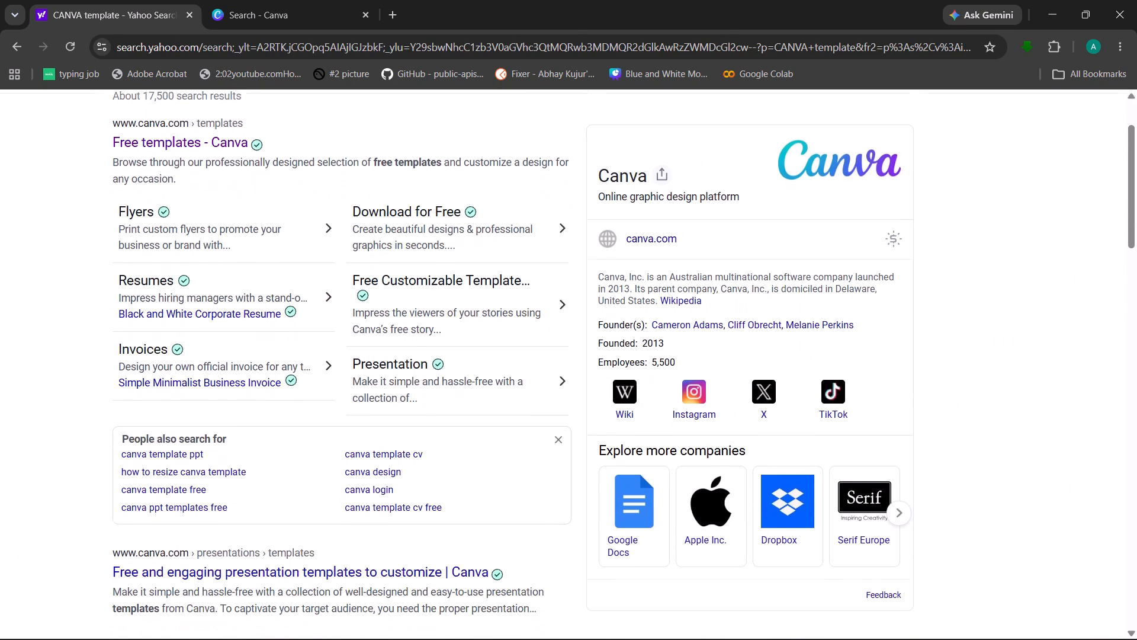
{"action": "scroll", "coordinate": [208, 313], "scroll_direction": "down", "scroll_amount": 2}
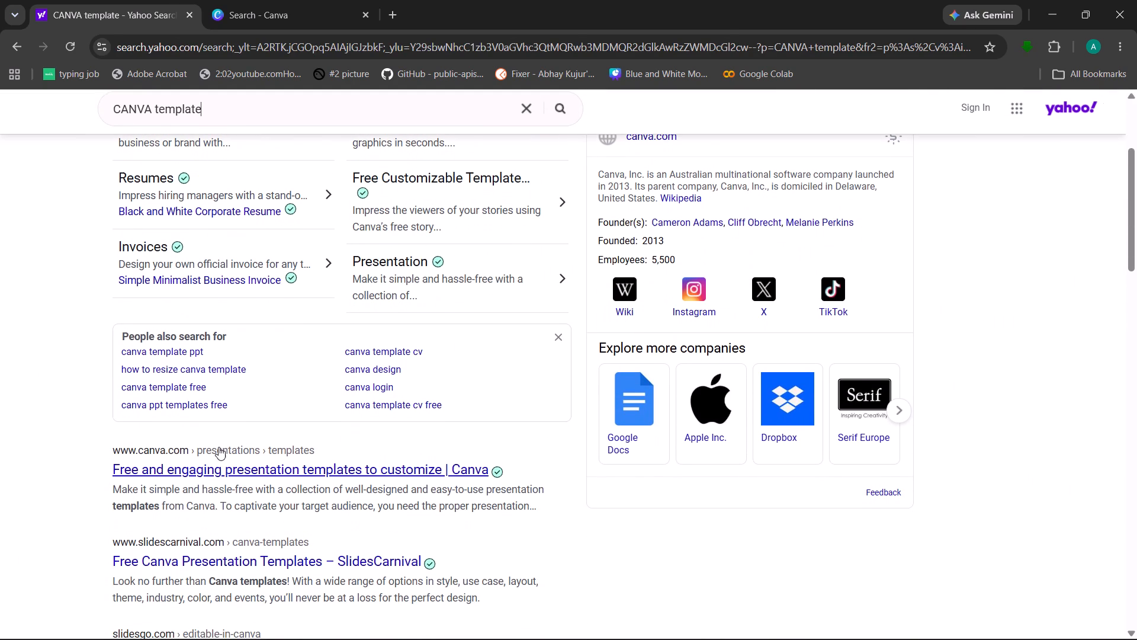
{"action": "left_click", "coordinate": [219, 463]}
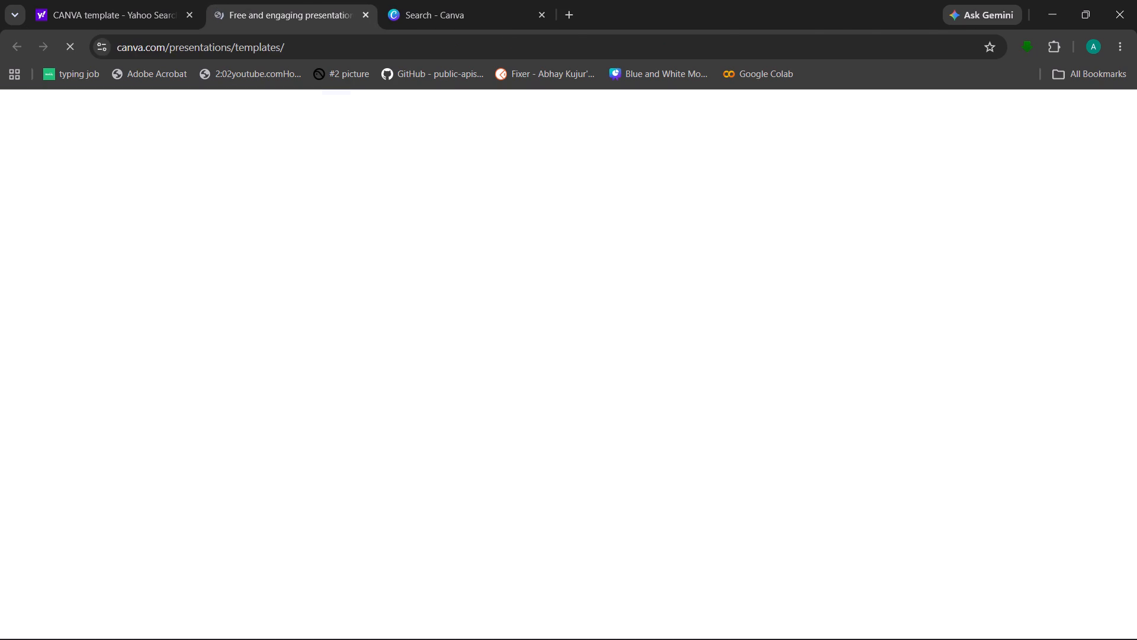
{"action": "left_click", "coordinate": [459, 18]}
{"action": "left_click", "coordinate": [265, 5]}
Open the White Beige and Brown Simple Minimalist Clean Final Project Presentation template from the Presentation templates page.
{"action": "scroll", "coordinate": [363, 257], "scroll_direction": "down", "scroll_amount": 1}
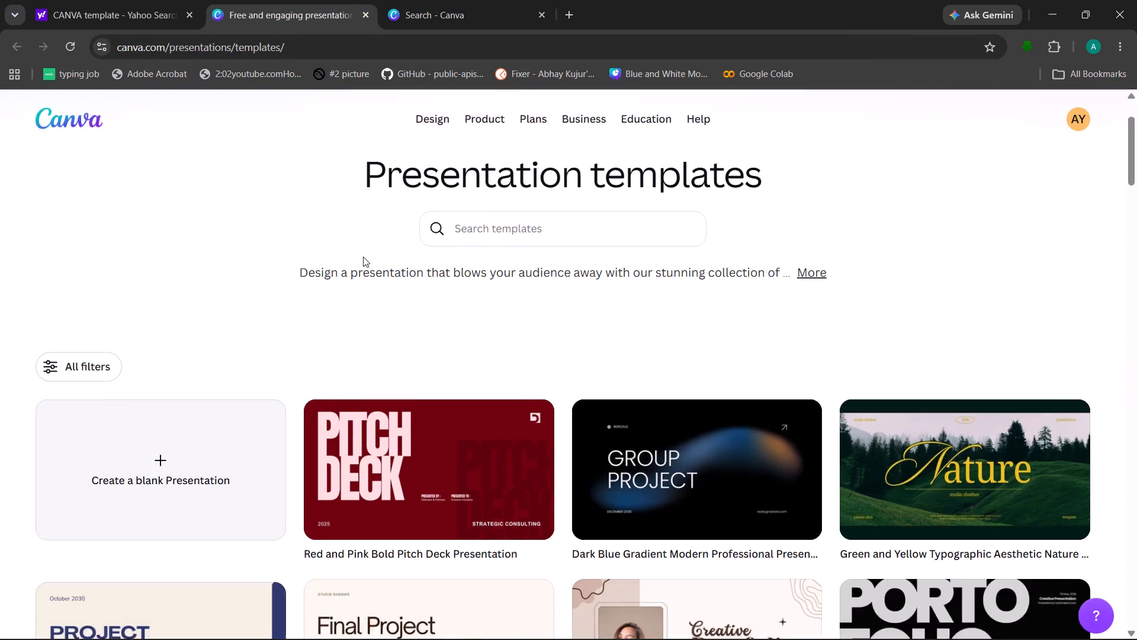
{"action": "scroll", "coordinate": [363, 257], "scroll_direction": "down", "scroll_amount": 2}
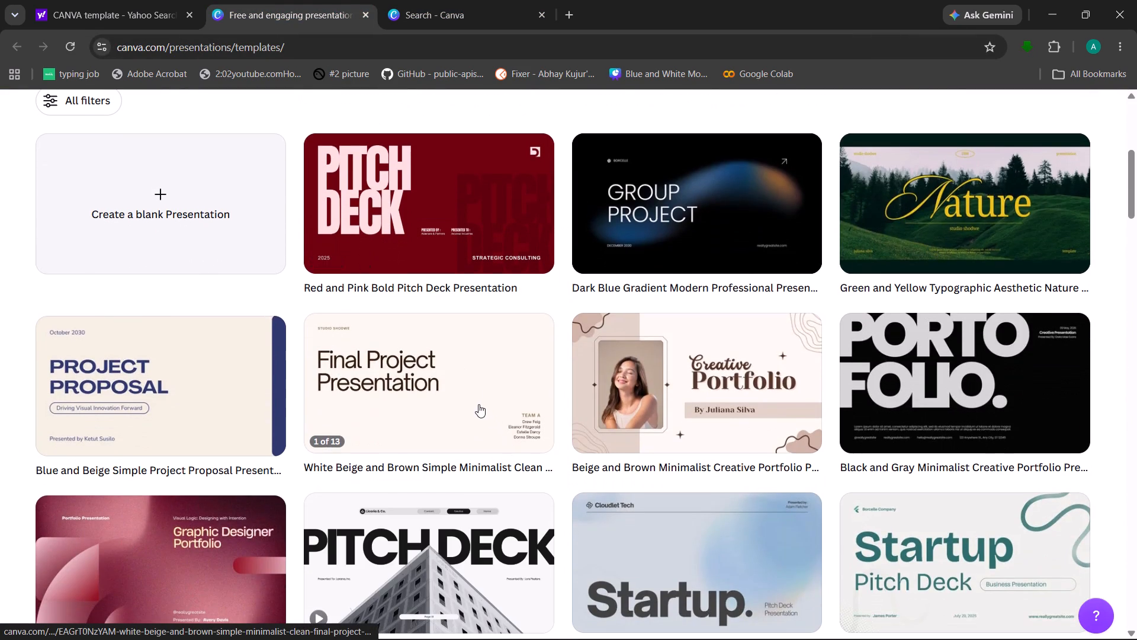
{"action": "left_click", "coordinate": [468, 401]}
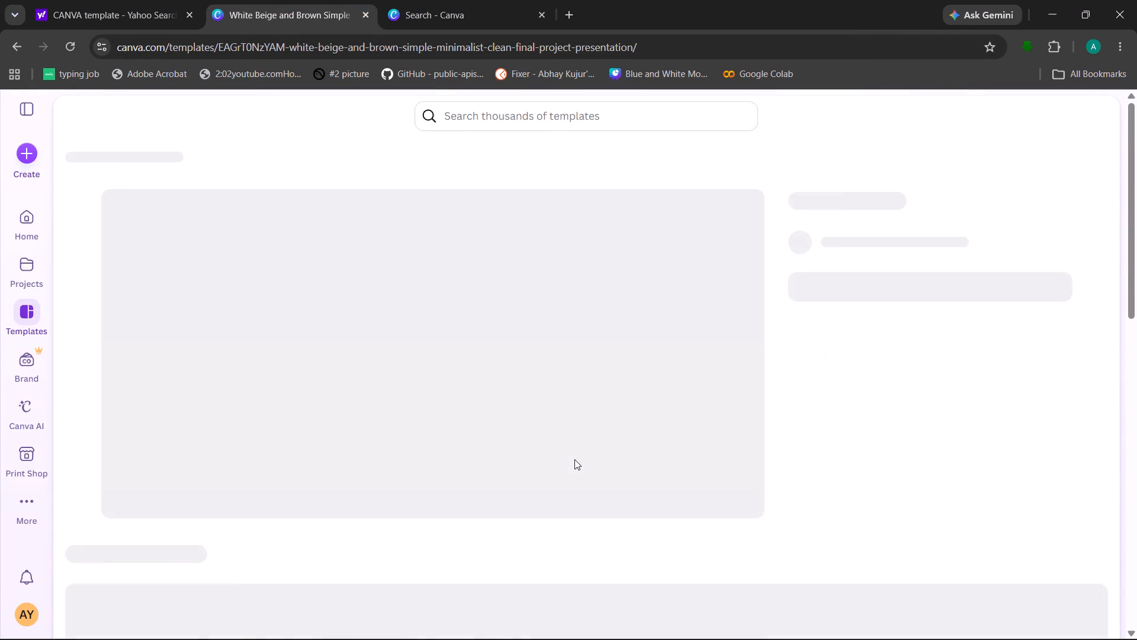
Preview the template's Project Overview slide and return to its title slide.
{"action": "scroll", "coordinate": [574, 459], "scroll_direction": "down", "scroll_amount": 1}
{"action": "left_click", "coordinate": [302, 535]}
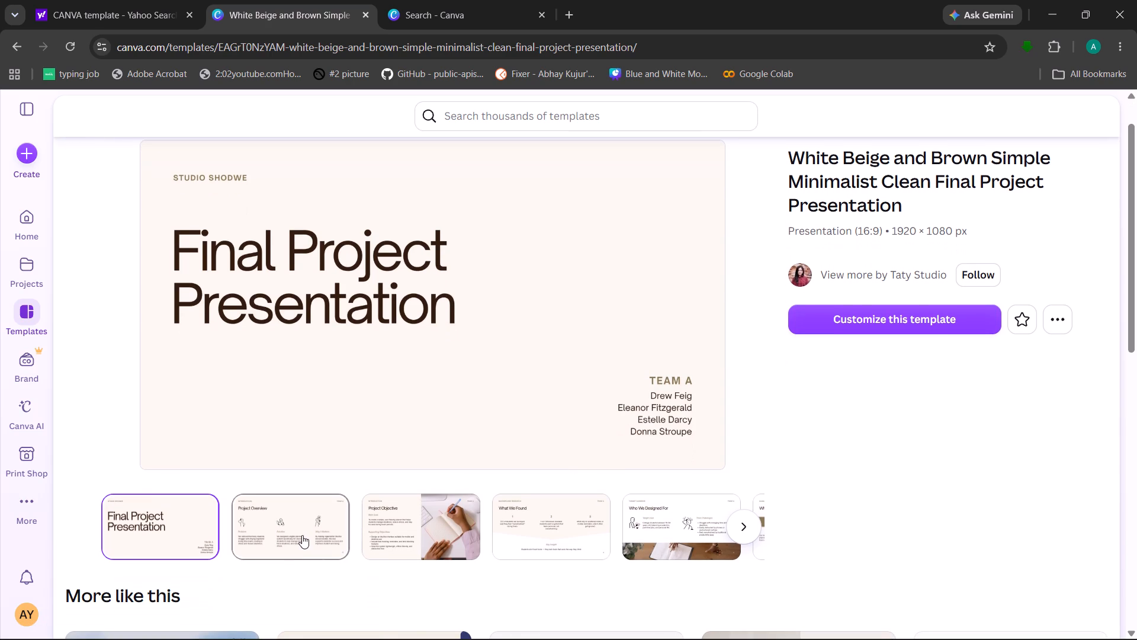
{"action": "left_click", "coordinate": [137, 521]}
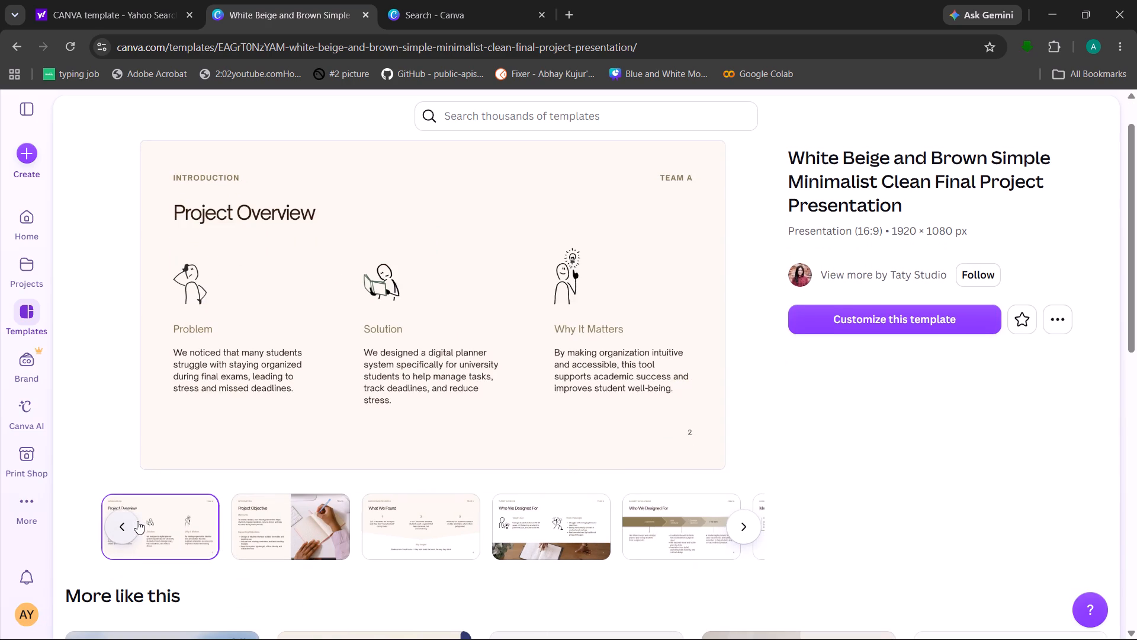
{"action": "left_click", "coordinate": [179, 529]}
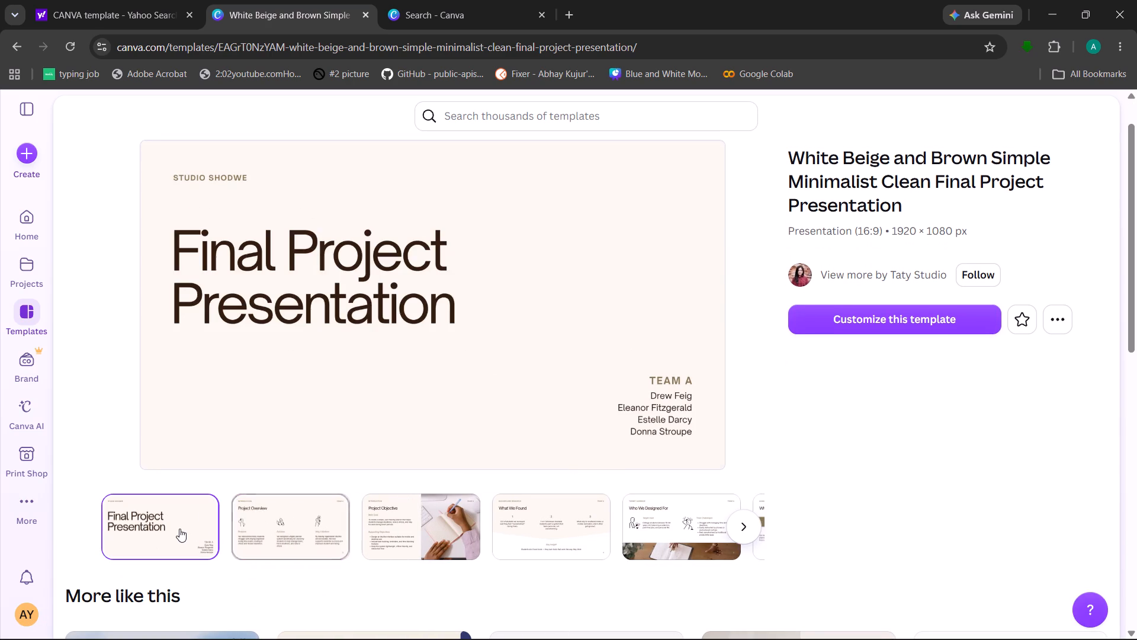
Examine the similar templates under "More like this" and return to the top of the template page.
{"action": "scroll", "coordinate": [256, 530], "scroll_direction": "down", "scroll_amount": 1}
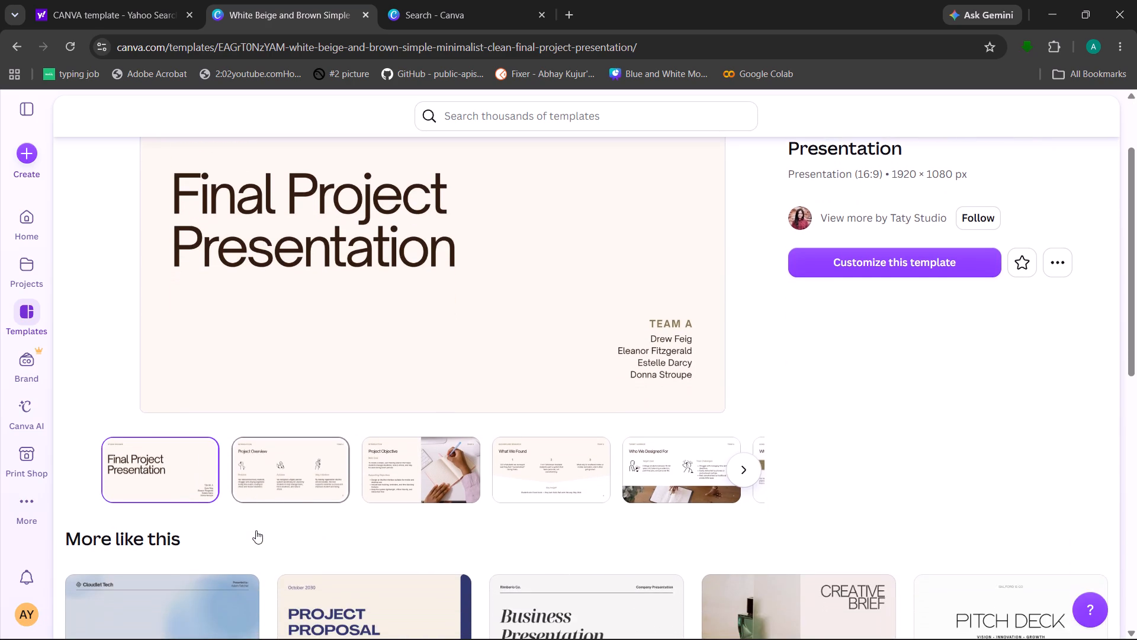
{"action": "scroll", "coordinate": [256, 530], "scroll_direction": "down", "scroll_amount": 4}
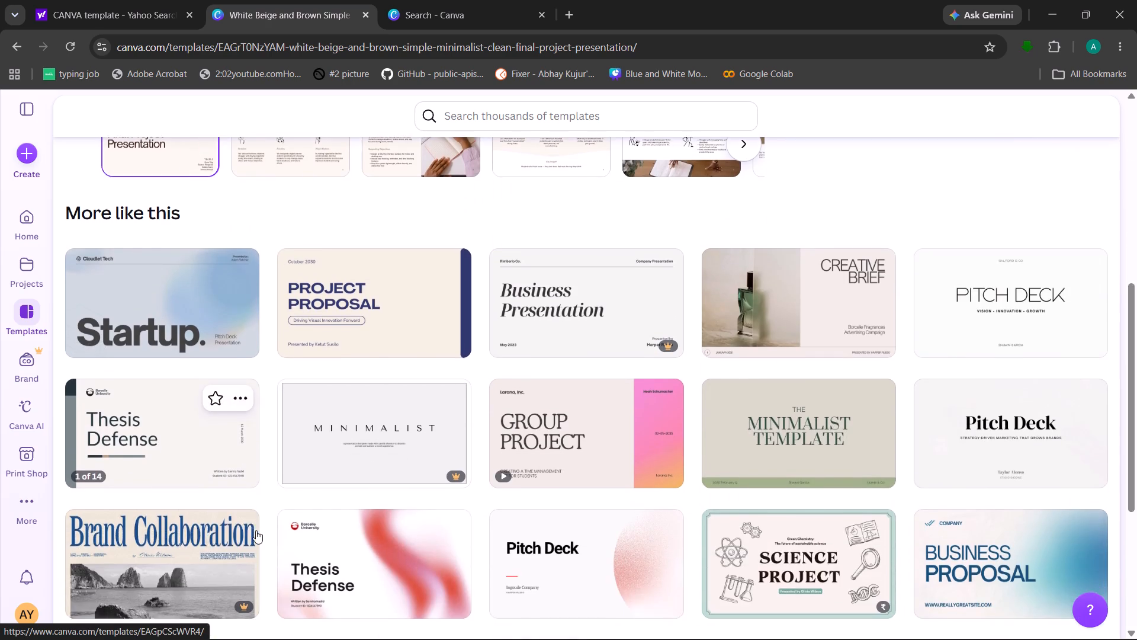
{"action": "scroll", "coordinate": [256, 530], "scroll_direction": "down", "scroll_amount": 2}
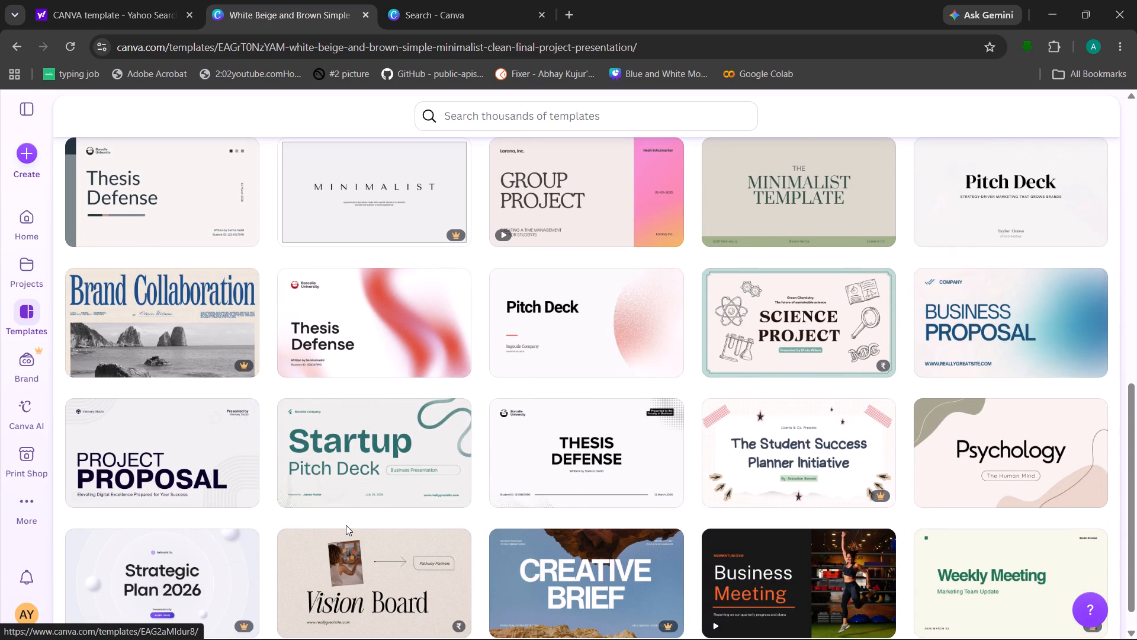
{"action": "scroll", "coordinate": [346, 525], "scroll_direction": "down", "scroll_amount": 2}
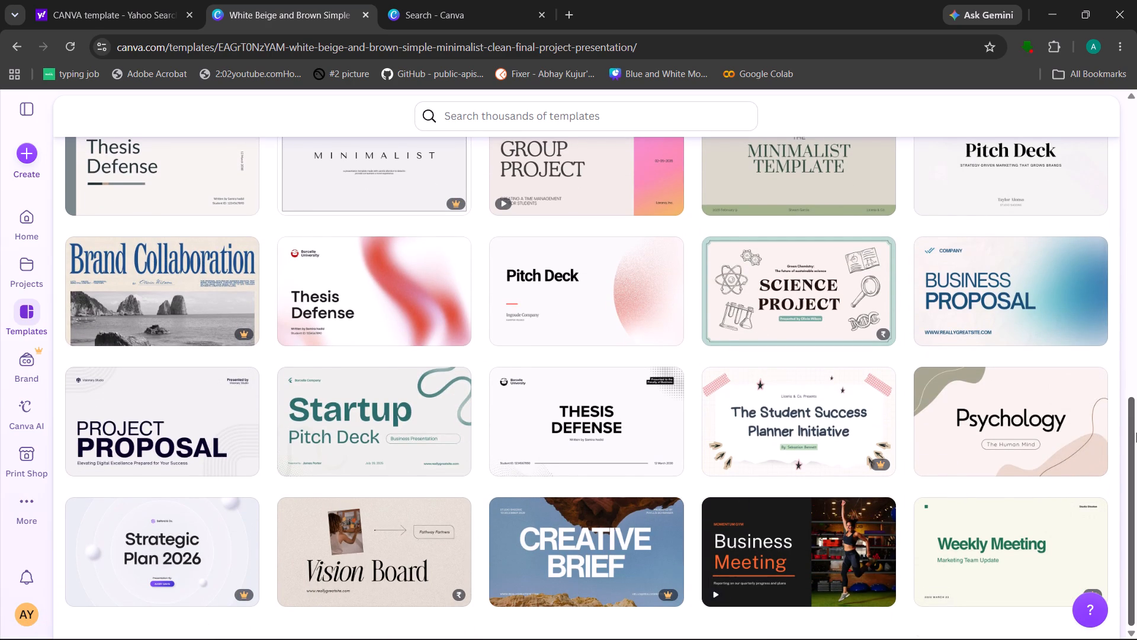
{"action": "left_click_drag", "start_coordinate": [1136, 433], "coordinate": [1116, 244]}
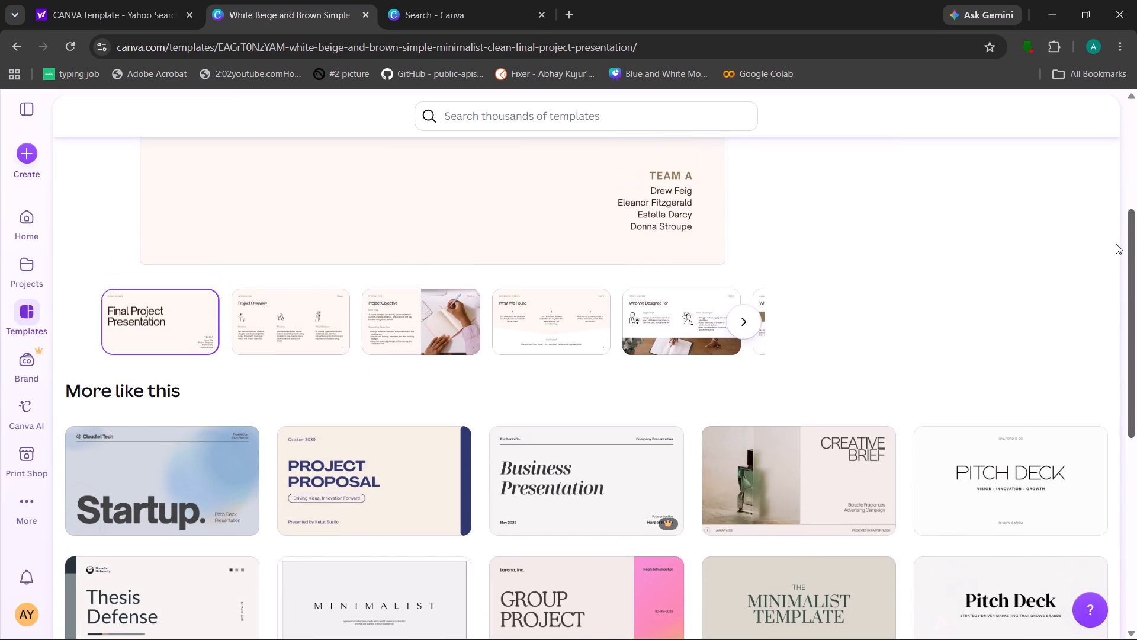
{"action": "left_click_drag", "start_coordinate": [1131, 251], "coordinate": [1134, 108]}
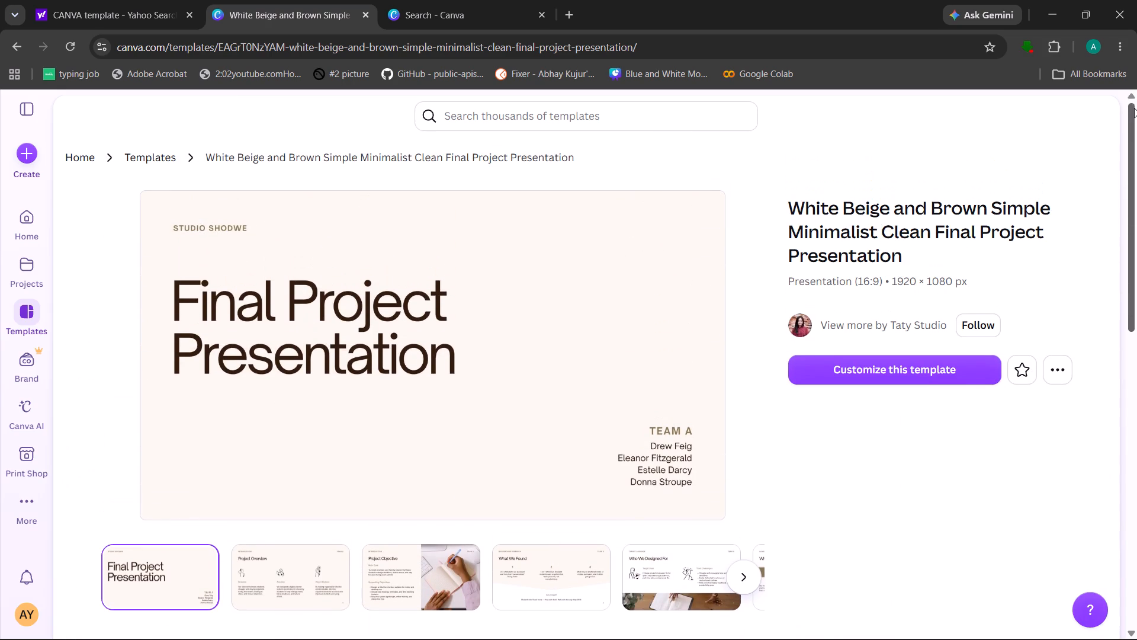
Look through the Final Project Presentation template's slide previews as far as Key Features and return to its title slide.
{"action": "left_click_drag", "start_coordinate": [1134, 108], "coordinate": [1129, 260]}
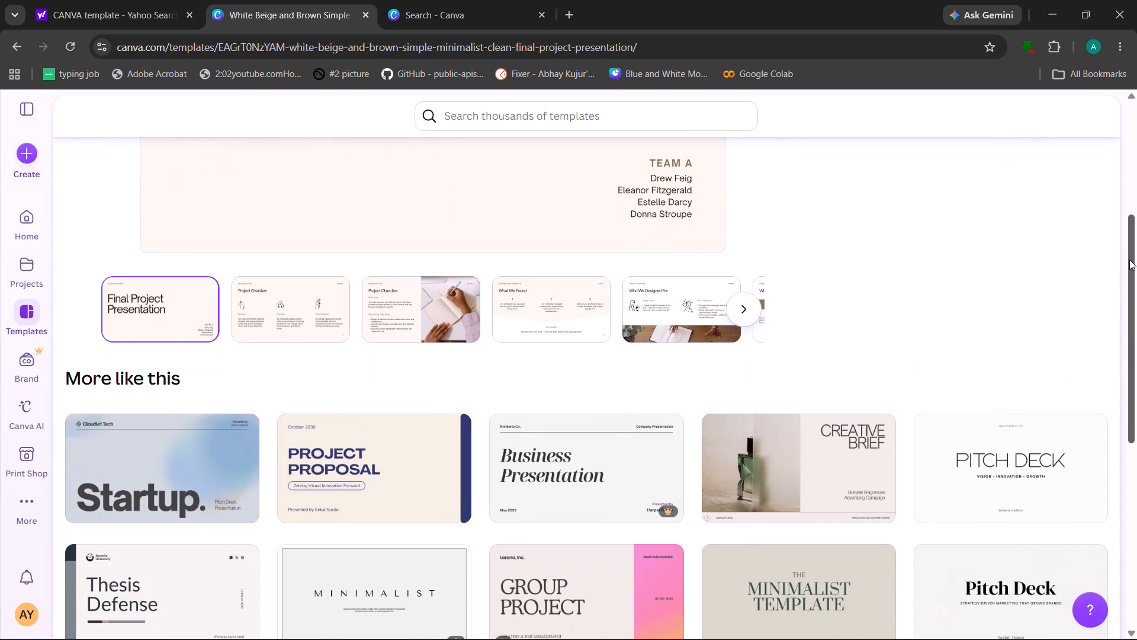
{"action": "scroll", "coordinate": [494, 433], "scroll_direction": "down", "scroll_amount": 1}
{"action": "left_click", "coordinate": [303, 212]}
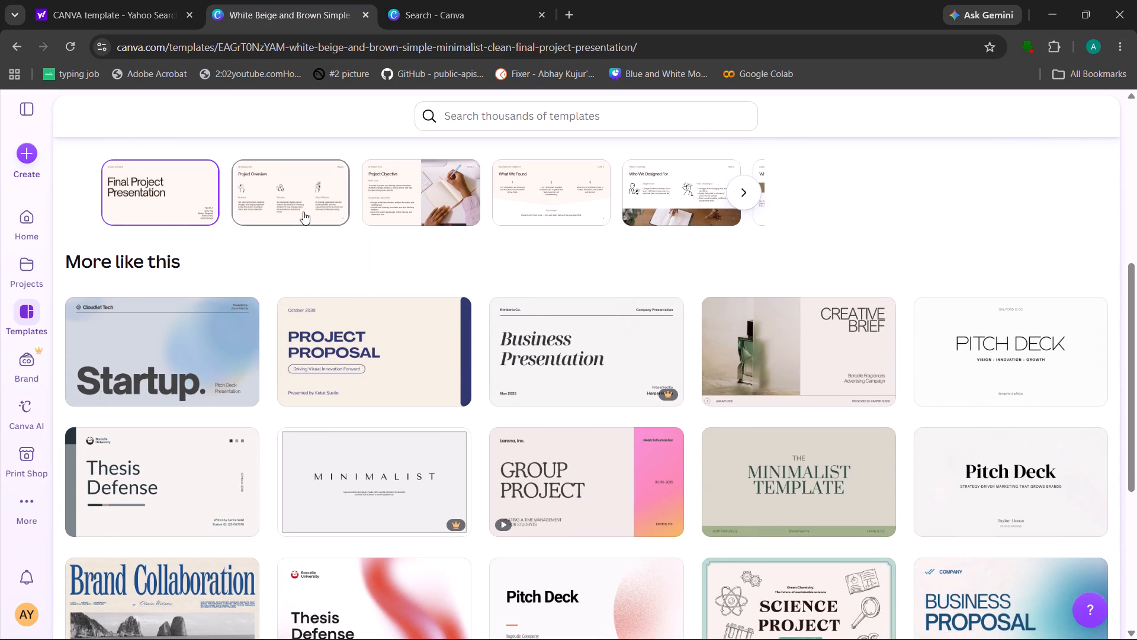
{"action": "left_click", "coordinate": [441, 202]}
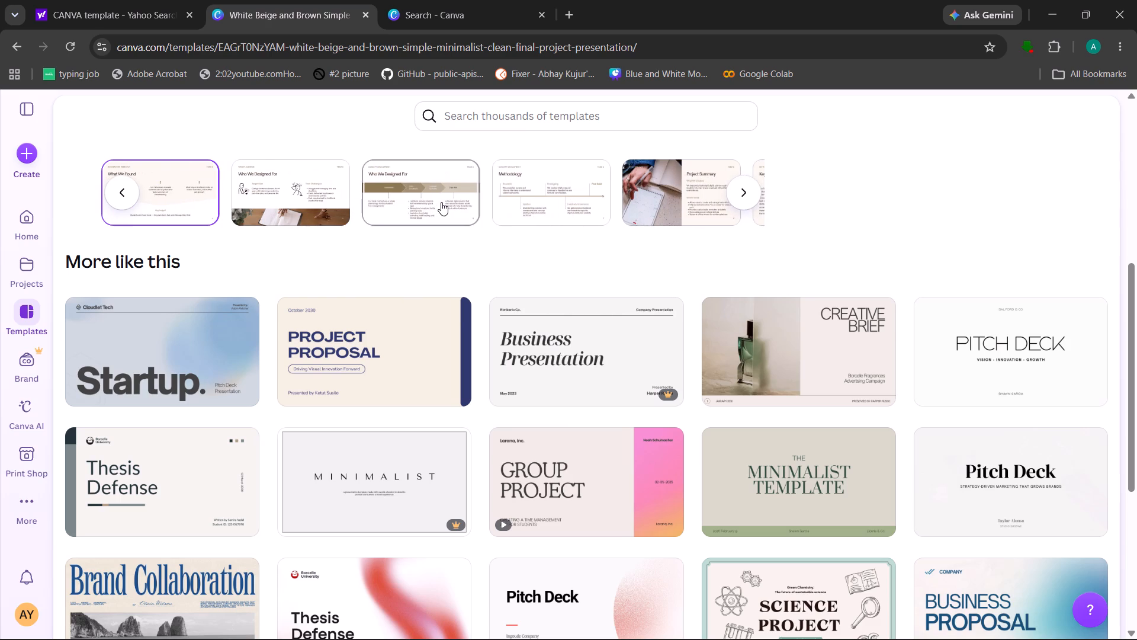
{"action": "left_click", "coordinate": [455, 205]}
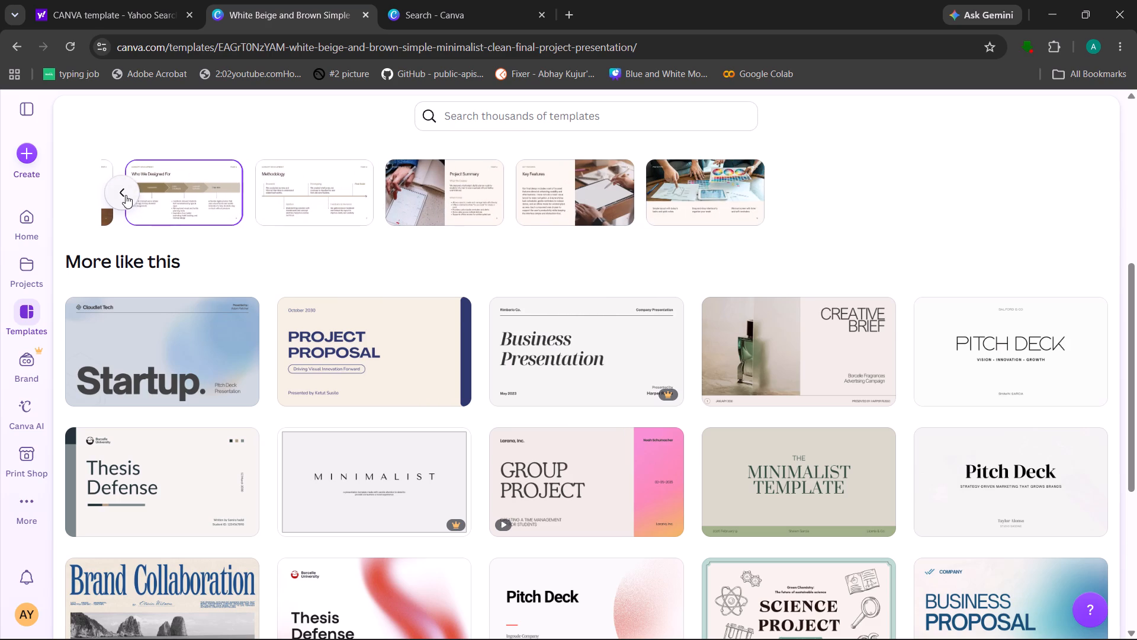
{"action": "left_click", "coordinate": [126, 195]}
{"action": "left_click", "coordinate": [126, 195]}
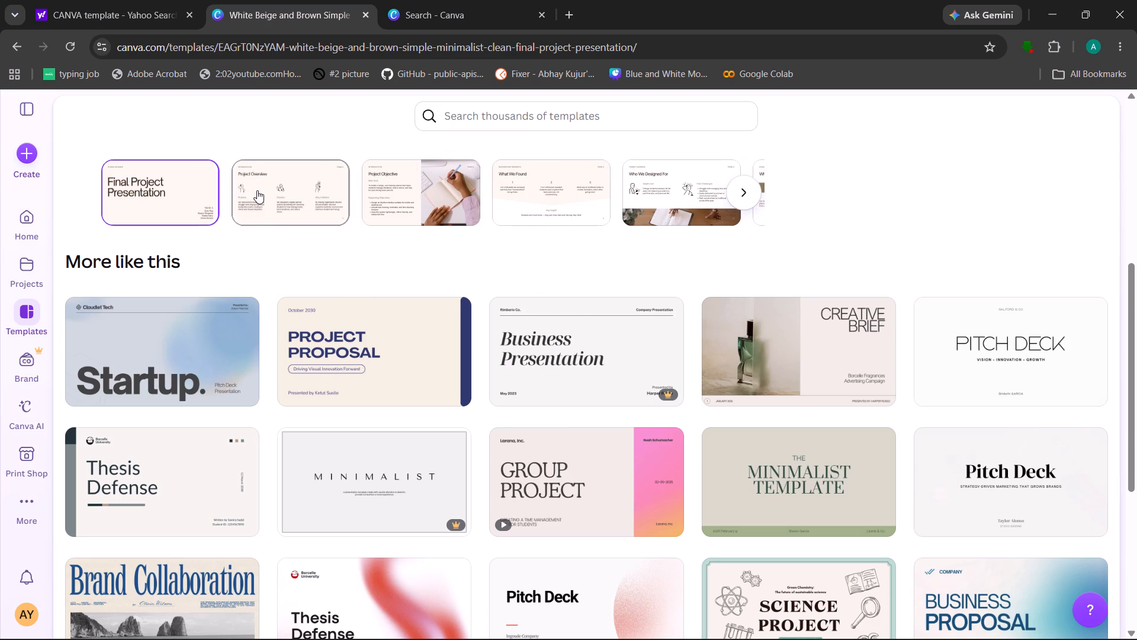
Open the green Startup Pitch Deck template from "More like this" and look through its slide thumbnails as far as Traction.
{"action": "scroll", "coordinate": [257, 190], "scroll_direction": "up", "scroll_amount": 1}
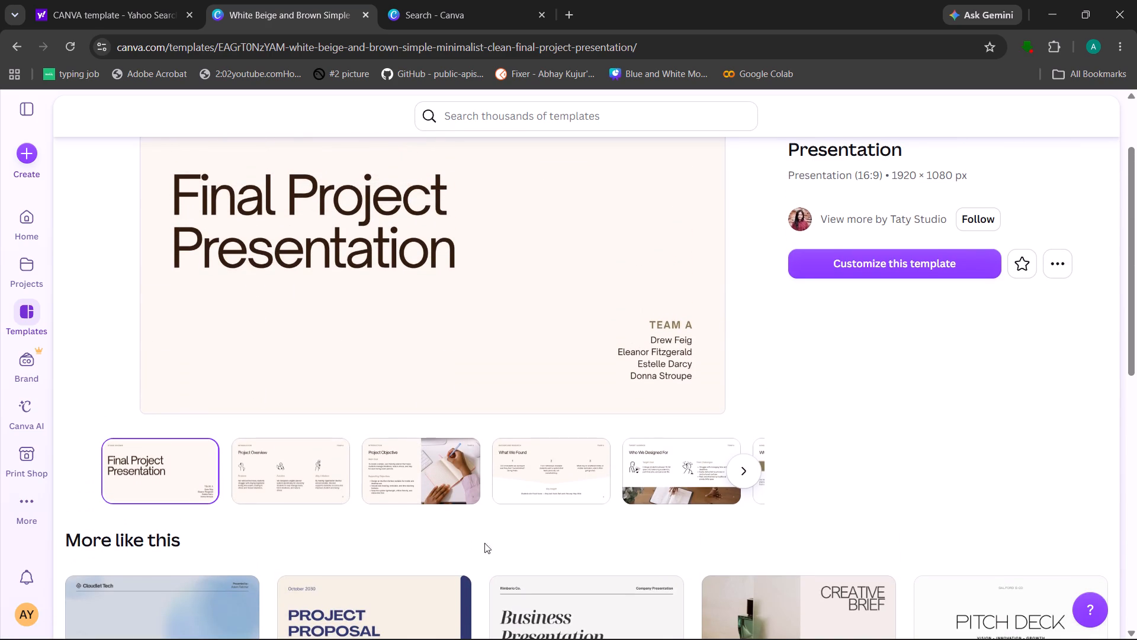
{"action": "scroll", "coordinate": [810, 411], "scroll_direction": "down", "scroll_amount": 2}
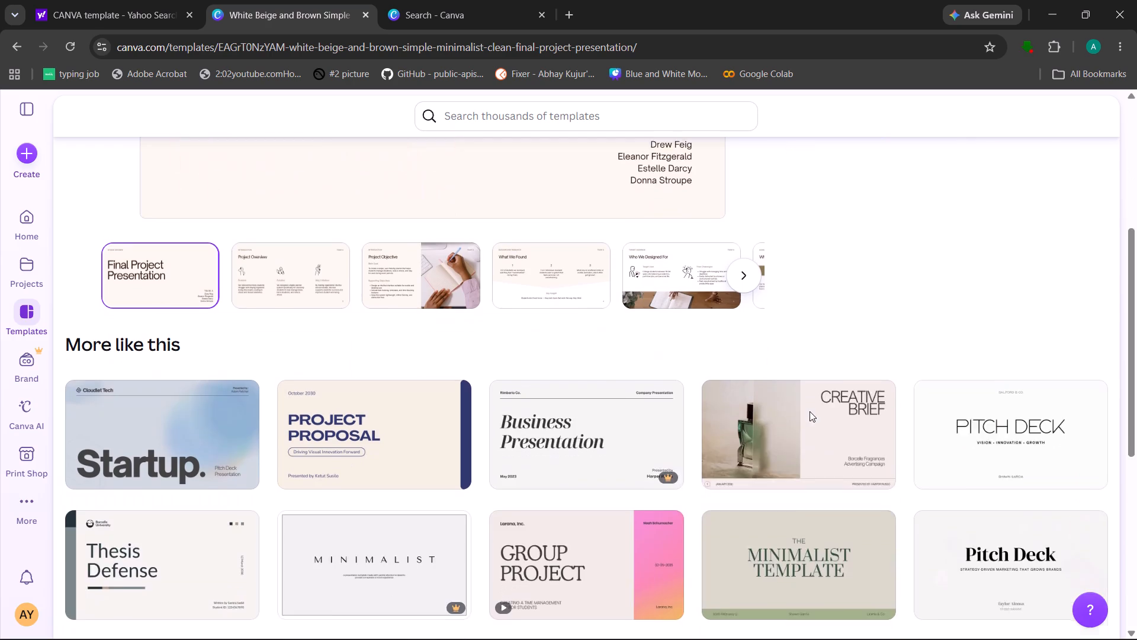
{"action": "scroll", "coordinate": [810, 411], "scroll_direction": "down", "scroll_amount": 1}
{"action": "scroll", "coordinate": [641, 473], "scroll_direction": "down", "scroll_amount": 1}
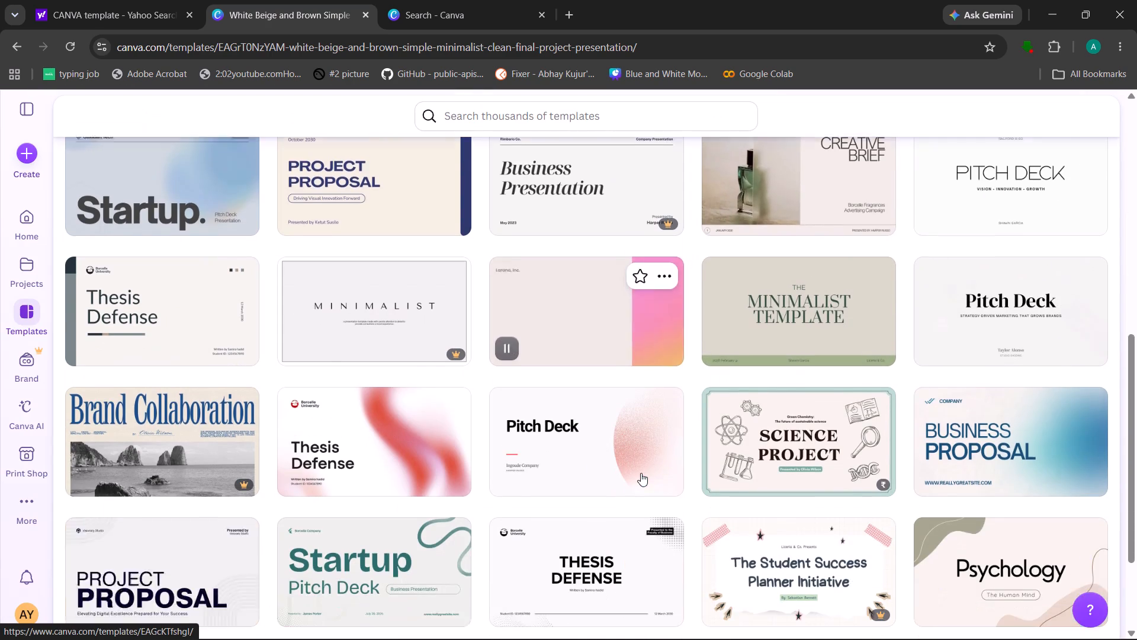
{"action": "scroll", "coordinate": [641, 473], "scroll_direction": "down", "scroll_amount": 3}
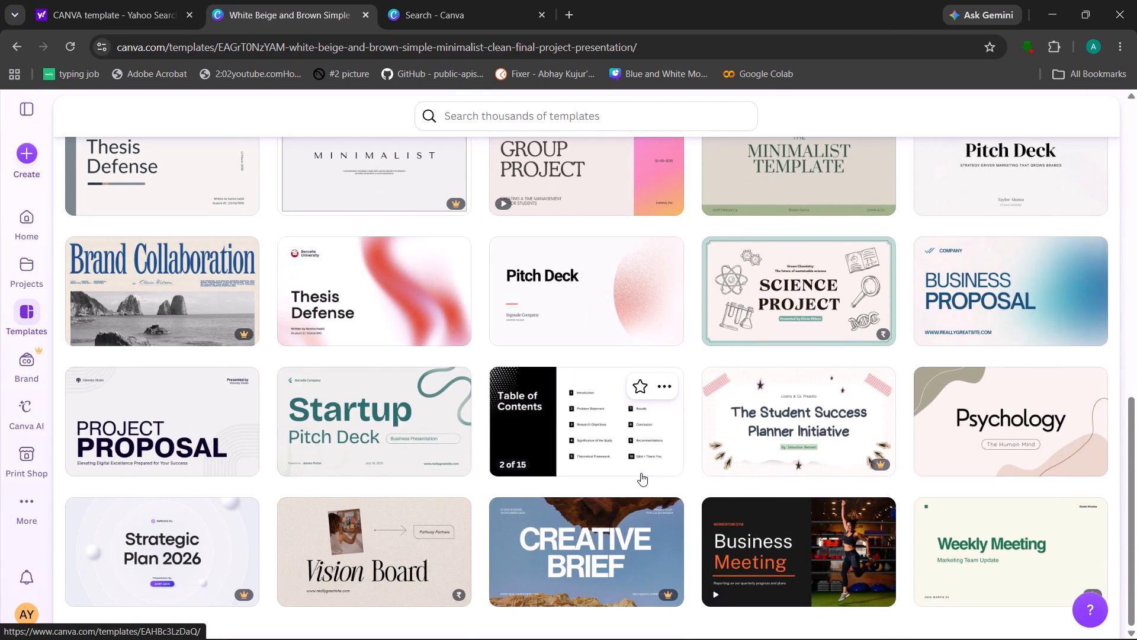
{"action": "left_click", "coordinate": [361, 430]}
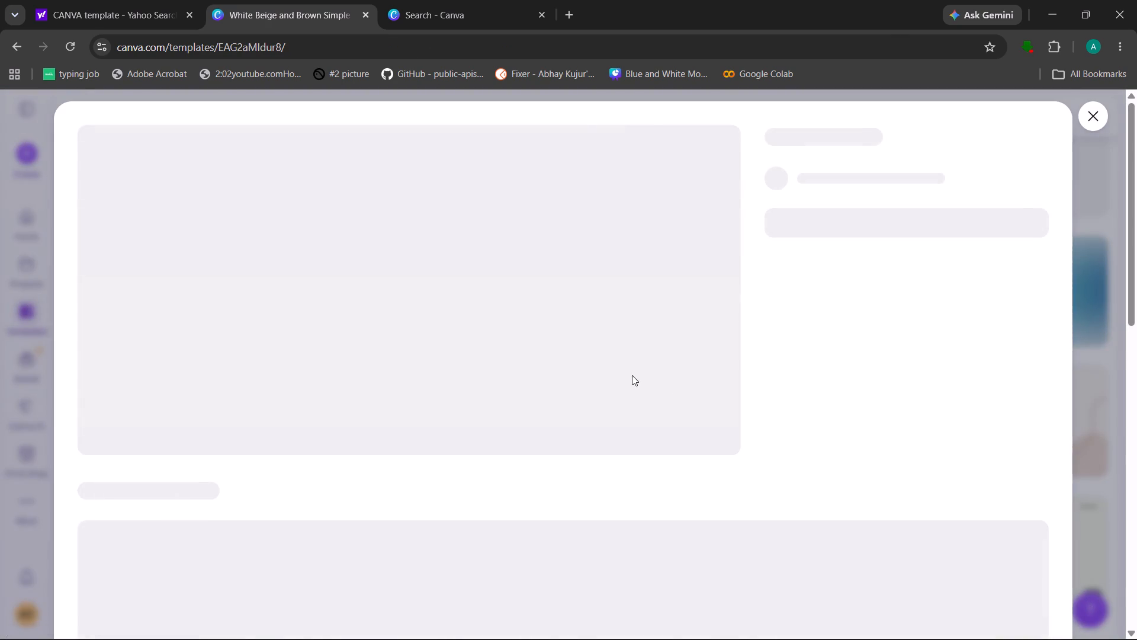
{"action": "scroll", "coordinate": [670, 408], "scroll_direction": "down", "scroll_amount": 1}
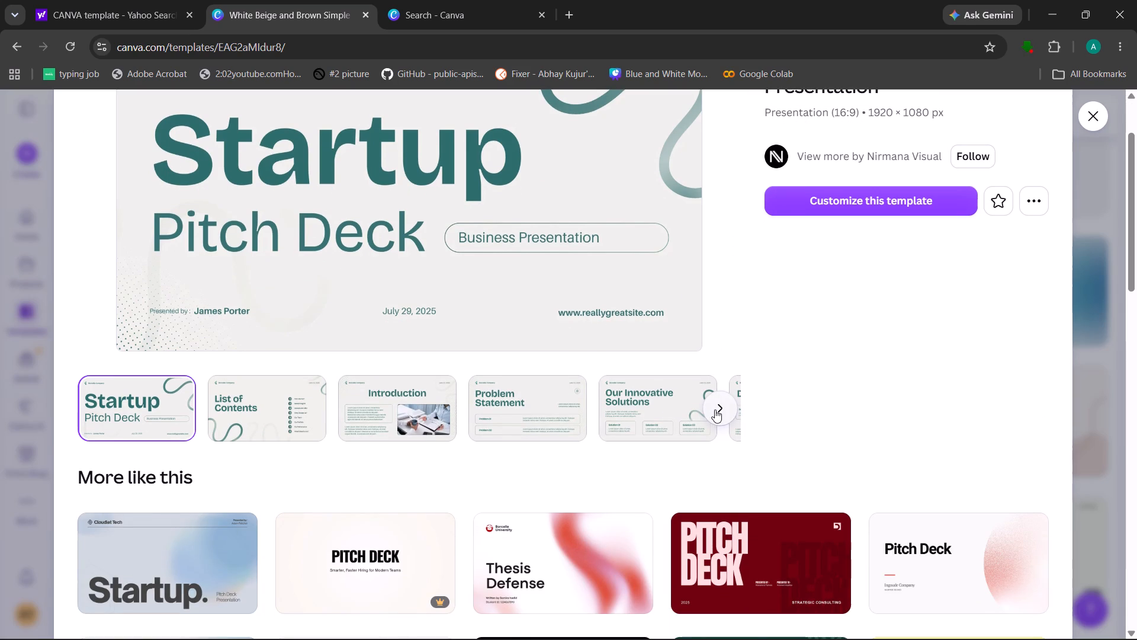
{"action": "left_click", "coordinate": [715, 409]}
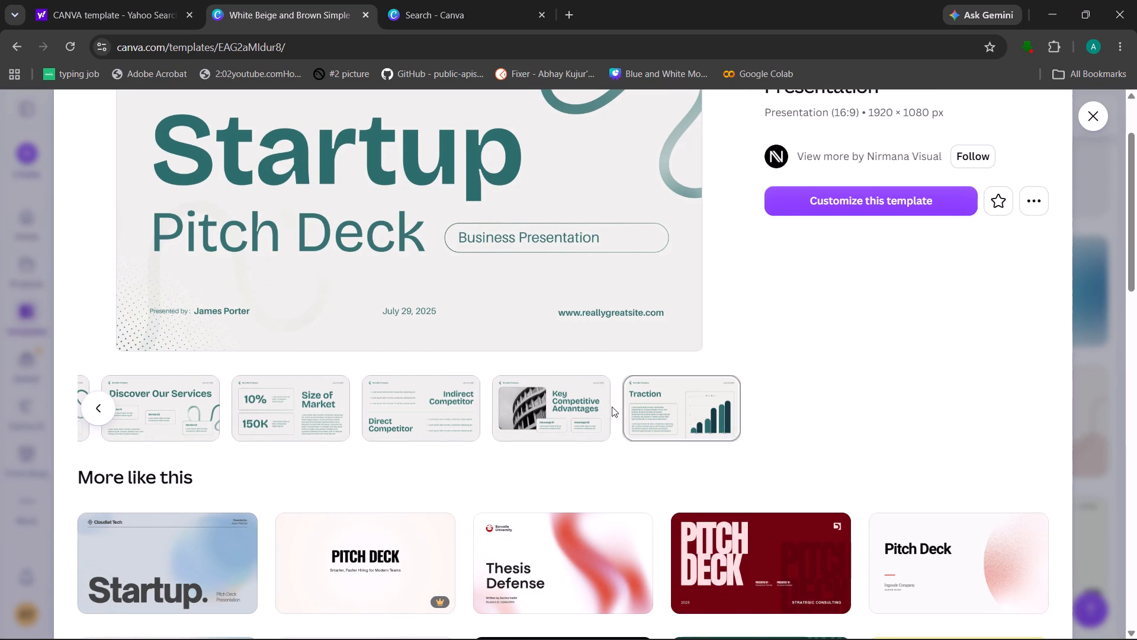
Open the similar Beige Orange Modern Brand Strategy Presentation, preview its Action Plan and Thank You slides, and close the preview.
{"action": "scroll", "coordinate": [612, 407], "scroll_direction": "down", "scroll_amount": 3}
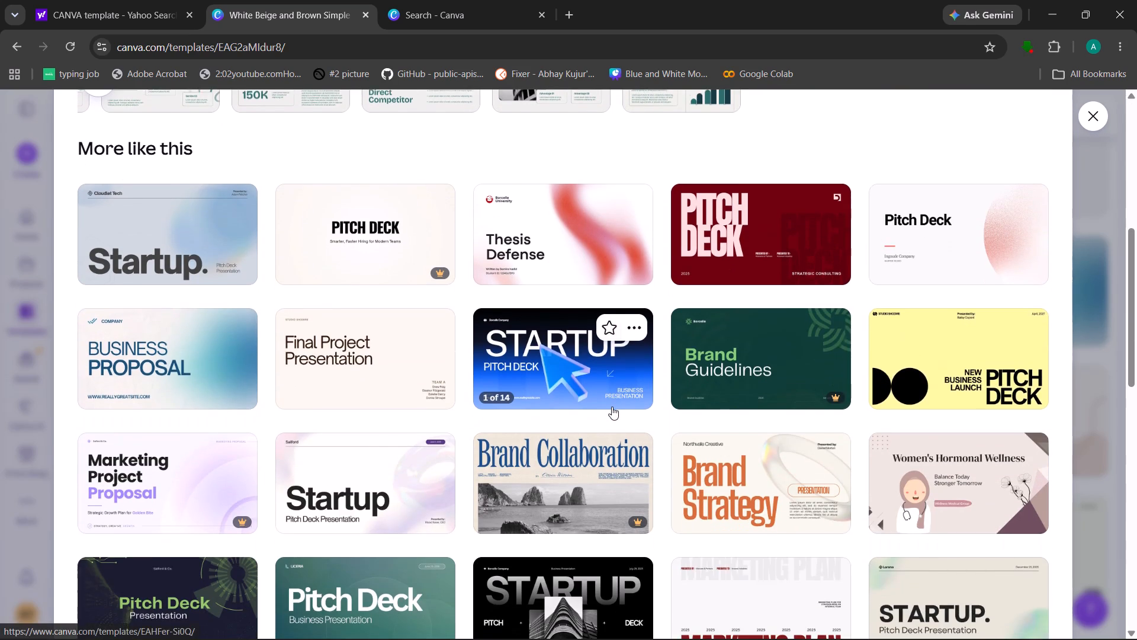
{"action": "scroll", "coordinate": [612, 407], "scroll_direction": "down", "scroll_amount": 1}
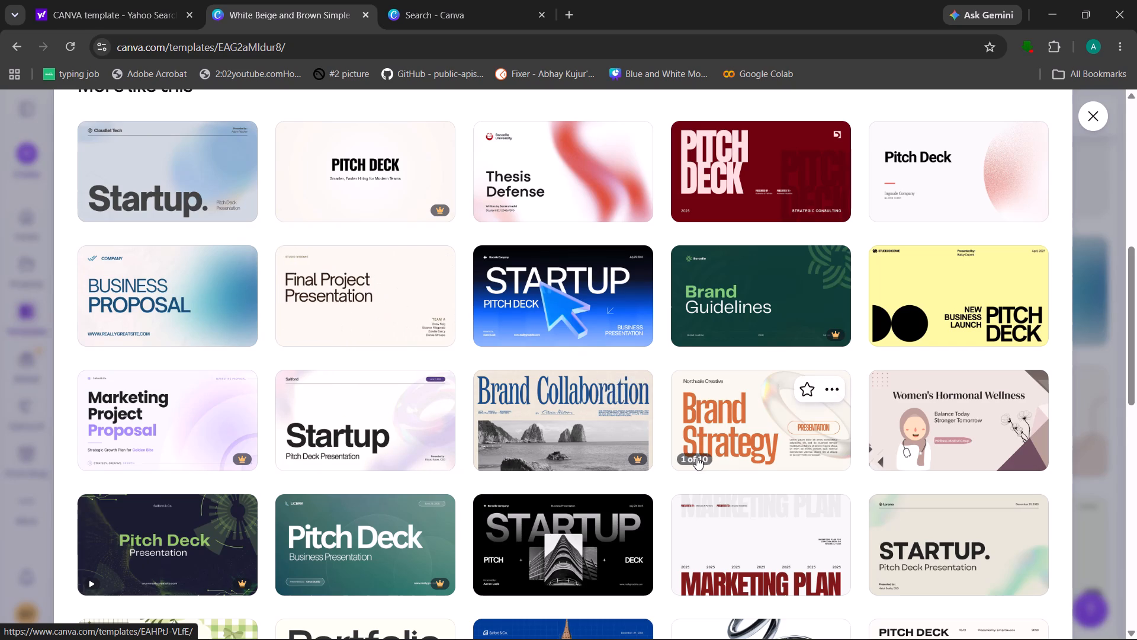
{"action": "scroll", "coordinate": [766, 543], "scroll_direction": "down", "scroll_amount": 1}
{"action": "left_click", "coordinate": [737, 372]}
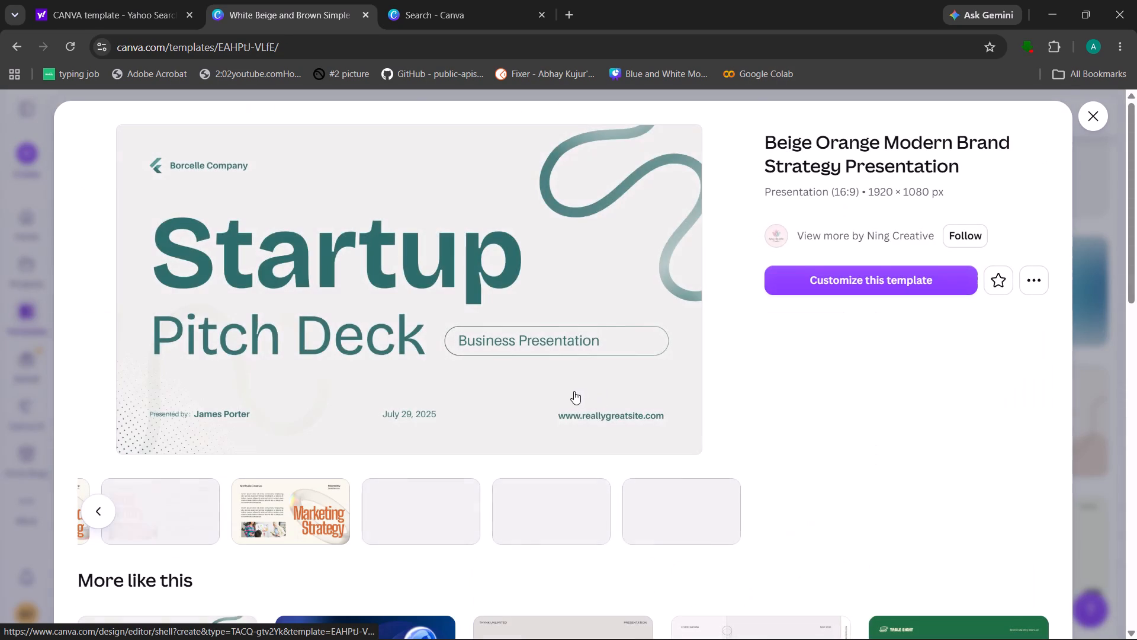
{"action": "scroll", "coordinate": [609, 427], "scroll_direction": "down", "scroll_amount": 1}
{"action": "left_click", "coordinate": [542, 433]}
{"action": "left_click", "coordinate": [689, 431]}
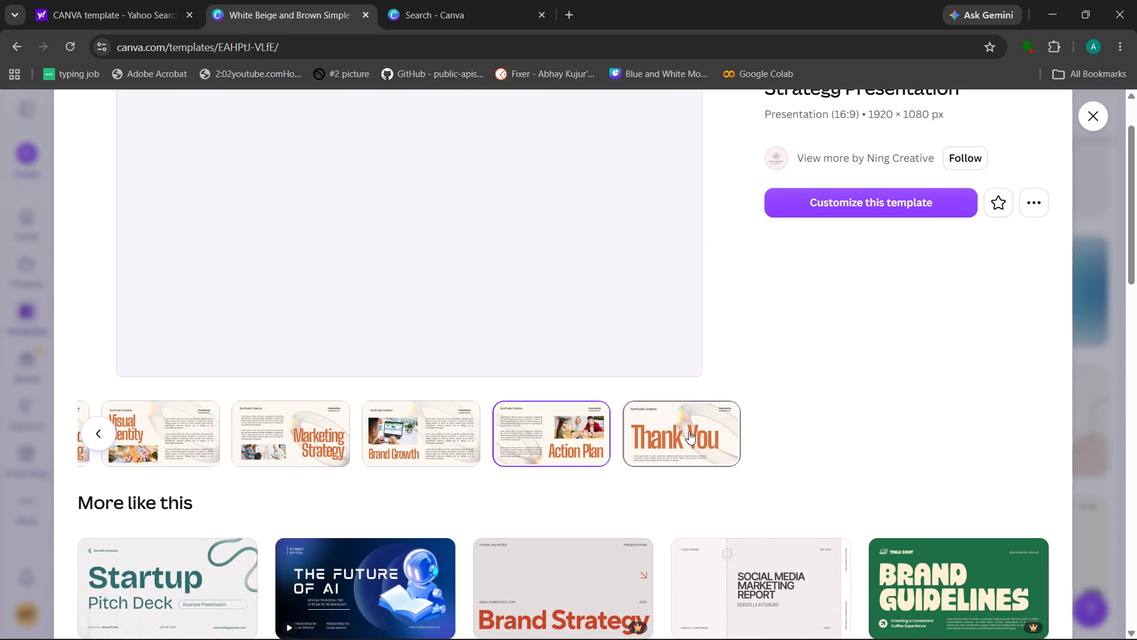
{"action": "scroll", "coordinate": [645, 383], "scroll_direction": "up", "scroll_amount": 3}
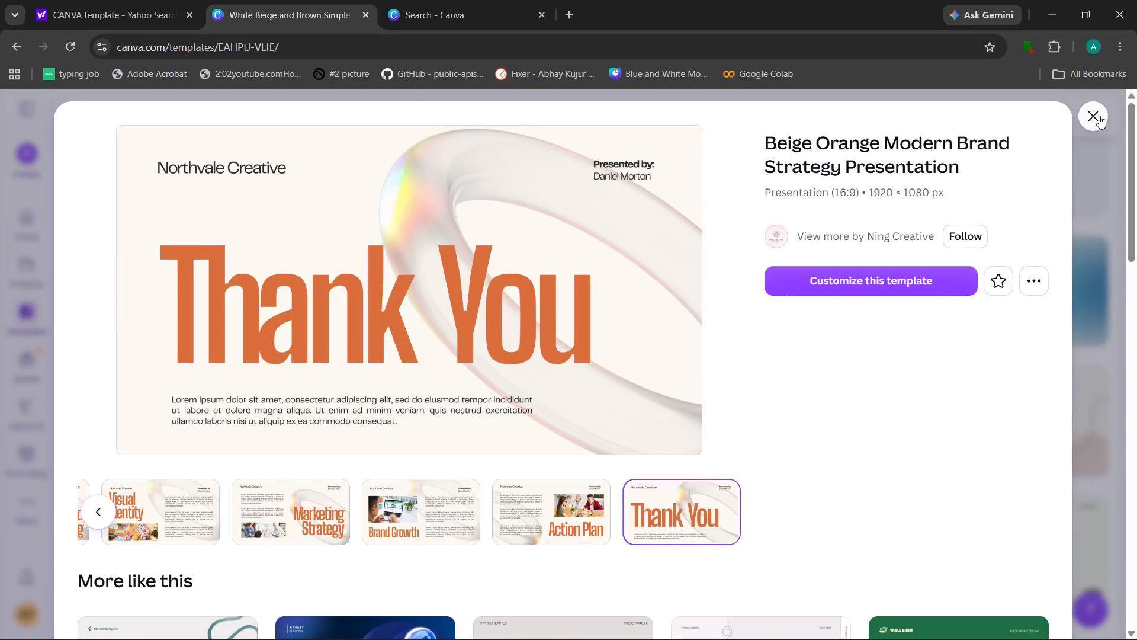
{"action": "left_click", "coordinate": [1089, 114]}
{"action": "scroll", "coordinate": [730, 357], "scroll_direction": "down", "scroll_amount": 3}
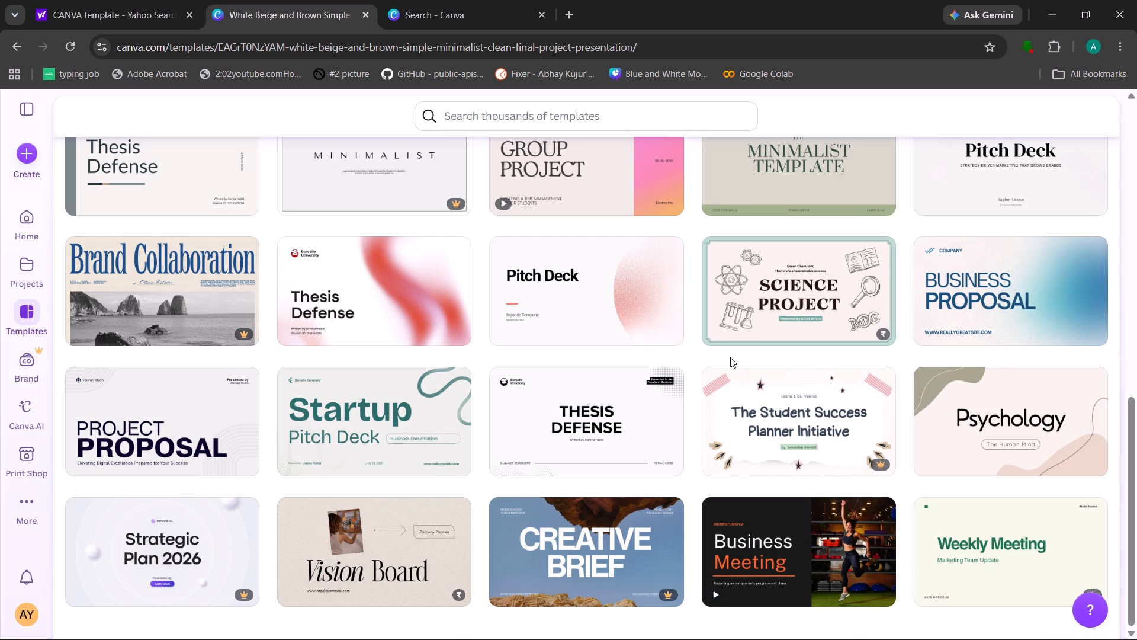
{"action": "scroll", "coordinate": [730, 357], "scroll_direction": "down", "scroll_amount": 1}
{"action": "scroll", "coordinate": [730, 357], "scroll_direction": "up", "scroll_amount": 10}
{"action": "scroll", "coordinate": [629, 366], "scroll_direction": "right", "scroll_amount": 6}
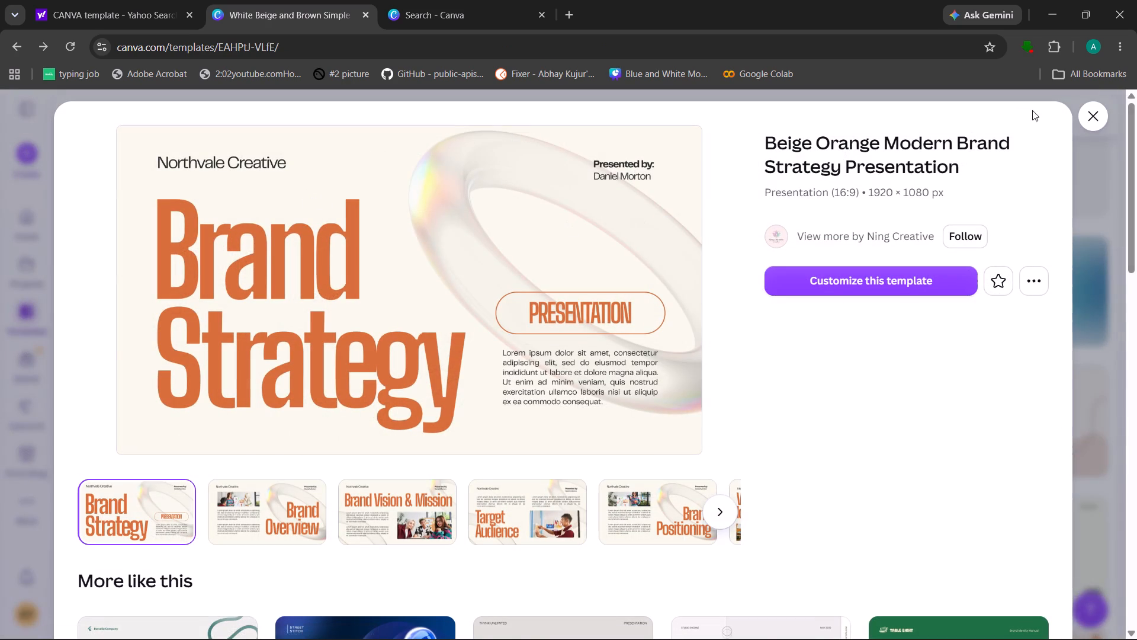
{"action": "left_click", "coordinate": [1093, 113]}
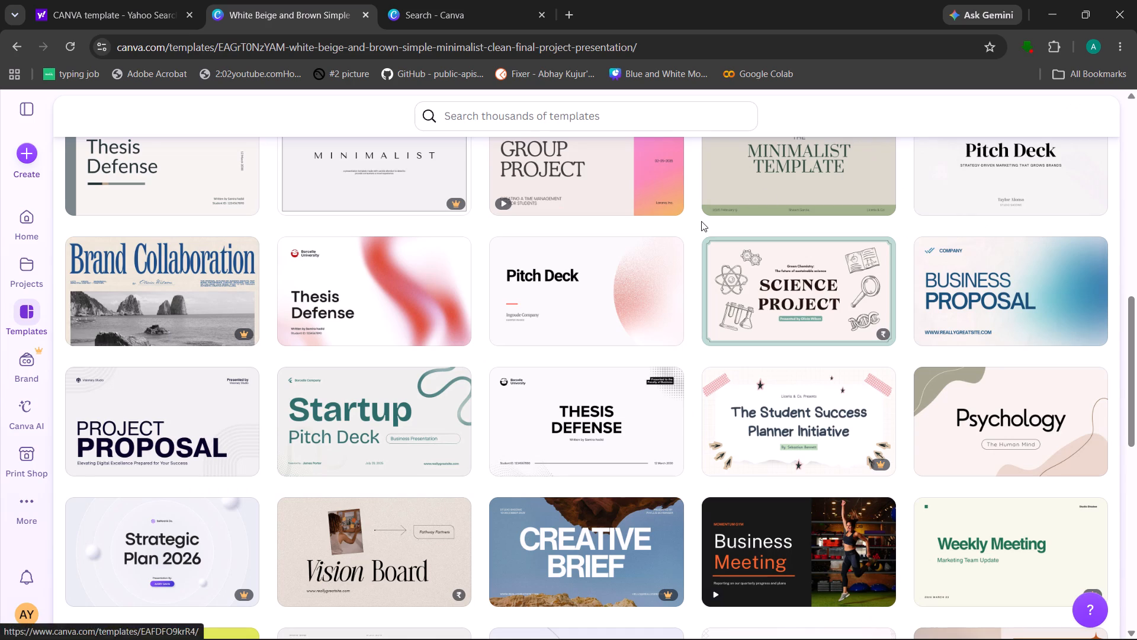
Examine the further designs under "More like this" on the Final Project Presentation page for a suitable project template.
{"action": "scroll", "coordinate": [617, 261], "scroll_direction": "down", "scroll_amount": 3}
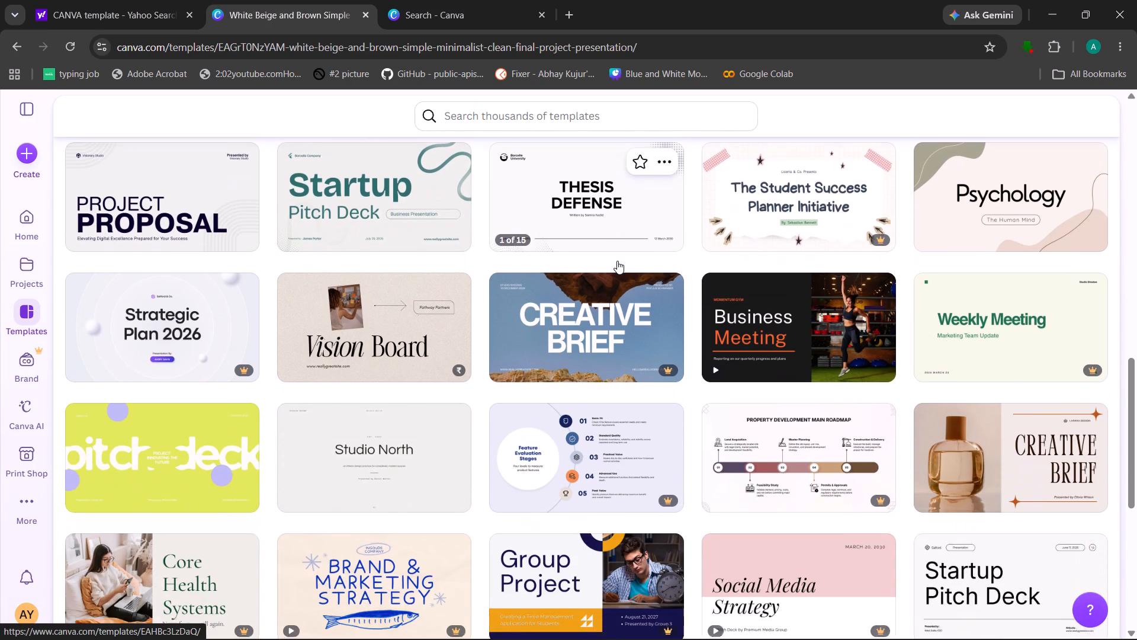
{"action": "scroll", "coordinate": [617, 261], "scroll_direction": "down", "scroll_amount": 3}
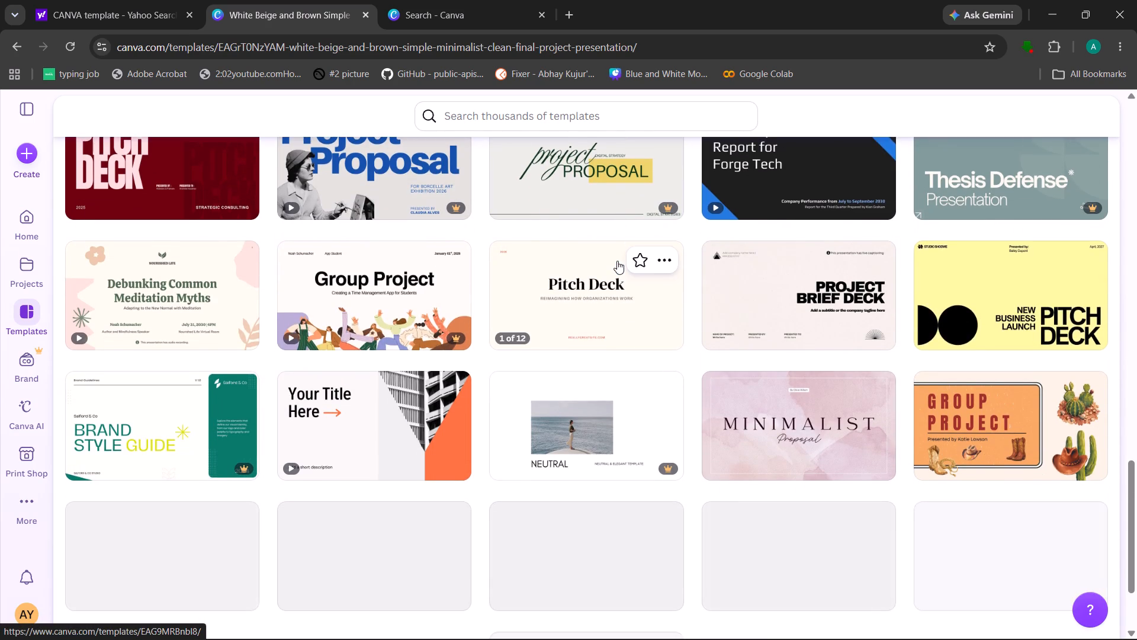
{"action": "scroll", "coordinate": [617, 261], "scroll_direction": "down", "scroll_amount": 2}
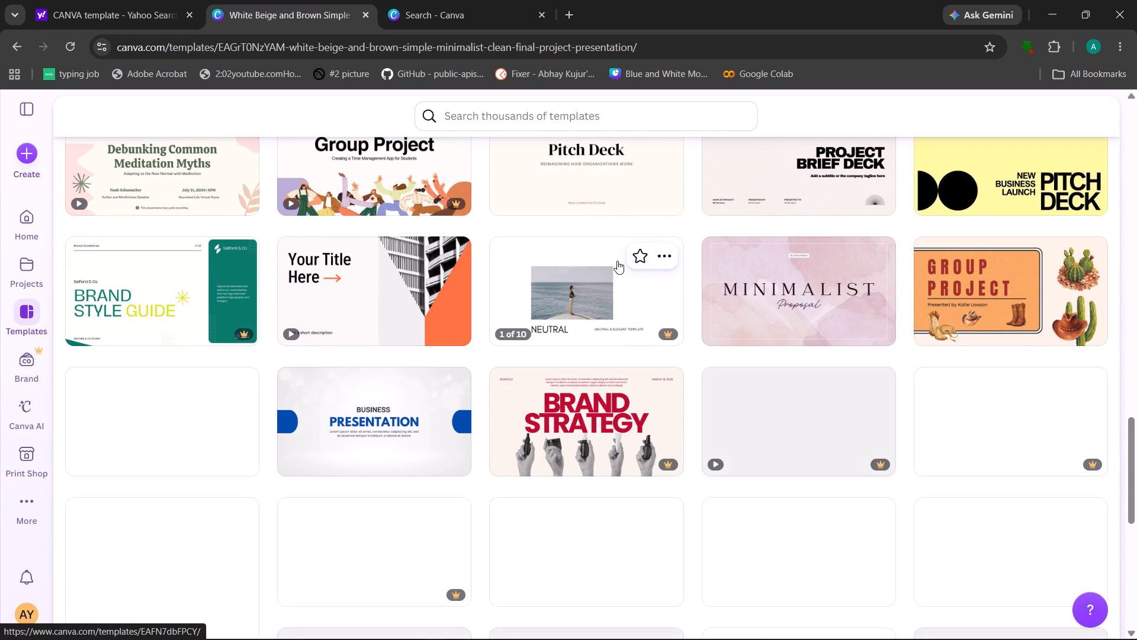
{"action": "scroll", "coordinate": [617, 261], "scroll_direction": "down", "scroll_amount": 1}
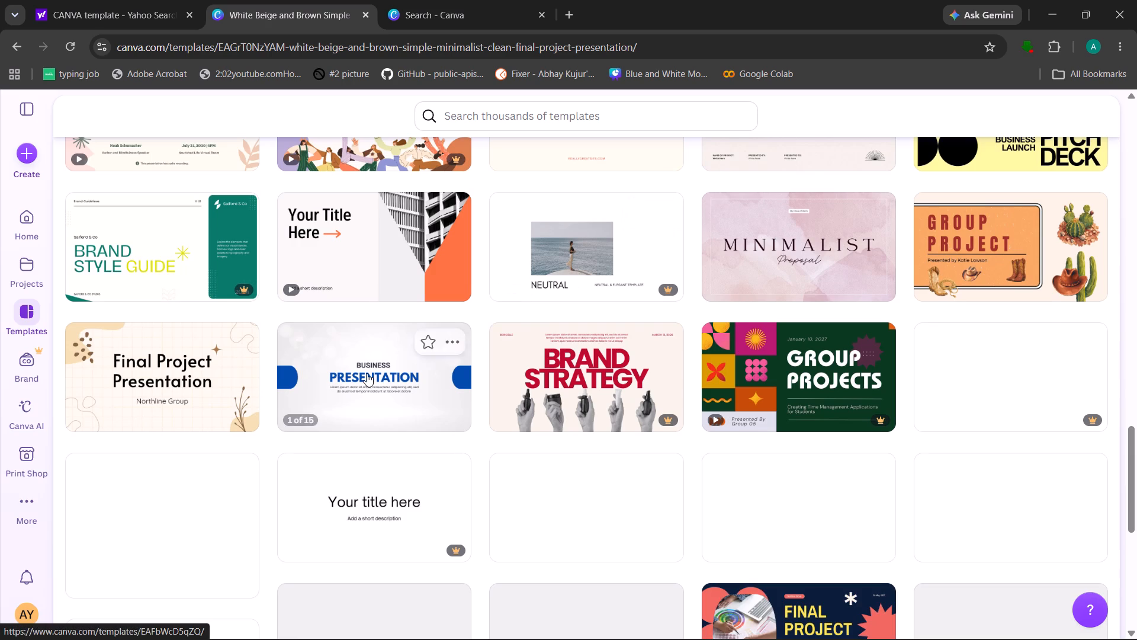
{"action": "scroll", "coordinate": [349, 454], "scroll_direction": "down", "scroll_amount": 2}
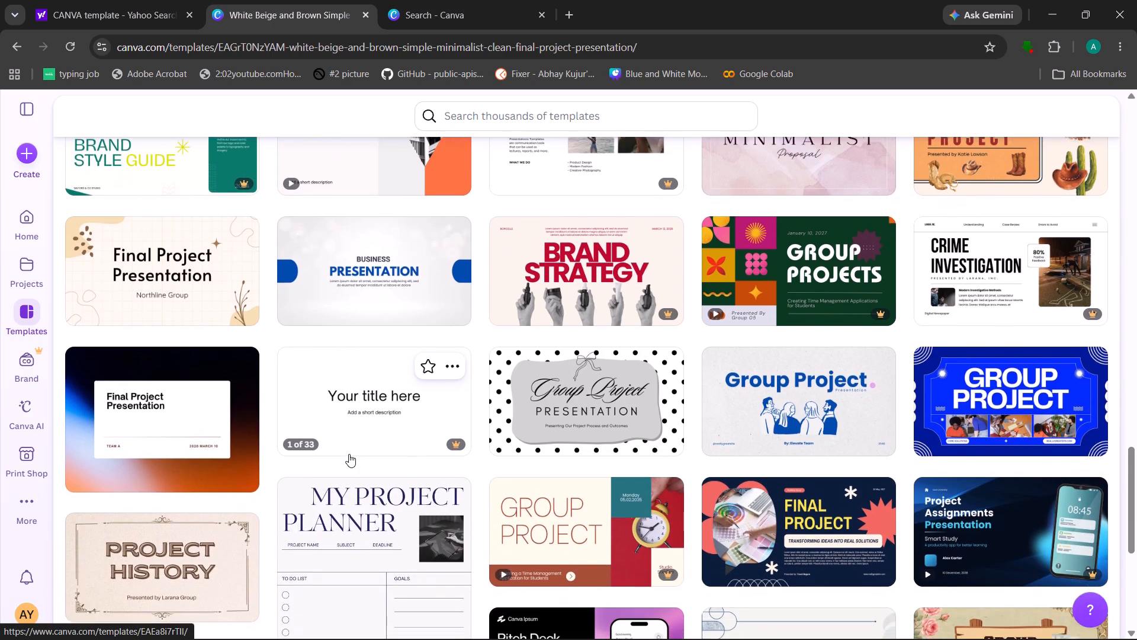
{"action": "scroll", "coordinate": [349, 454], "scroll_direction": "down", "scroll_amount": 1}
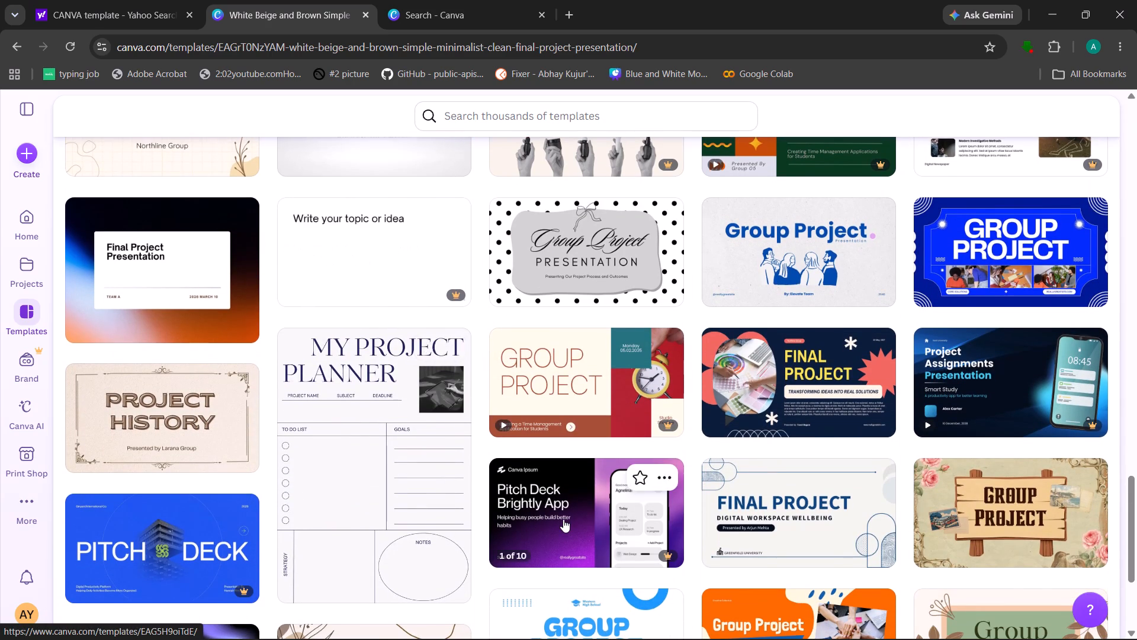
{"action": "scroll", "coordinate": [563, 519], "scroll_direction": "down", "scroll_amount": 3}
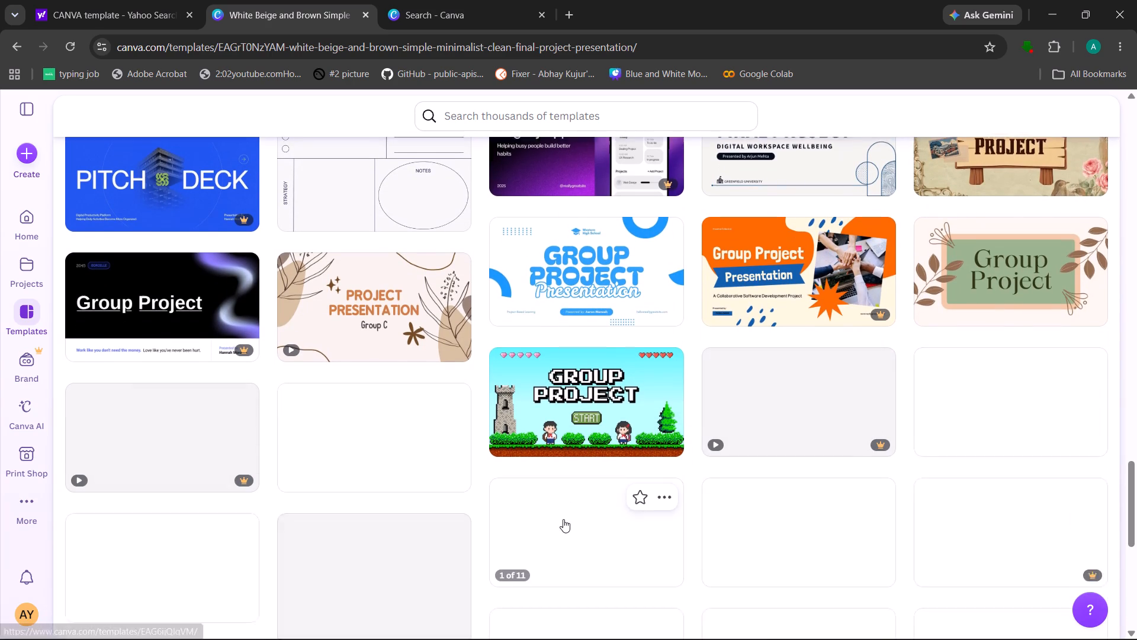
{"action": "scroll", "coordinate": [563, 519], "scroll_direction": "down", "scroll_amount": 2}
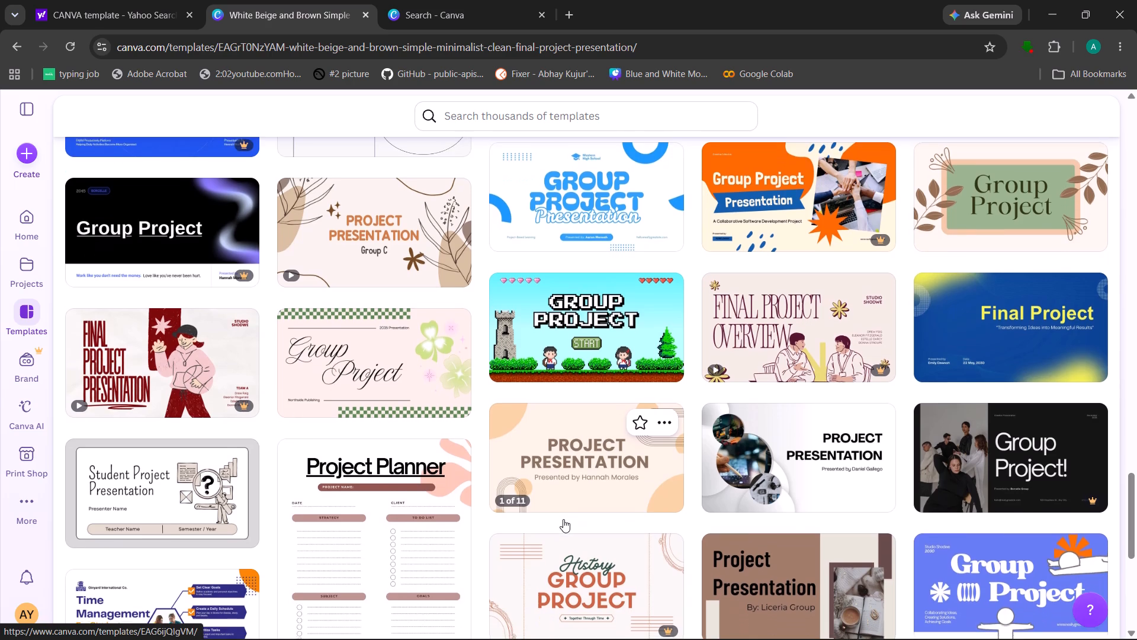
{"action": "scroll", "coordinate": [563, 519], "scroll_direction": "down", "scroll_amount": 1}
{"action": "scroll", "coordinate": [306, 412], "scroll_direction": "down", "scroll_amount": 1}
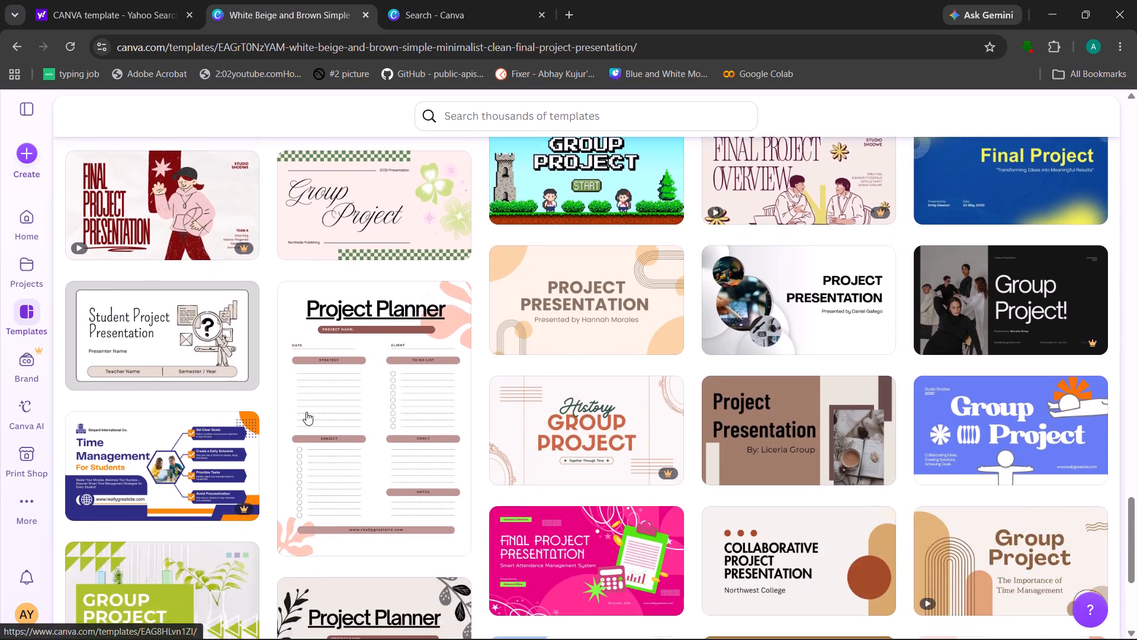
{"action": "scroll", "coordinate": [306, 412], "scroll_direction": "down", "scroll_amount": 3}
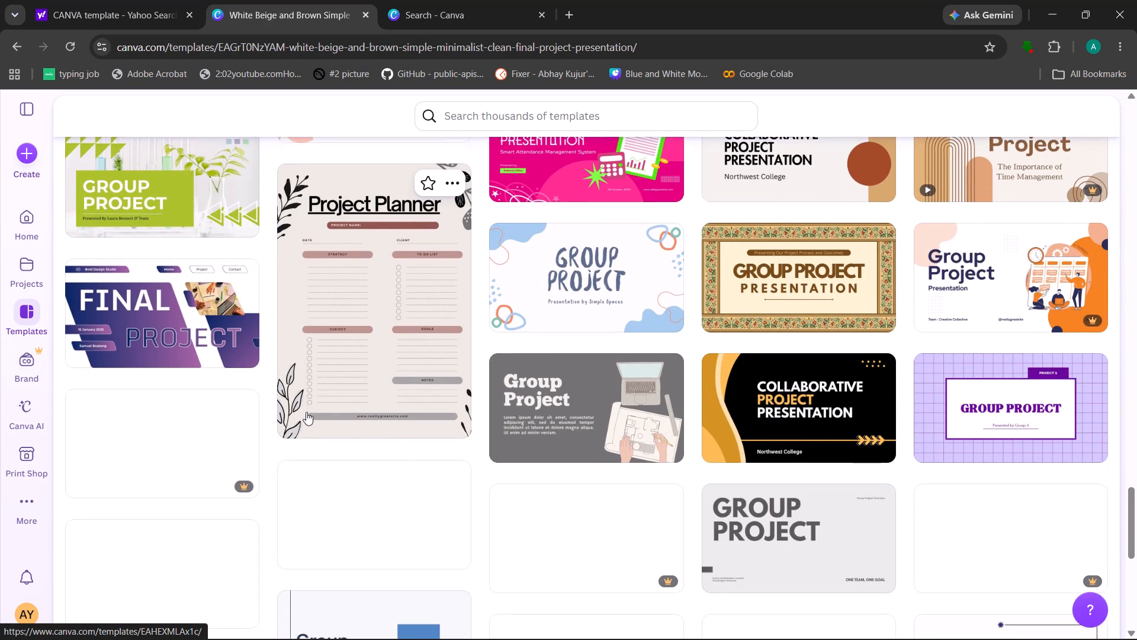
{"action": "scroll", "coordinate": [306, 412], "scroll_direction": "down", "scroll_amount": 2}
{"action": "scroll", "coordinate": [306, 412], "scroll_direction": "up", "scroll_amount": 1}
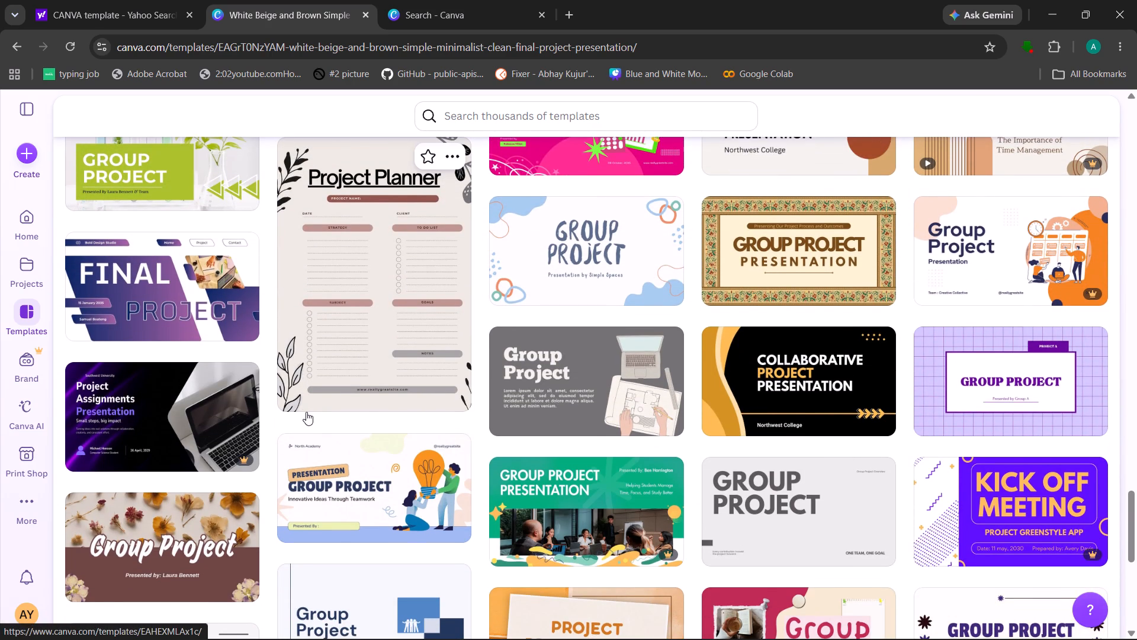
{"action": "scroll", "coordinate": [306, 412], "scroll_direction": "up", "scroll_amount": 1}
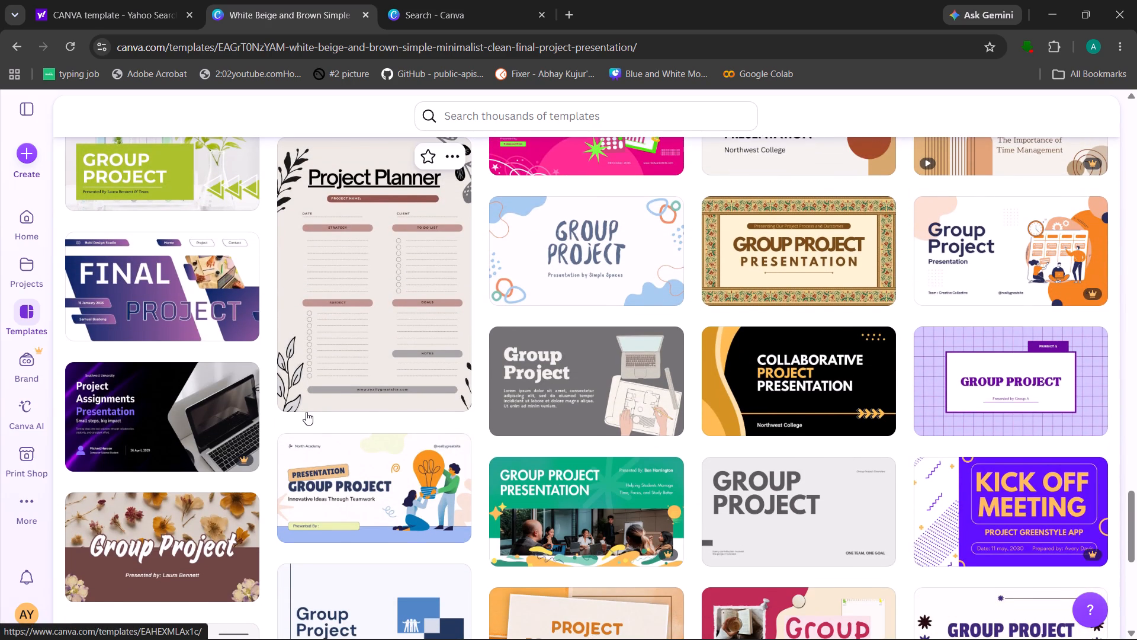
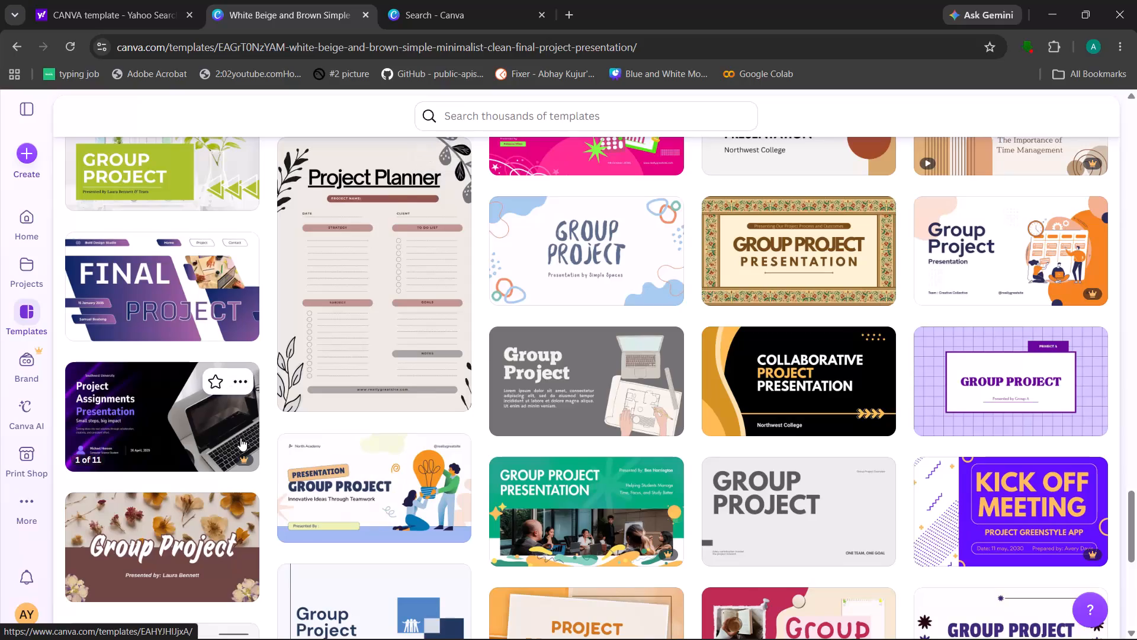
Preview the White Blue and Pink Modern Abstract Group Project Presentation from the similar designs and close the preview.
{"action": "scroll", "coordinate": [240, 438], "scroll_direction": "down", "scroll_amount": 1}
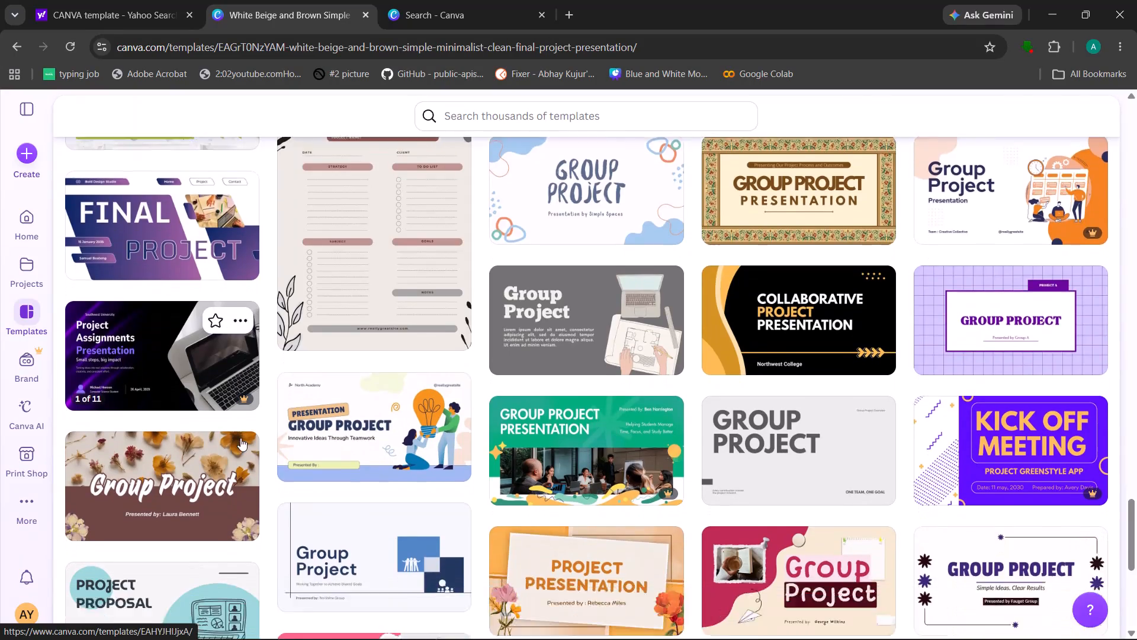
{"action": "scroll", "coordinate": [240, 438], "scroll_direction": "down", "scroll_amount": 2}
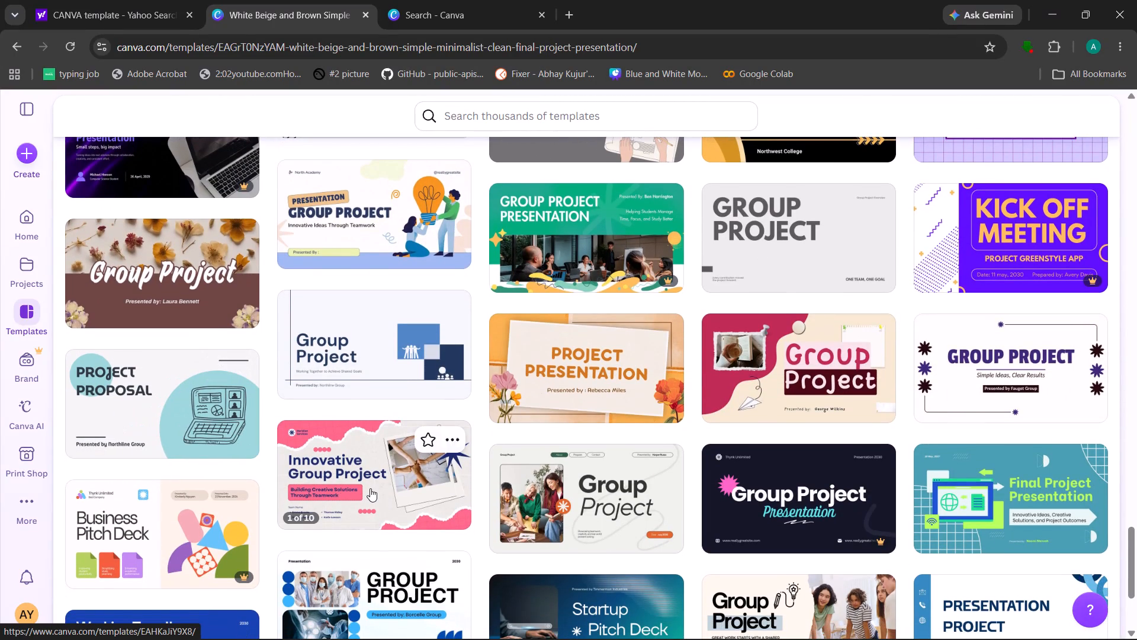
{"action": "left_click", "coordinate": [370, 488]}
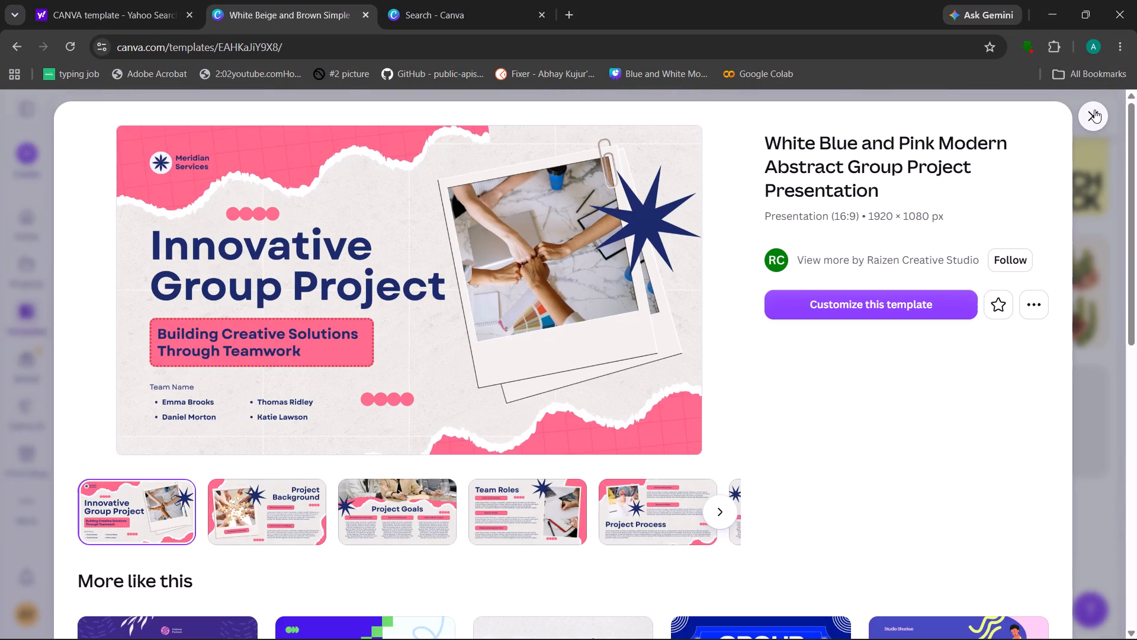
{"action": "left_click", "coordinate": [1094, 110]}
Preview the Pale Green White and Mint Green Minimalist Group Project Presentation and close the preview.
{"action": "scroll", "coordinate": [764, 372], "scroll_direction": "down", "scroll_amount": 1}
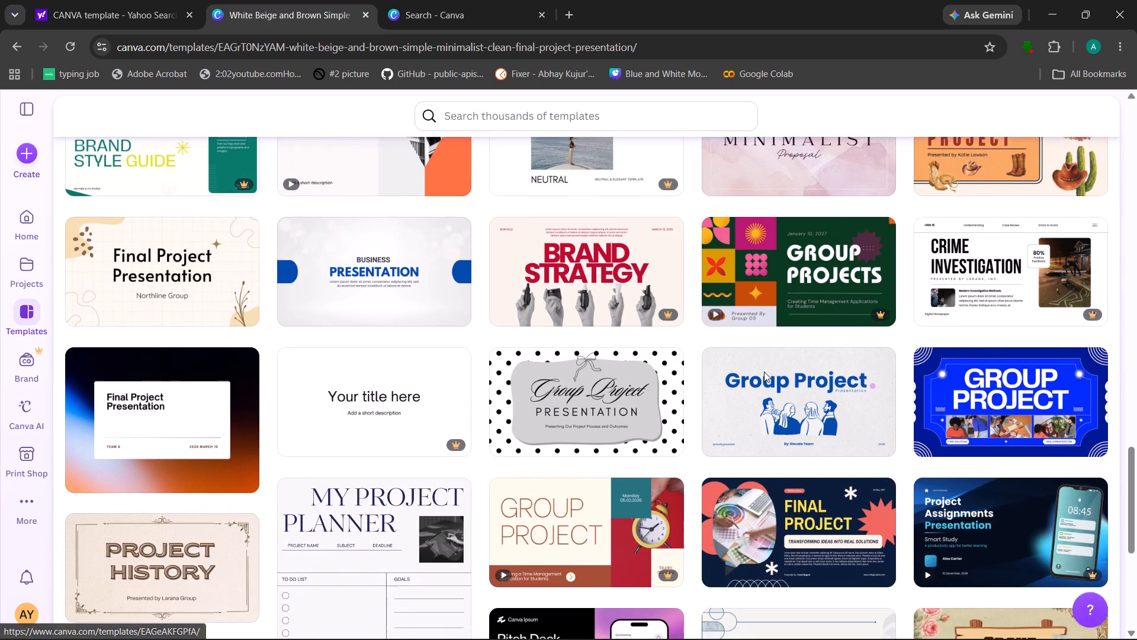
{"action": "scroll", "coordinate": [764, 372], "scroll_direction": "down", "scroll_amount": 1}
{"action": "scroll", "coordinate": [269, 484], "scroll_direction": "down", "scroll_amount": 3}
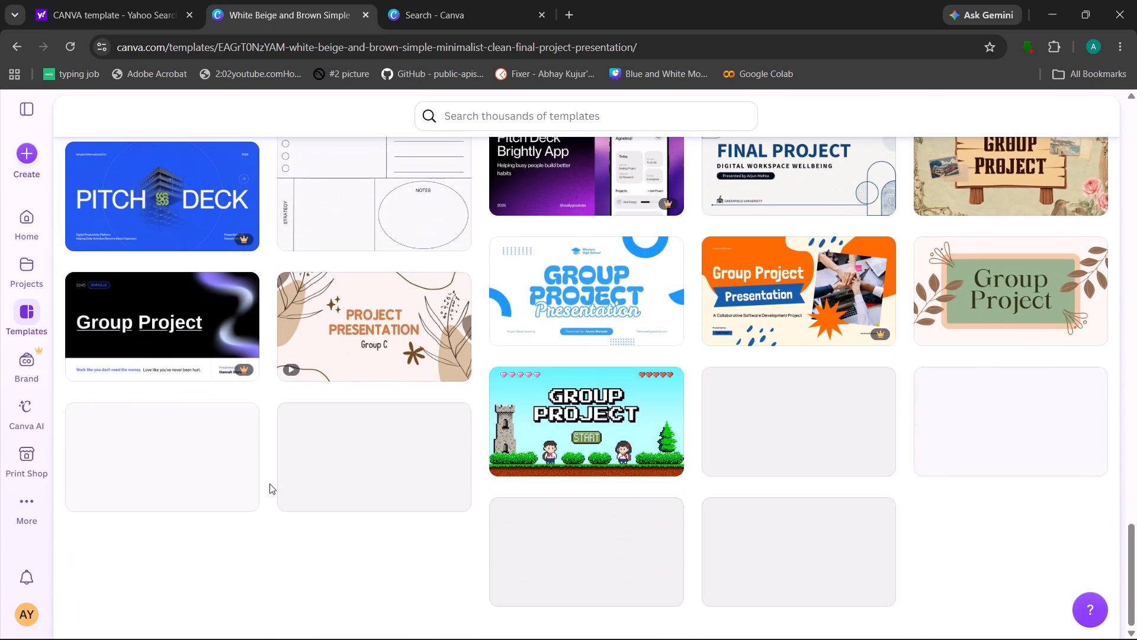
{"action": "scroll", "coordinate": [269, 484], "scroll_direction": "down", "scroll_amount": 1}
{"action": "left_click", "coordinate": [399, 443]}
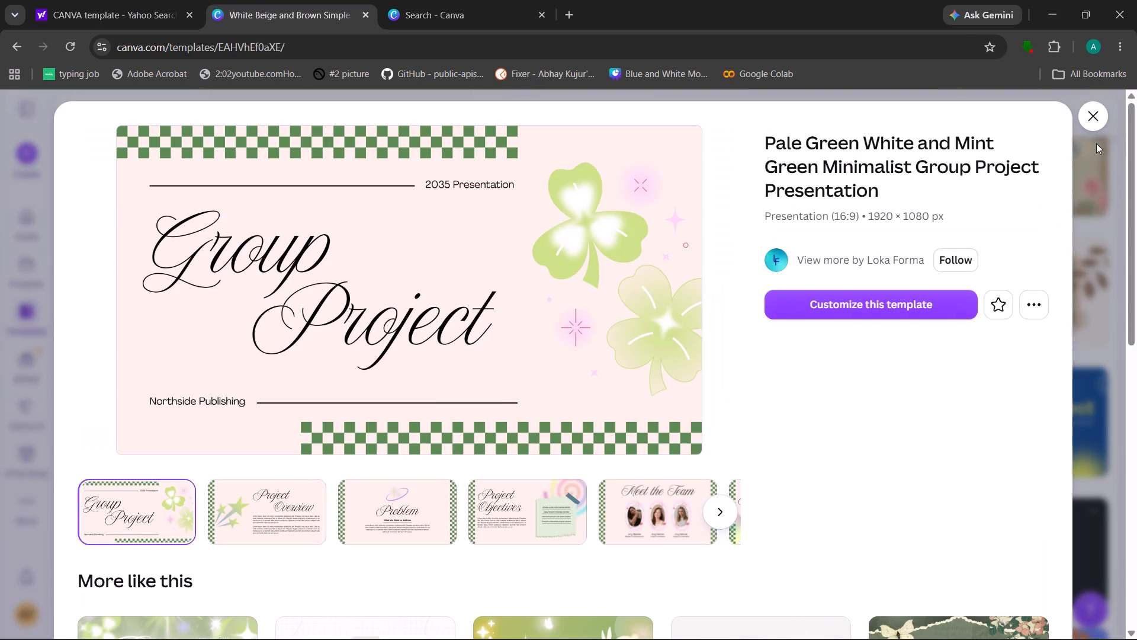
{"action": "left_click", "coordinate": [1094, 113]}
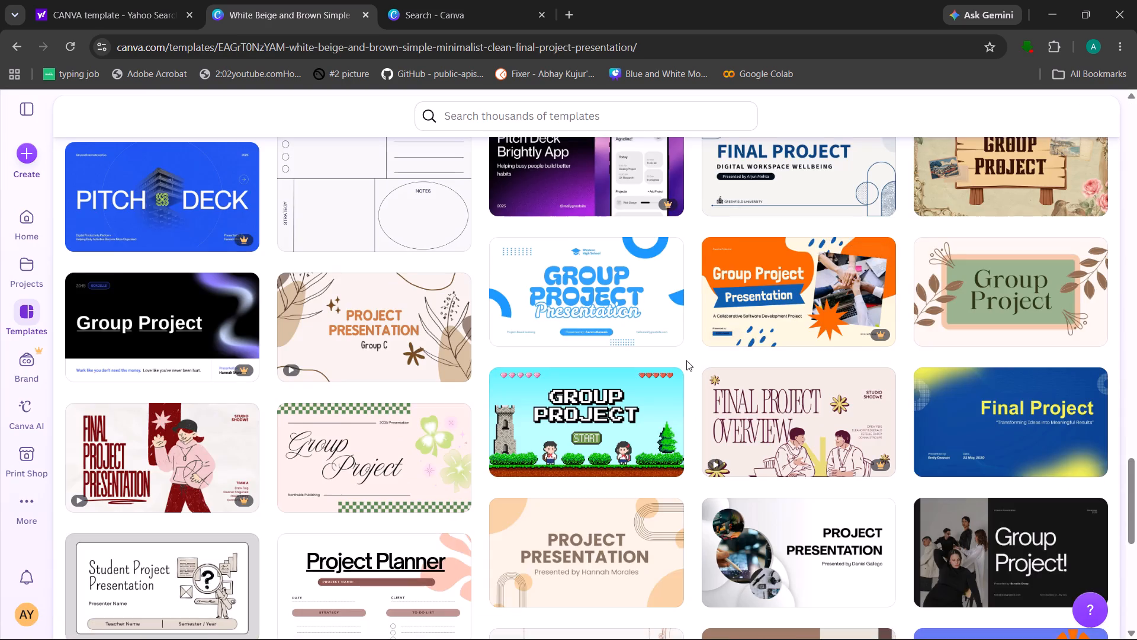
Examine the remaining similar designs down to the end of the list and back up for a suitable project template.
{"action": "scroll", "coordinate": [686, 360], "scroll_direction": "down", "scroll_amount": 2}
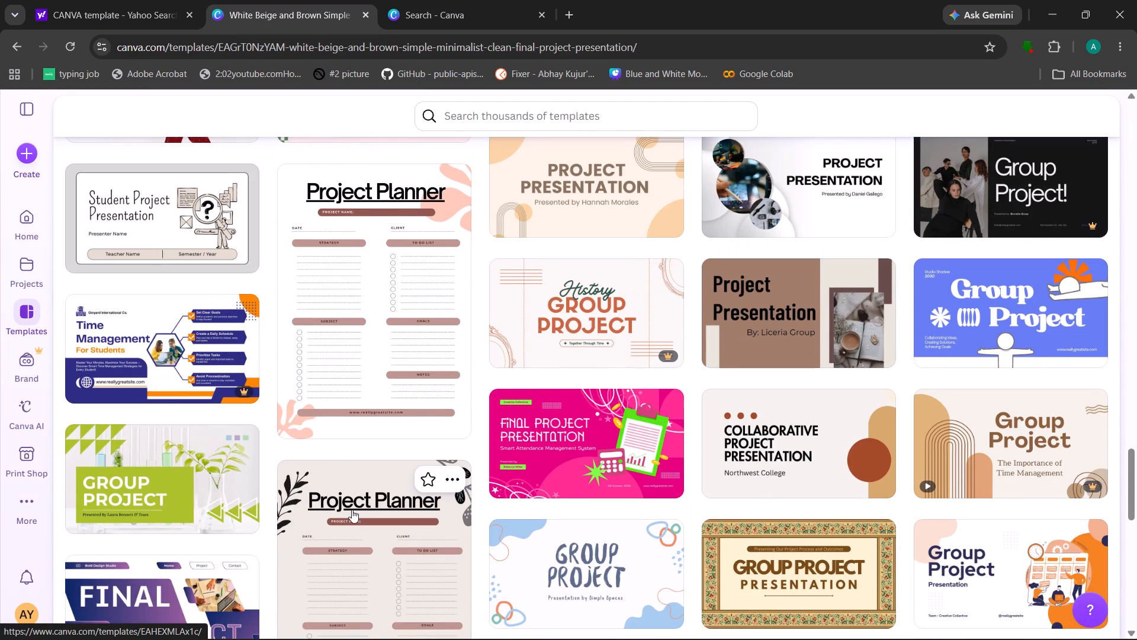
{"action": "scroll", "coordinate": [338, 505], "scroll_direction": "down", "scroll_amount": 2}
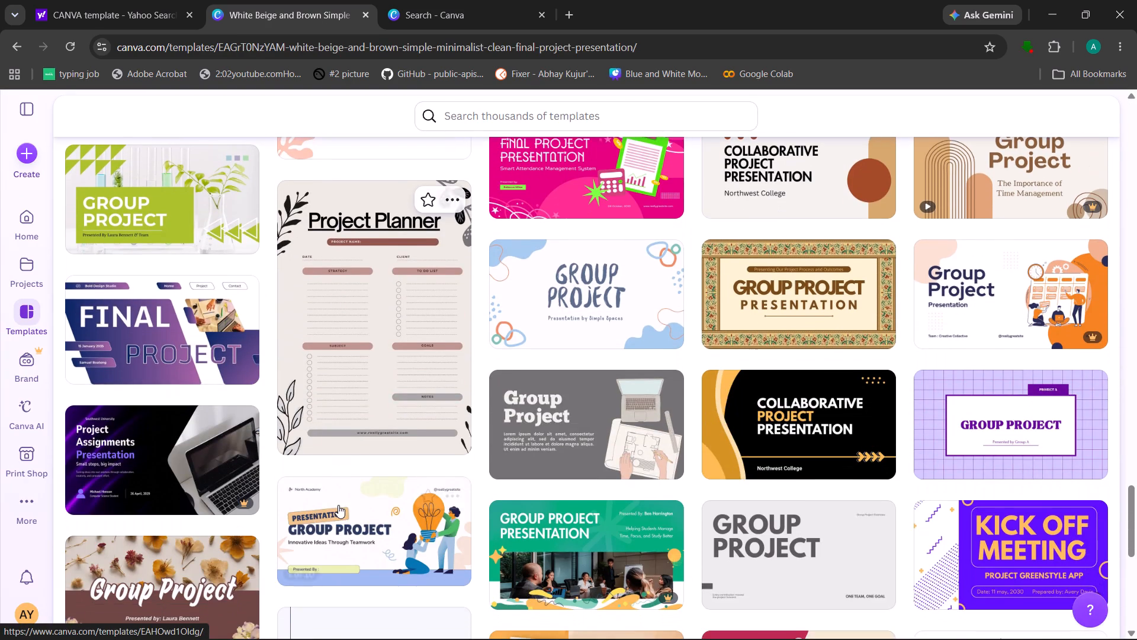
{"action": "scroll", "coordinate": [338, 505], "scroll_direction": "down", "scroll_amount": 3}
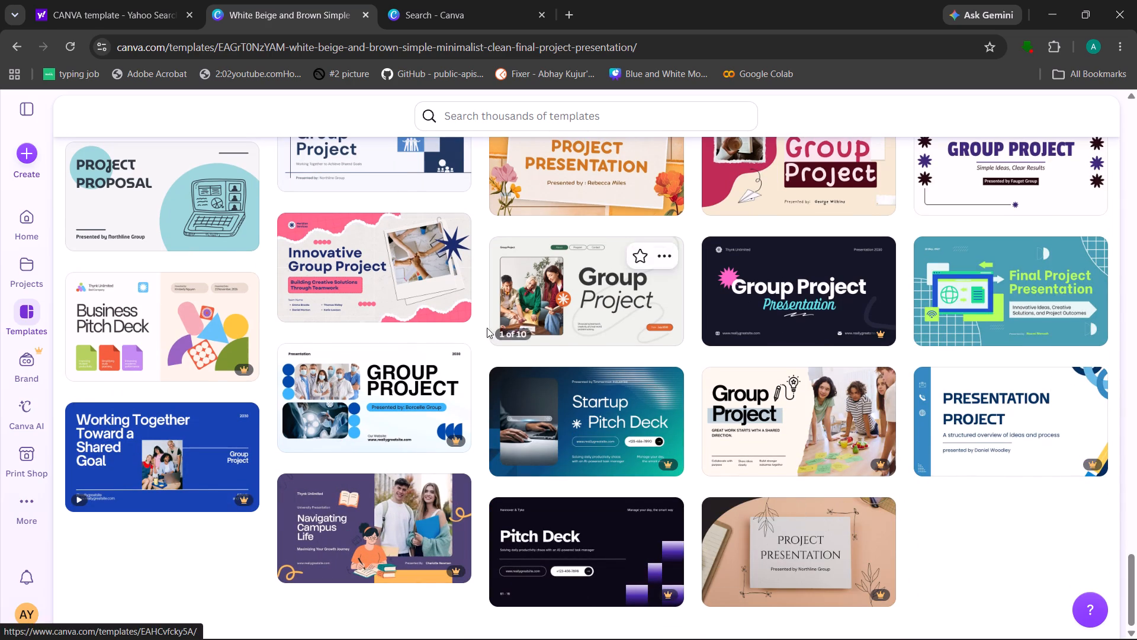
{"action": "scroll", "coordinate": [479, 330], "scroll_direction": "up", "scroll_amount": 1}
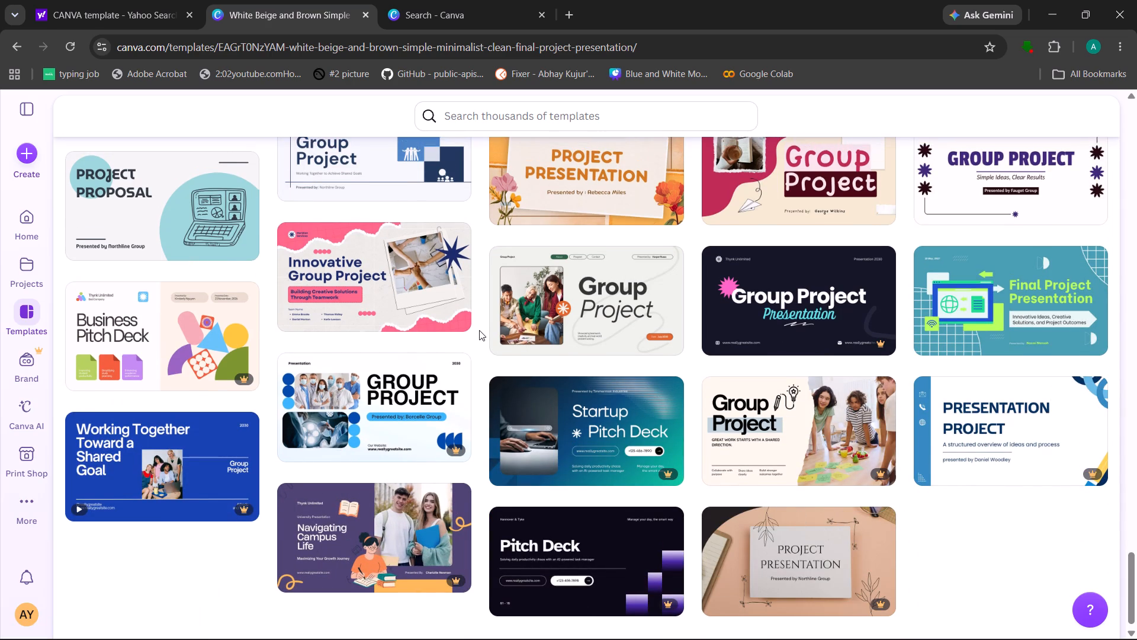
{"action": "scroll", "coordinate": [479, 330], "scroll_direction": "up", "scroll_amount": 1}
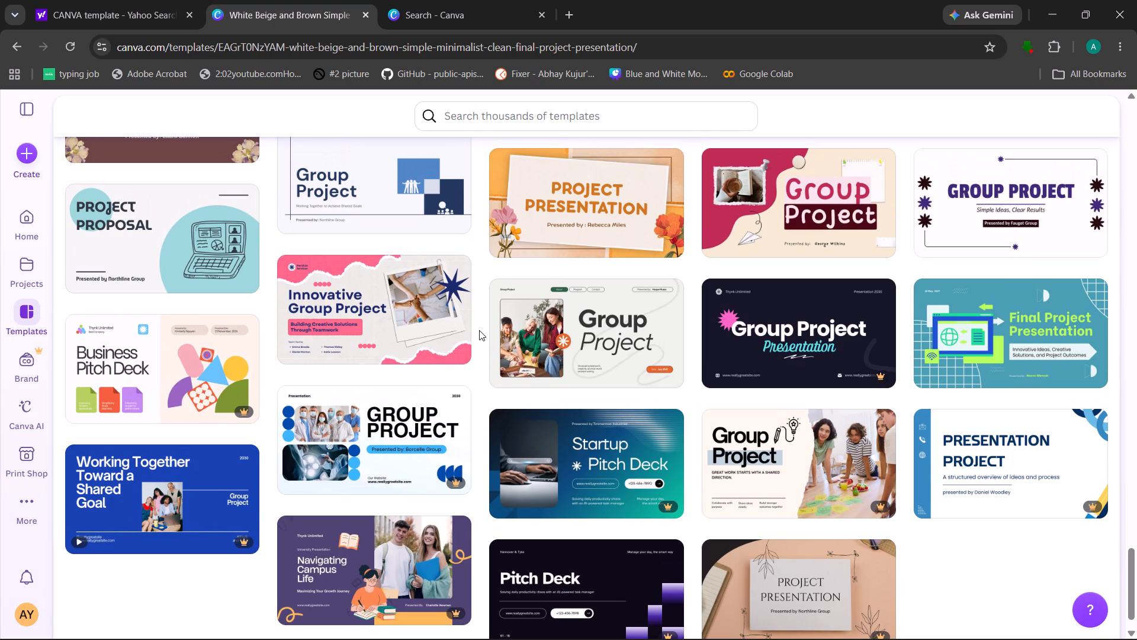
{"action": "scroll", "coordinate": [479, 330], "scroll_direction": "up", "scroll_amount": 3}
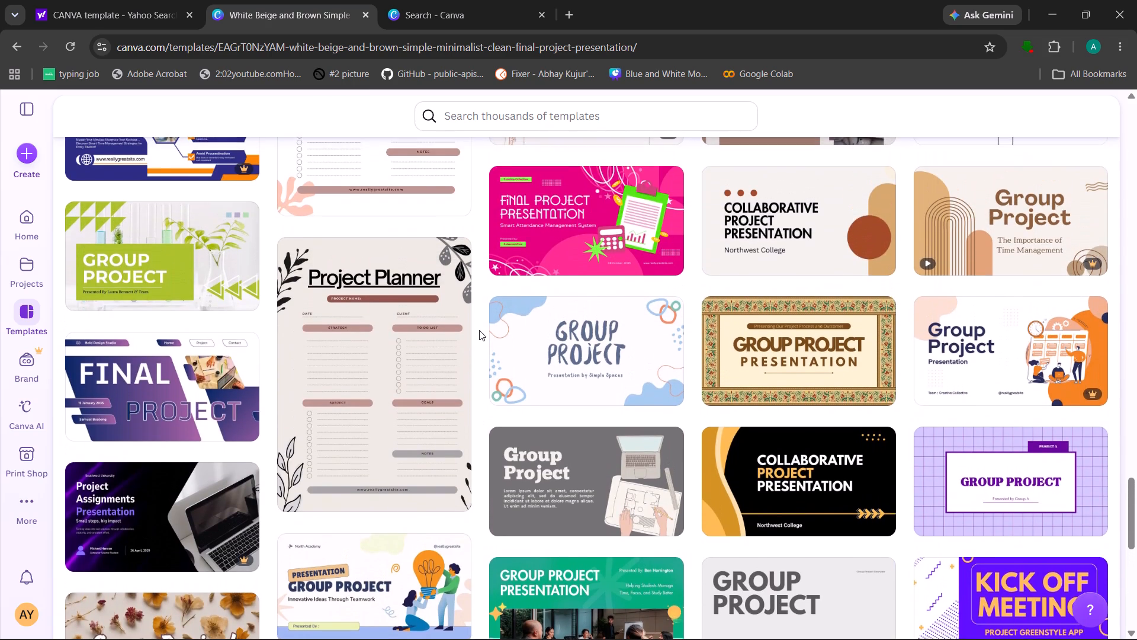
{"action": "scroll", "coordinate": [479, 330], "scroll_direction": "up", "scroll_amount": 3}
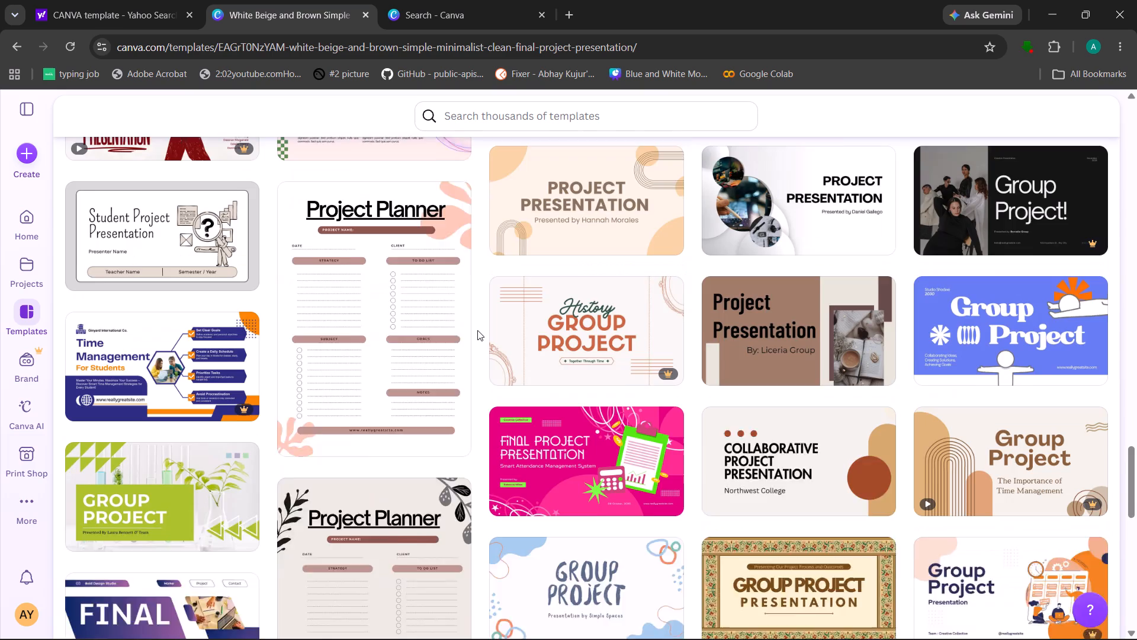
{"action": "scroll", "coordinate": [477, 330], "scroll_direction": "up", "scroll_amount": 3}
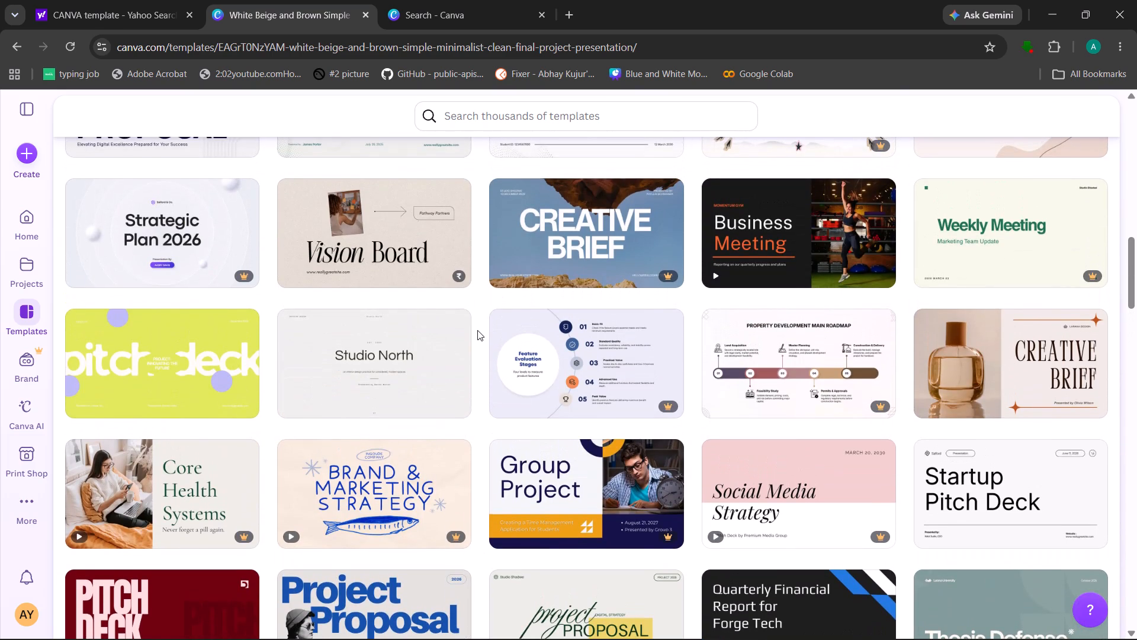
{"action": "scroll", "coordinate": [477, 330], "scroll_direction": "up", "scroll_amount": 1}
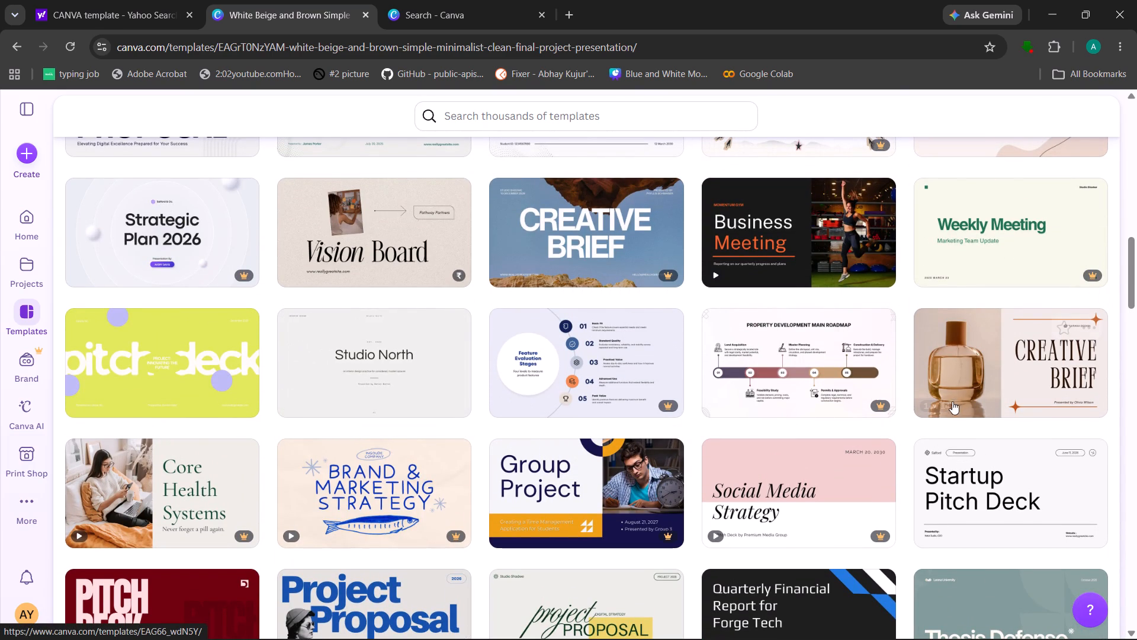
Open the Orange and Beige Modern Creative Brief Presentation and look over its slide thumbnails and similar designs.
{"action": "left_click", "coordinate": [1029, 372]}
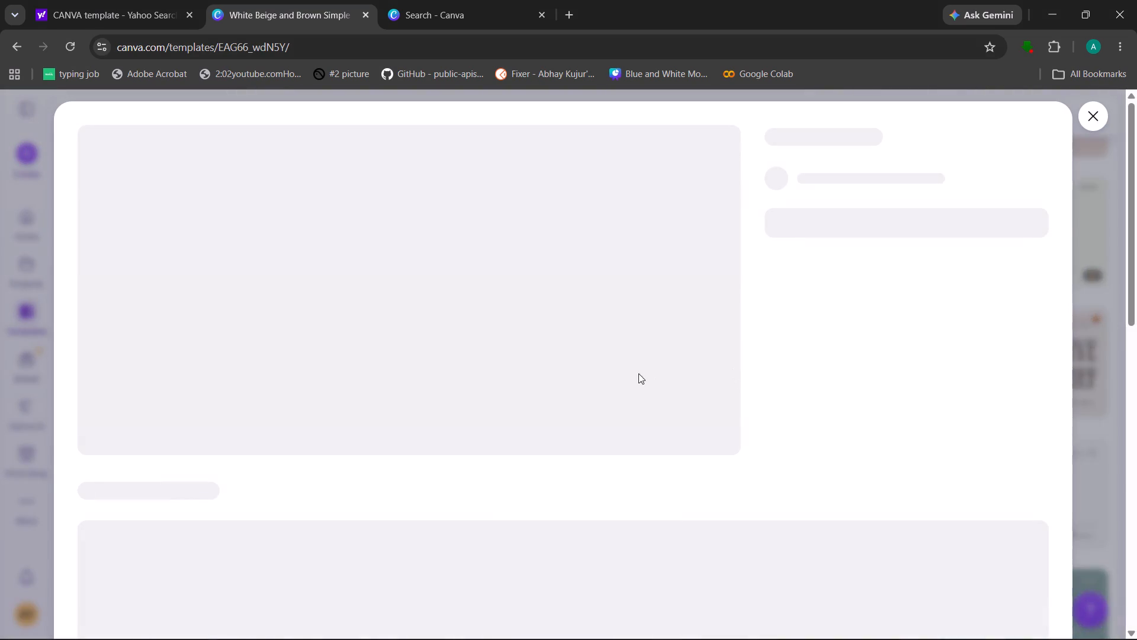
{"action": "scroll", "coordinate": [634, 373], "scroll_direction": "down", "scroll_amount": 1}
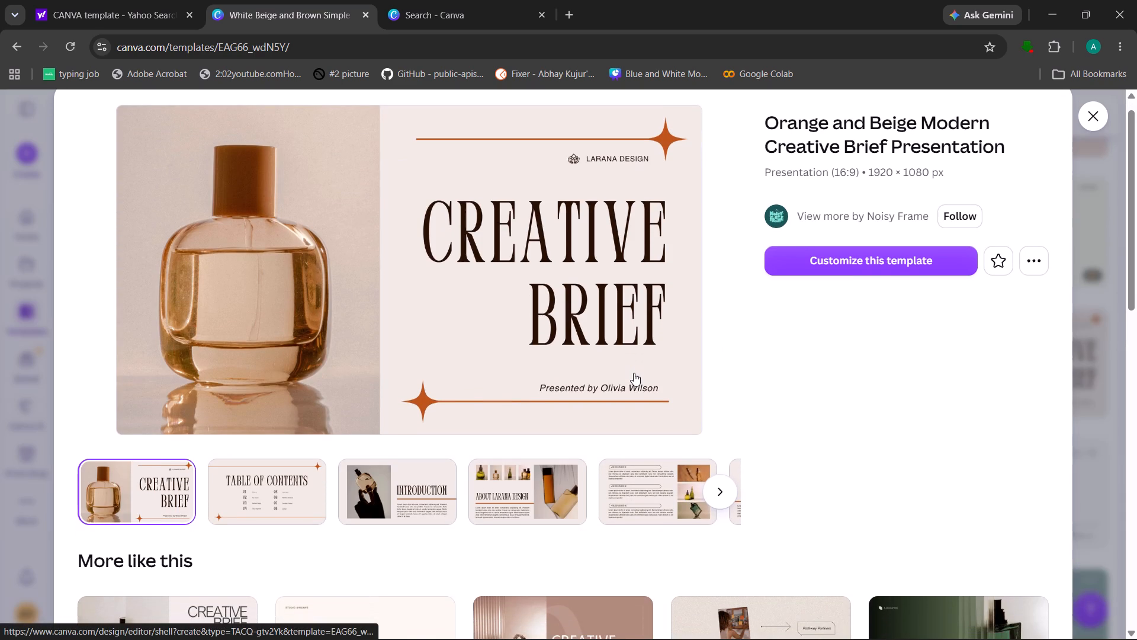
{"action": "scroll", "coordinate": [634, 373], "scroll_direction": "down", "scroll_amount": 3}
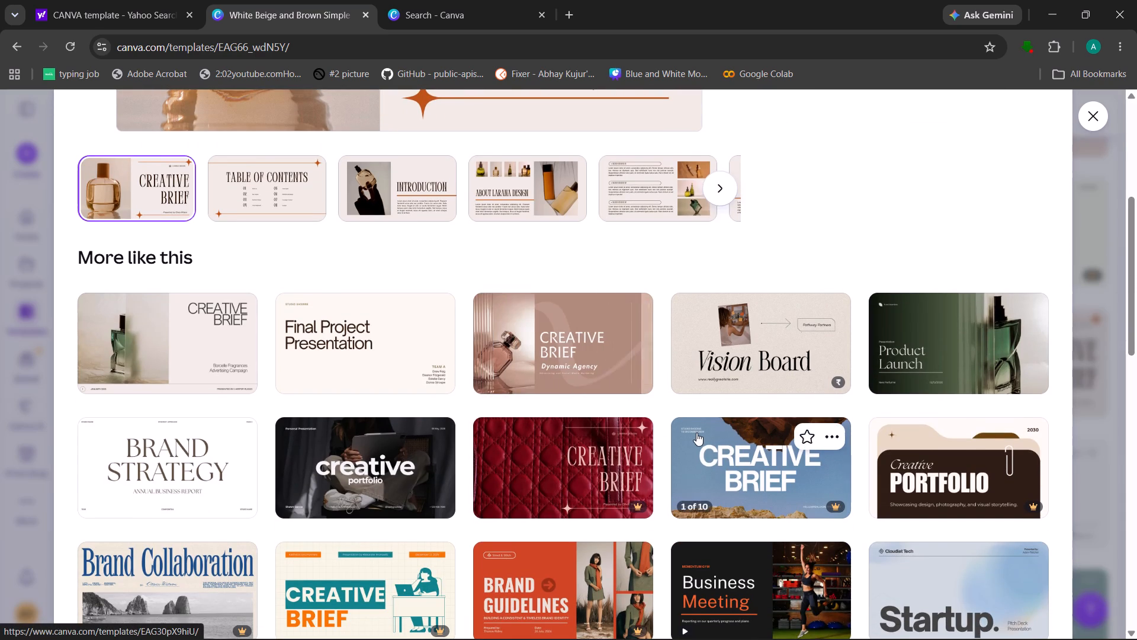
Open the similar Brown and White Minimalist Brand Strategy Presentation, look through its slides as far as Brand Purpose, and close the preview.
{"action": "scroll", "coordinate": [696, 433], "scroll_direction": "down", "scroll_amount": 1}
{"action": "left_click", "coordinate": [195, 254]}
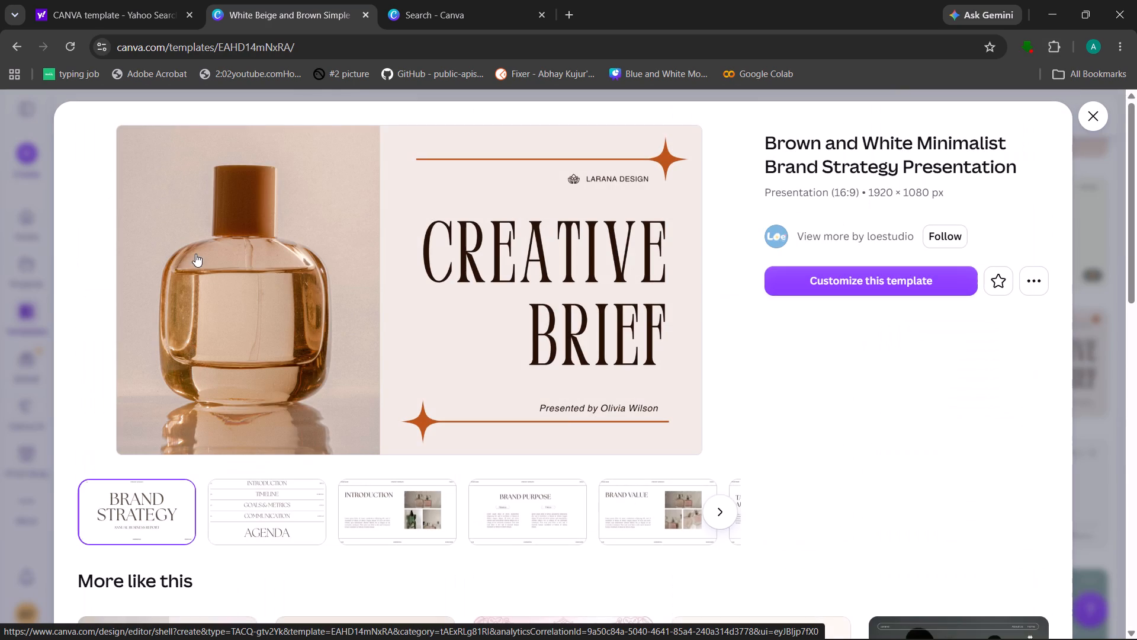
{"action": "left_click", "coordinate": [282, 500]}
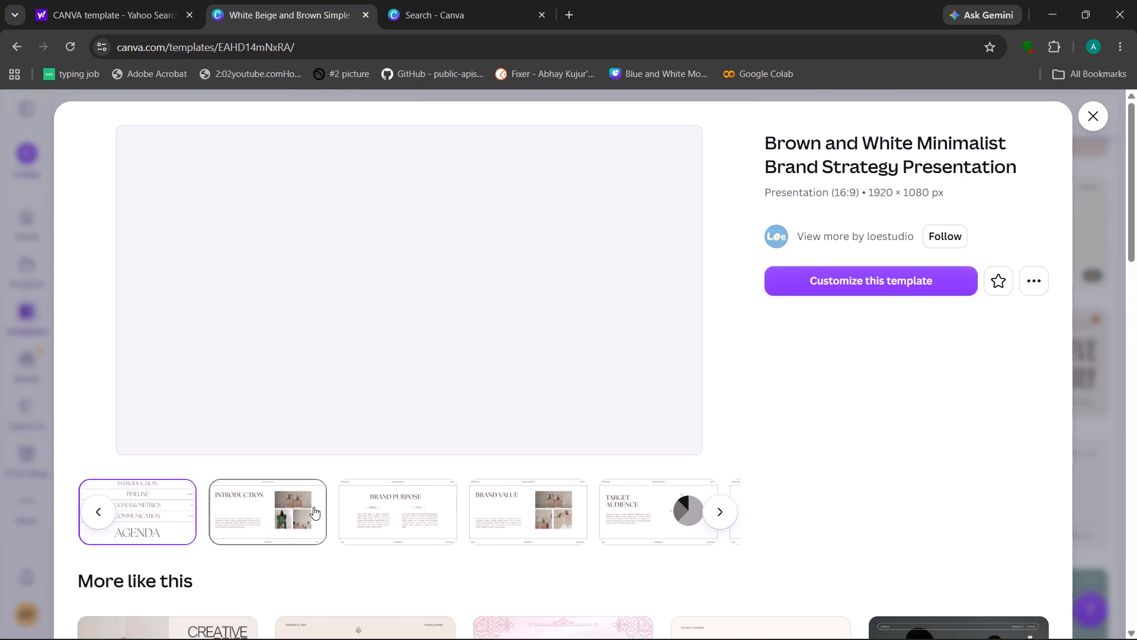
{"action": "left_click", "coordinate": [280, 506]}
{"action": "left_click", "coordinate": [303, 509]}
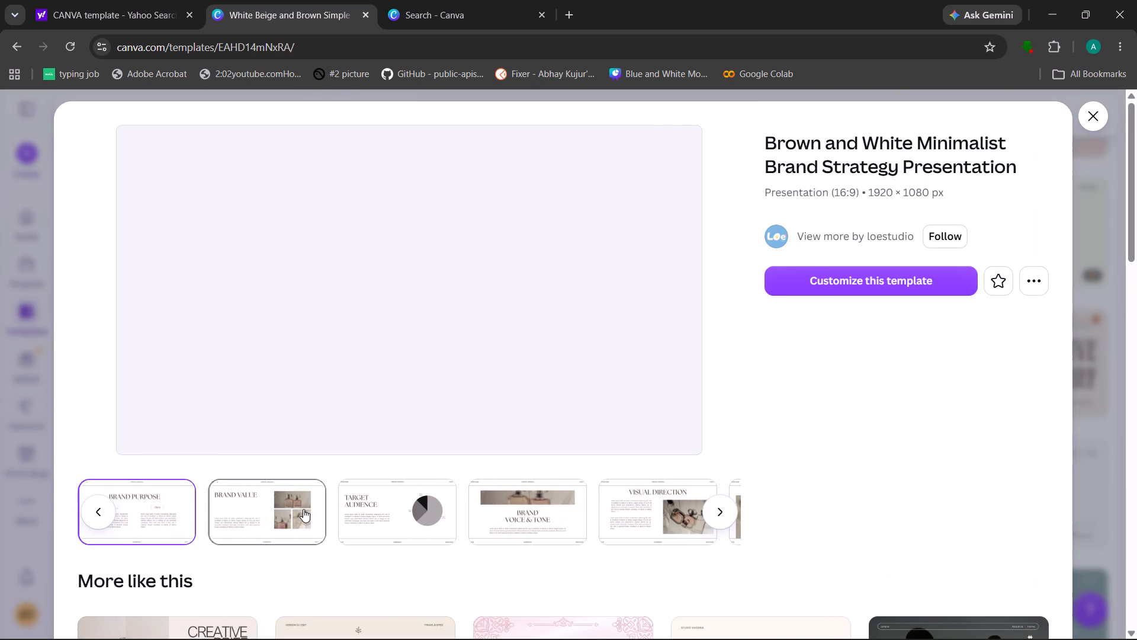
{"action": "left_click", "coordinate": [1090, 113]}
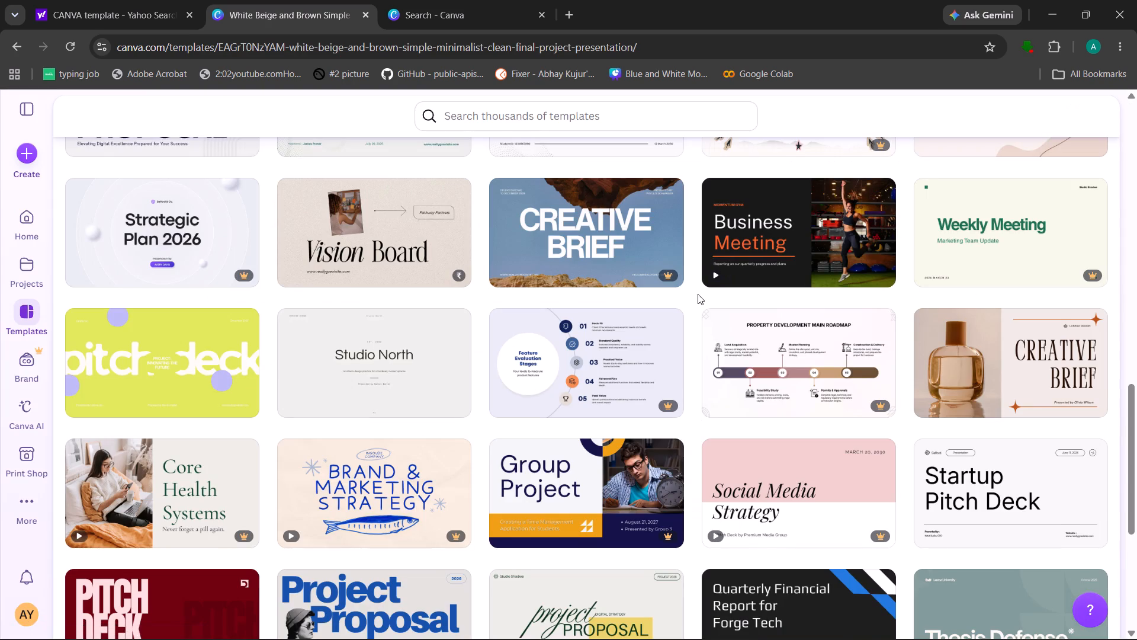
Examine the similar project, proposal and pitch deck designs down to the end of the list for a suitable template.
{"action": "scroll", "coordinate": [698, 294], "scroll_direction": "down", "scroll_amount": 3}
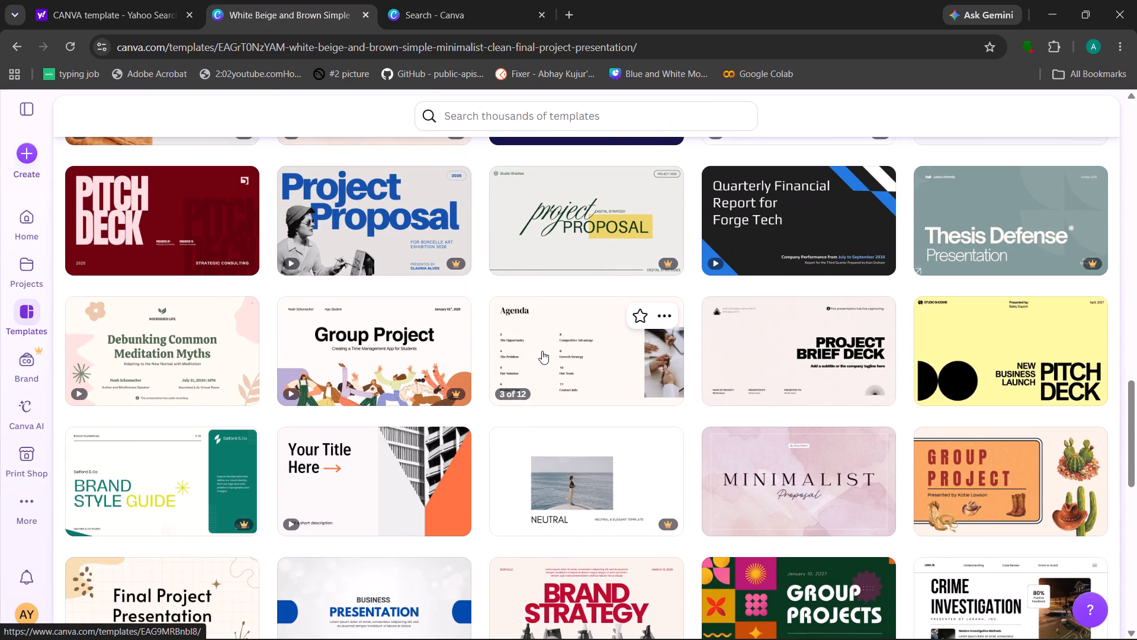
{"action": "scroll", "coordinate": [542, 351], "scroll_direction": "down", "scroll_amount": 1}
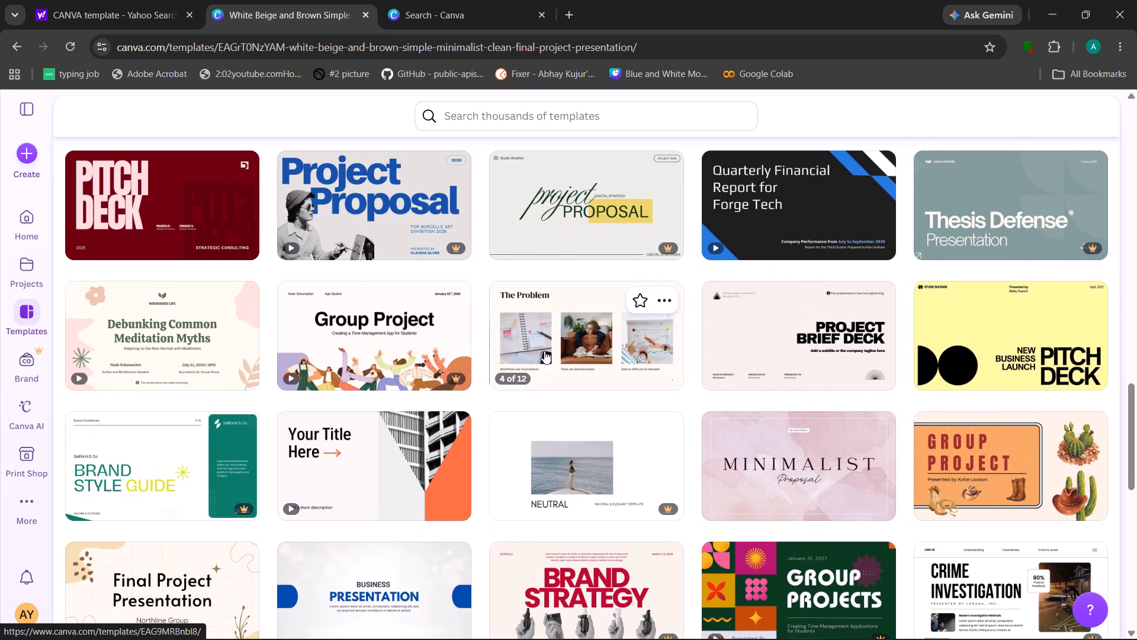
{"action": "scroll", "coordinate": [586, 452], "scroll_direction": "down", "scroll_amount": 4}
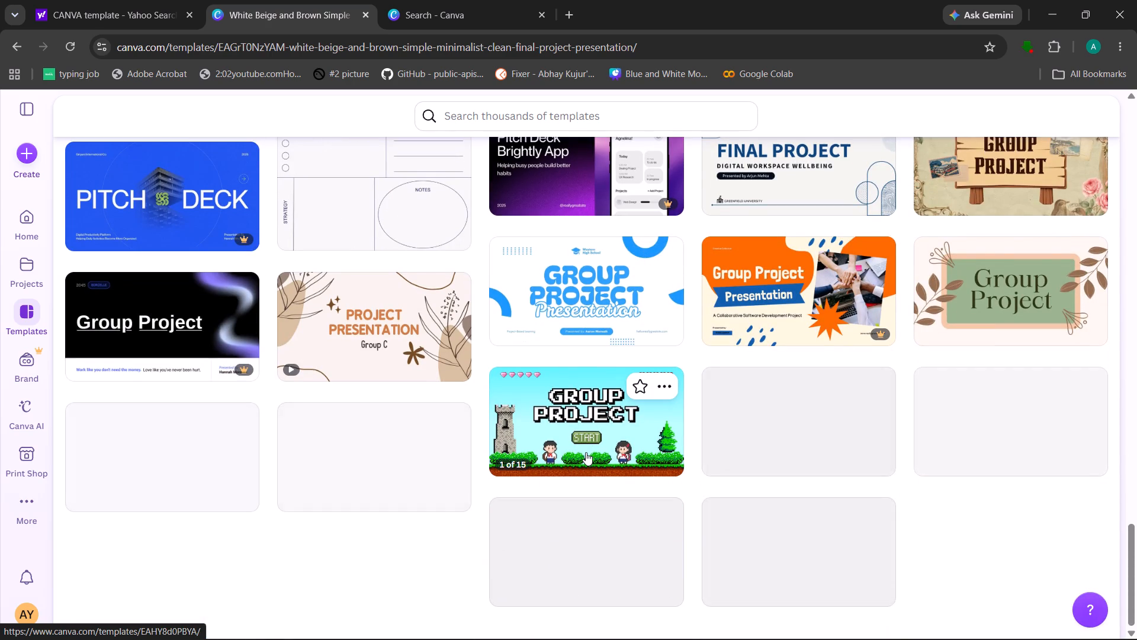
{"action": "scroll", "coordinate": [586, 452], "scroll_direction": "down", "scroll_amount": 3}
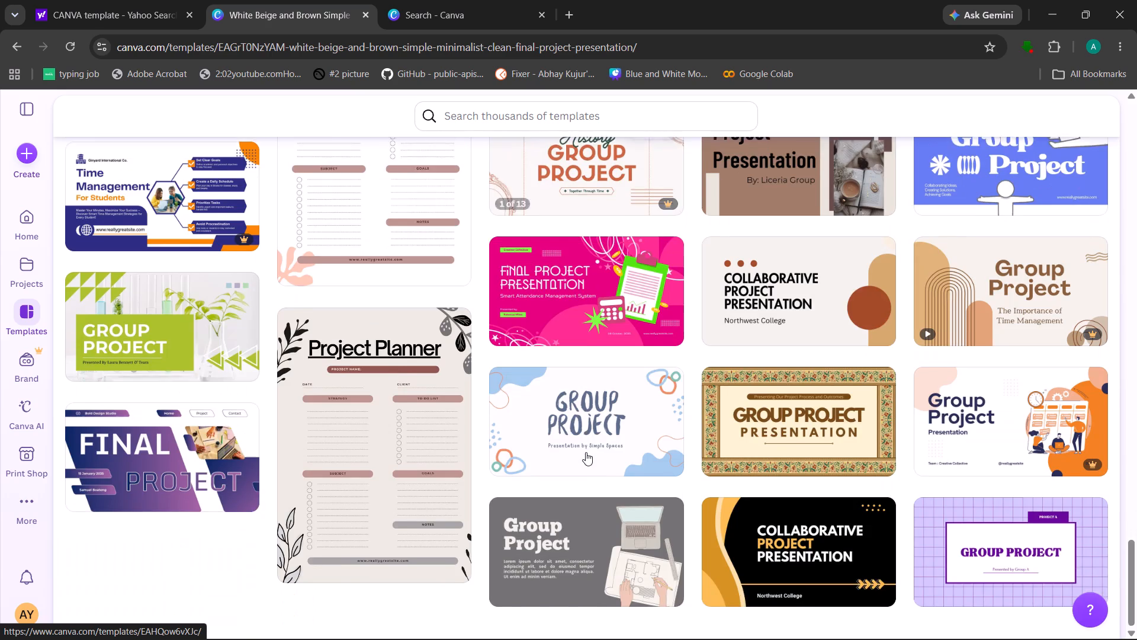
{"action": "scroll", "coordinate": [586, 452], "scroll_direction": "down", "scroll_amount": 1}
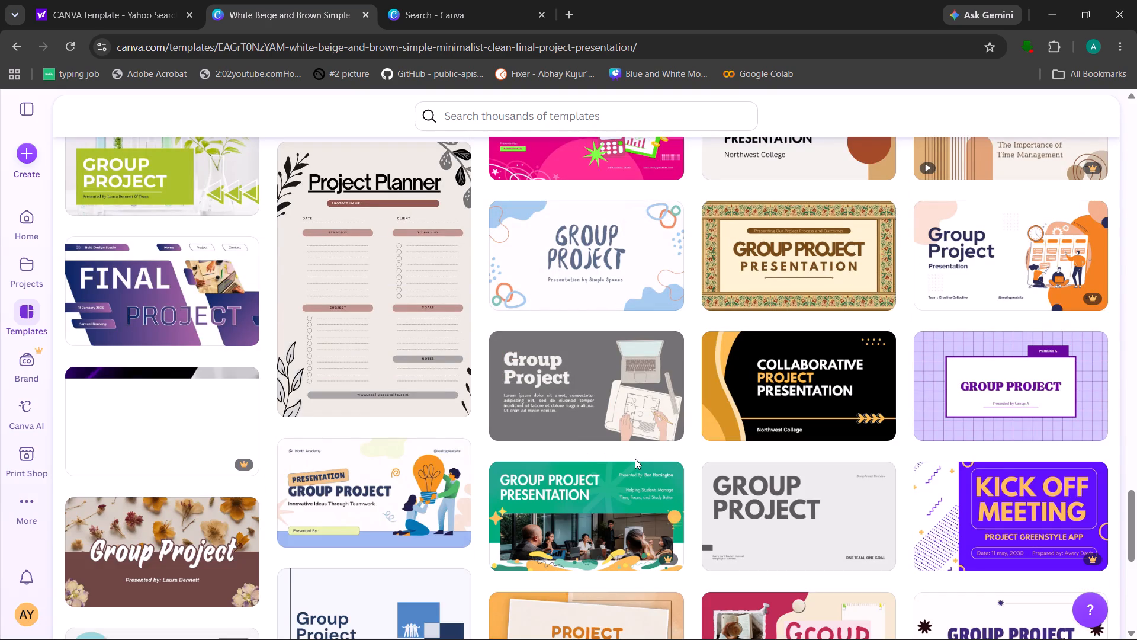
{"action": "scroll", "coordinate": [635, 459], "scroll_direction": "down", "scroll_amount": 2}
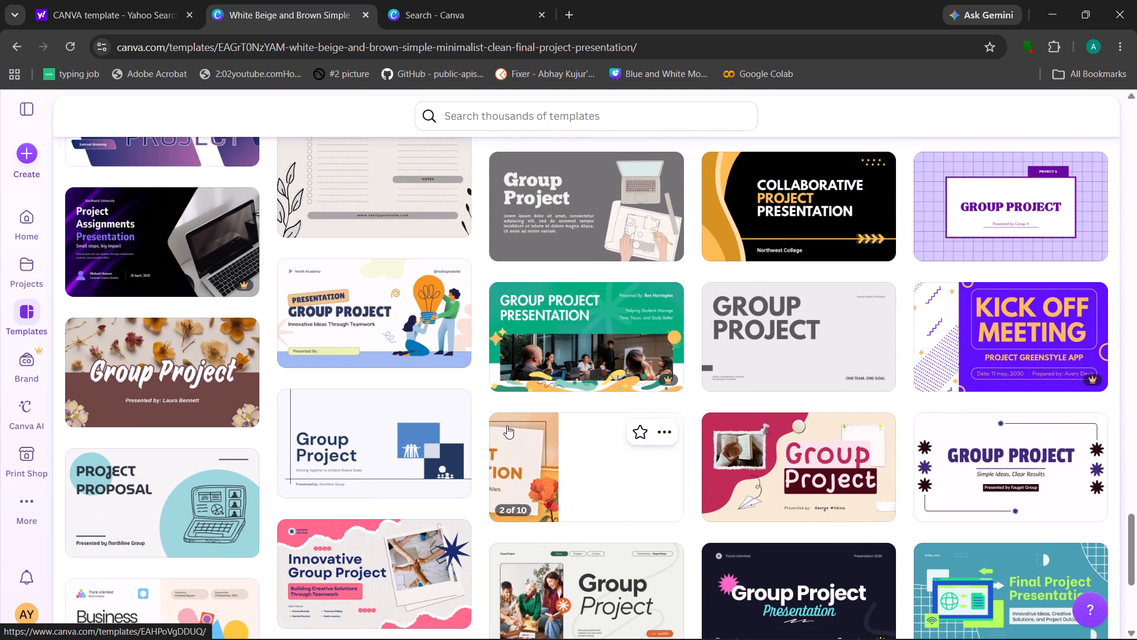
{"action": "scroll", "coordinate": [446, 469], "scroll_direction": "down", "scroll_amount": 1}
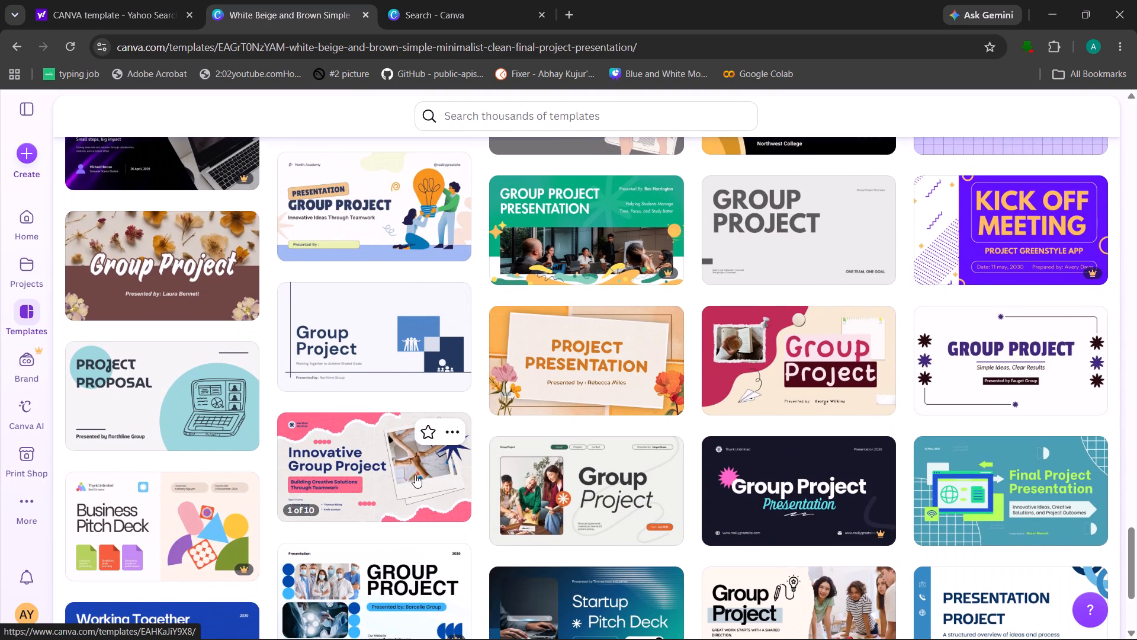
{"action": "scroll", "coordinate": [412, 478], "scroll_direction": "down", "scroll_amount": 3}
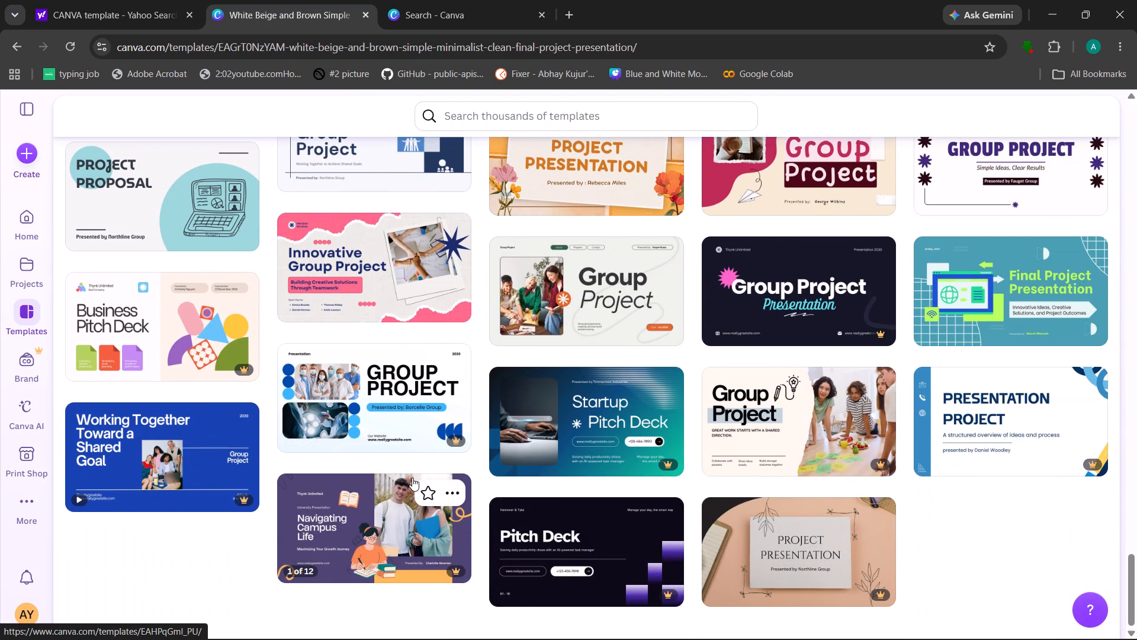
Open the Blue Yellow and White Modern Minimalist Geometric Project Presentation and look over its slides and similar designs.
{"action": "left_click", "coordinate": [981, 409]}
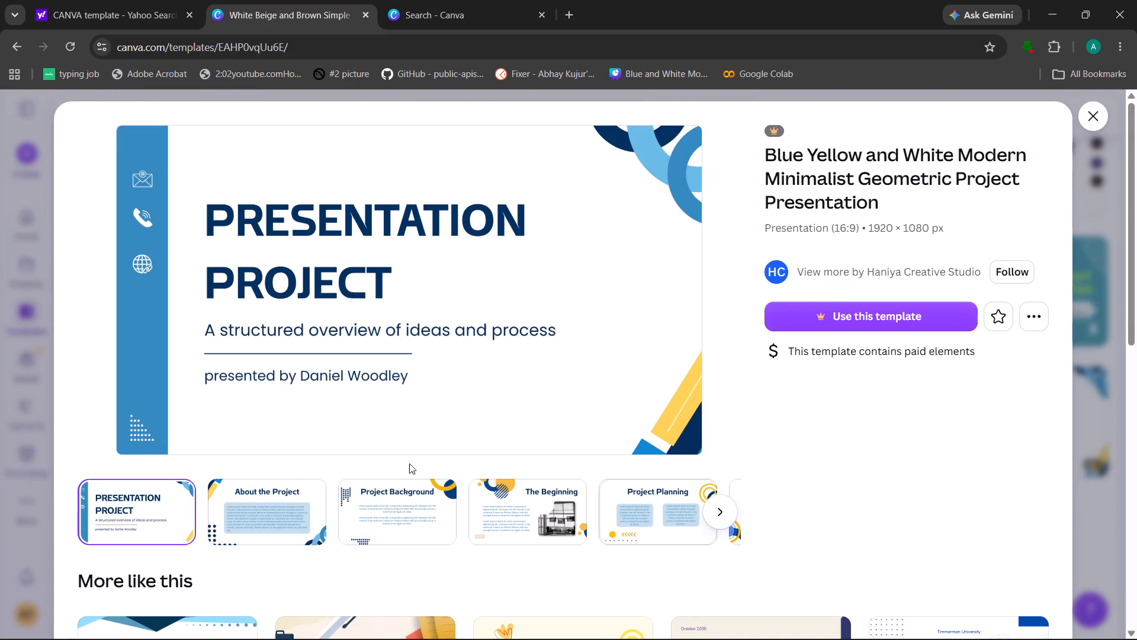
{"action": "scroll", "coordinate": [596, 351], "scroll_direction": "down", "scroll_amount": 3}
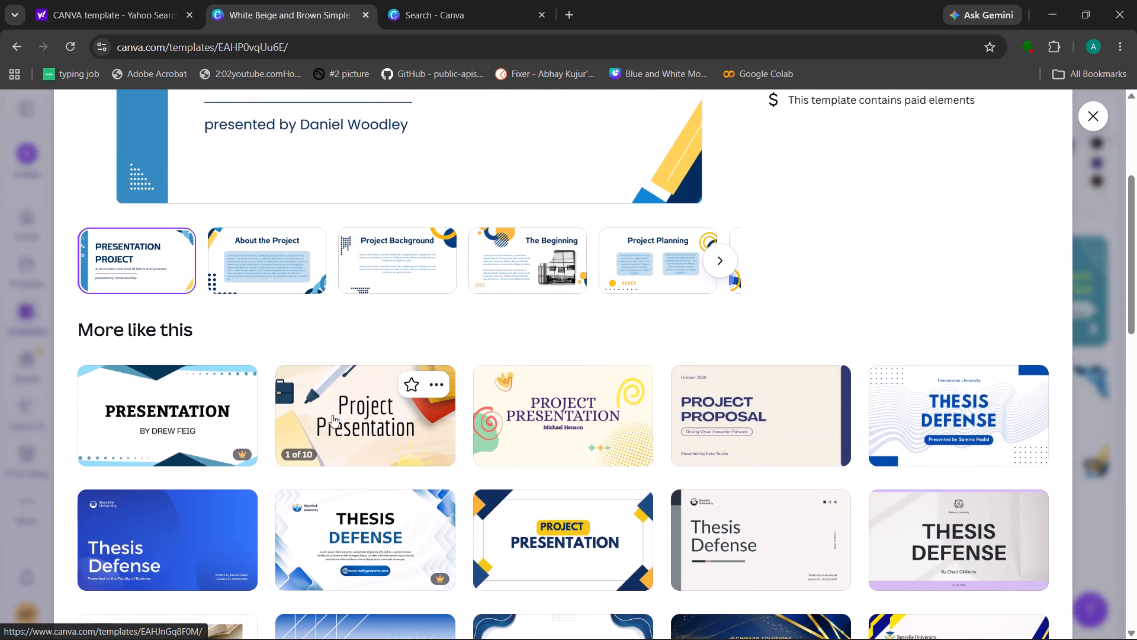
Open the navy and yellow Project Presentation template by Letterhend Studio and look over its slide thumbnails and similar designs.
{"action": "left_click", "coordinate": [570, 525]}
{"action": "scroll", "coordinate": [570, 525], "scroll_direction": "down", "scroll_amount": 1}
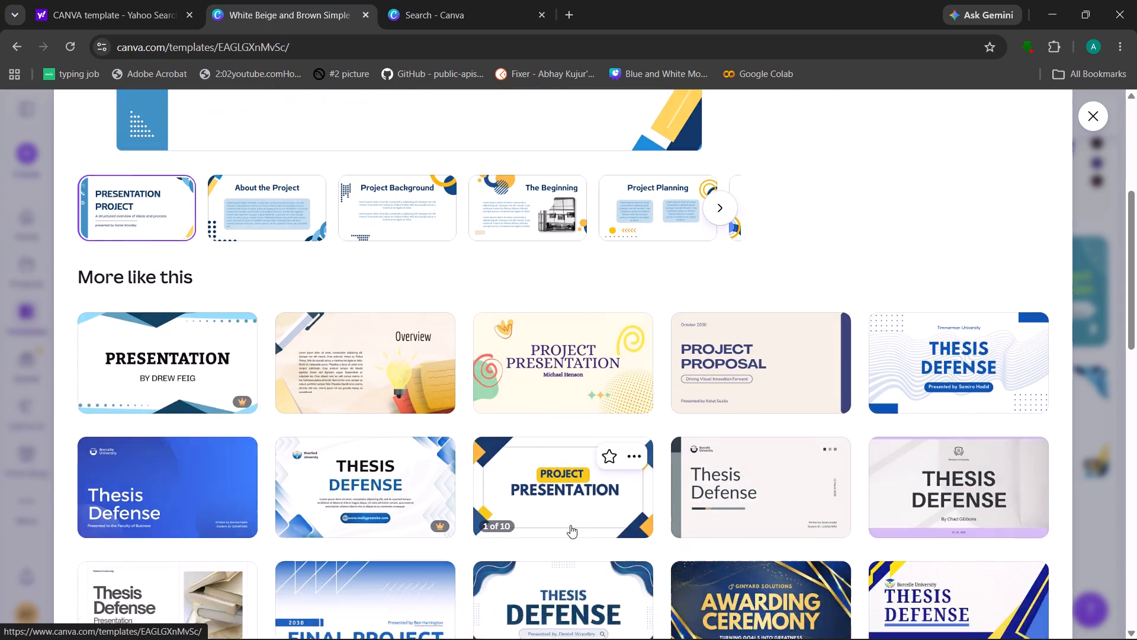
{"action": "scroll", "coordinate": [570, 525], "scroll_direction": "down", "scroll_amount": 1}
{"action": "scroll", "coordinate": [556, 460], "scroll_direction": "down", "scroll_amount": 1}
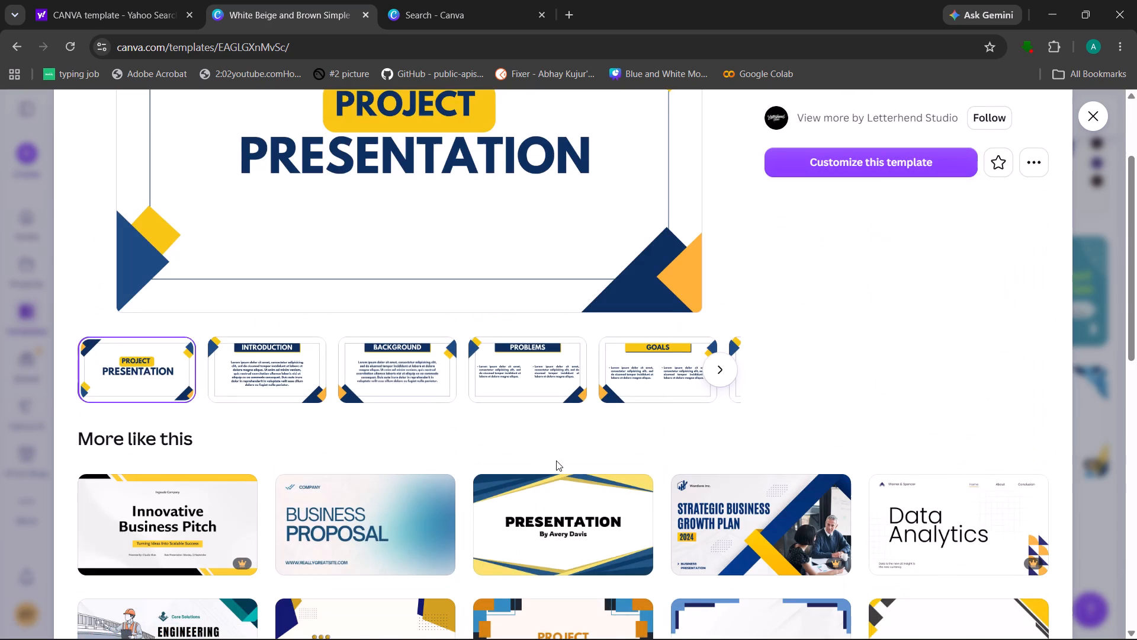
{"action": "scroll", "coordinate": [556, 460], "scroll_direction": "down", "scroll_amount": 1}
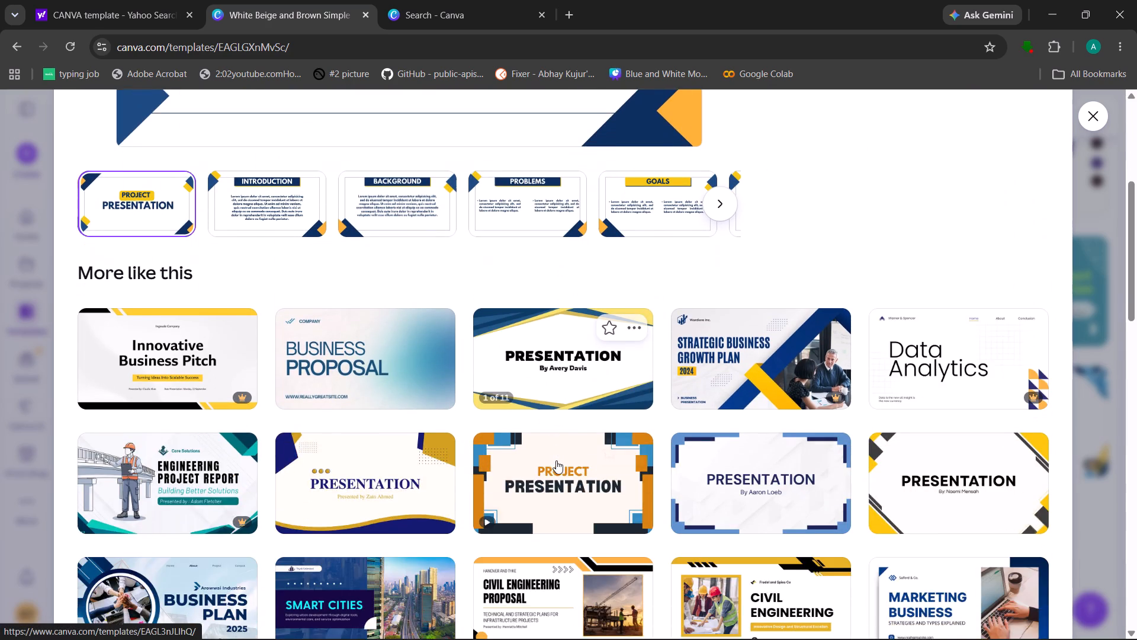
{"action": "scroll", "coordinate": [556, 460], "scroll_direction": "down", "scroll_amount": 3}
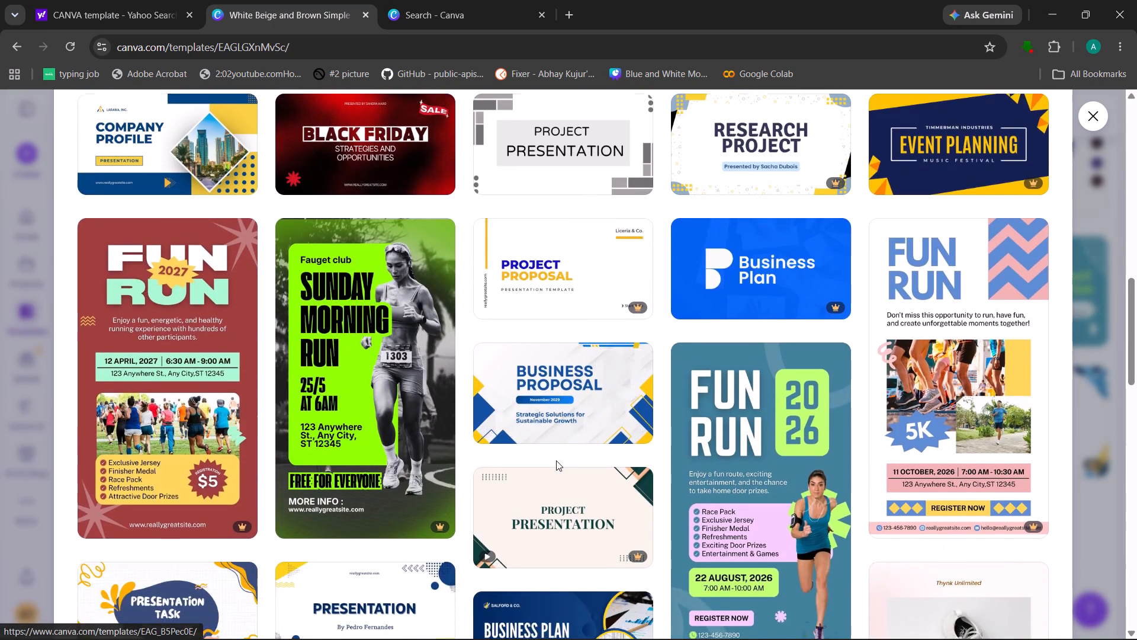
{"action": "scroll", "coordinate": [556, 460], "scroll_direction": "down", "scroll_amount": 3}
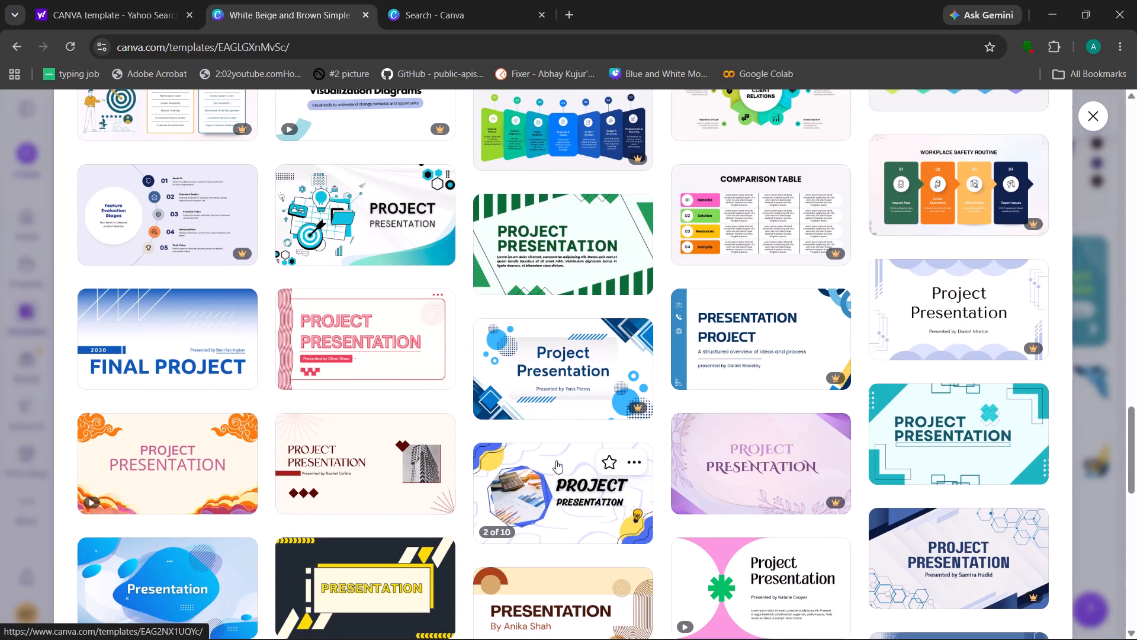
Open the Blue and White Geometric Minimalist Final Project Presentation, look through its slides as far as Objectives, and close the preview.
{"action": "left_click", "coordinate": [237, 343]}
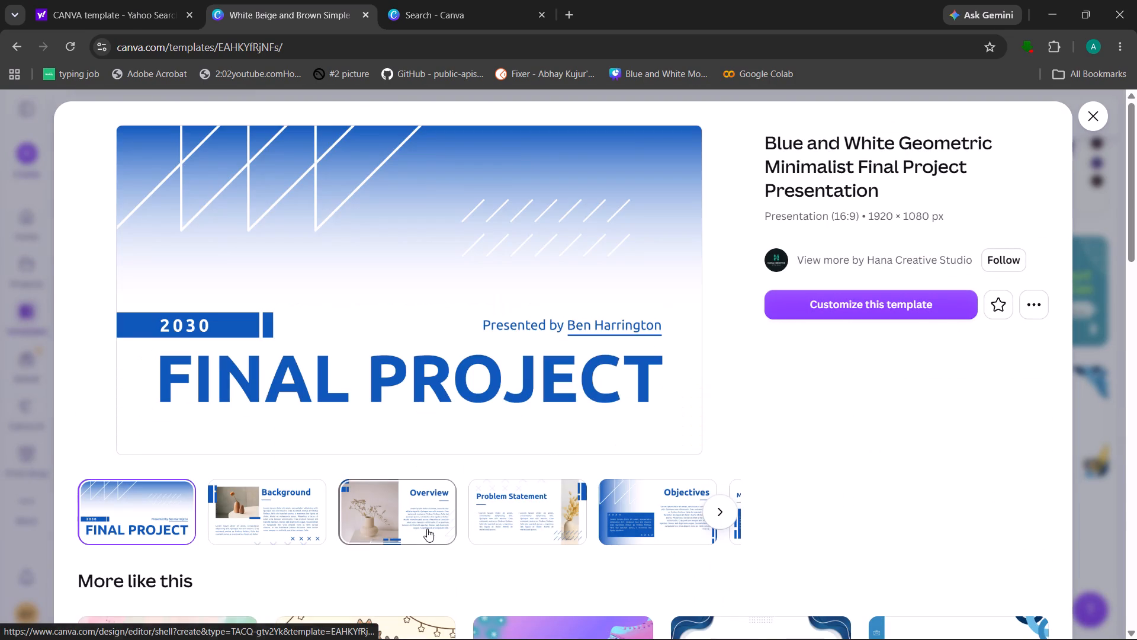
{"action": "left_click", "coordinate": [427, 529]}
{"action": "left_click", "coordinate": [372, 517]}
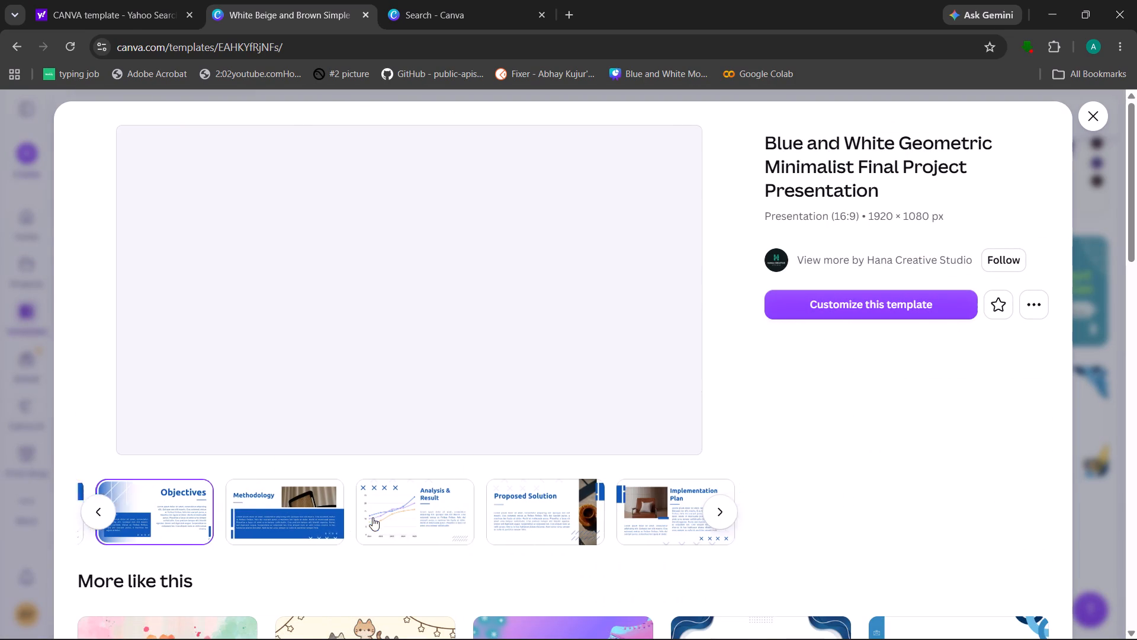
{"action": "left_click", "coordinate": [1093, 113]}
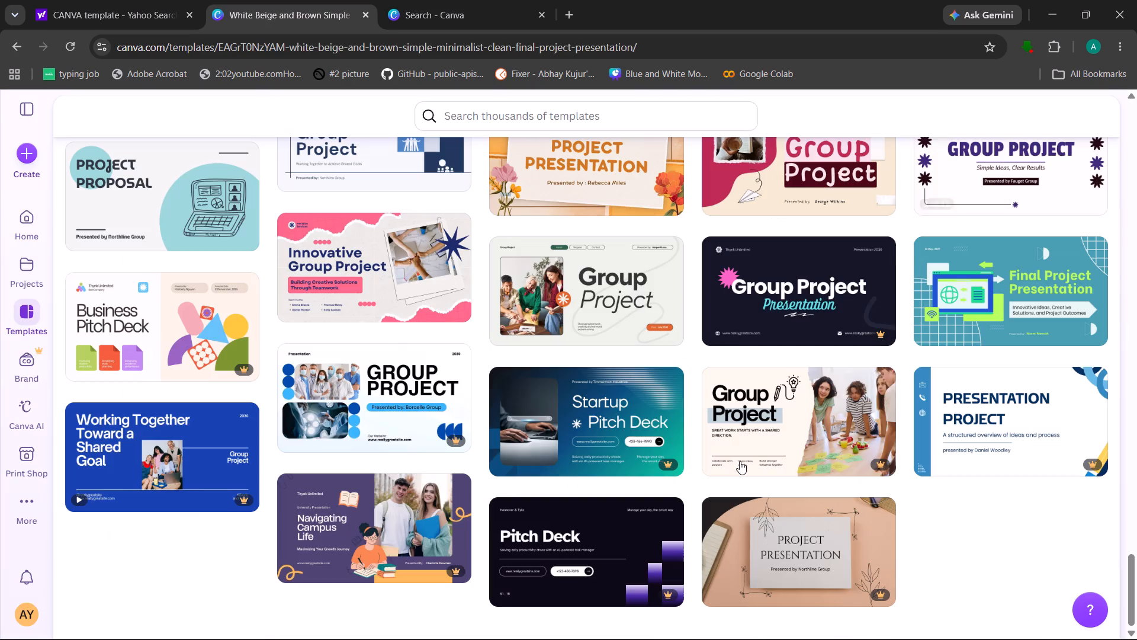
Look back through the group-project designs, open the Beige Brown Minimalist Modern Project Presentation, and close its preview.
{"action": "scroll", "coordinate": [740, 461], "scroll_direction": "down", "scroll_amount": 2}
{"action": "scroll", "coordinate": [397, 344], "scroll_direction": "up", "scroll_amount": 1}
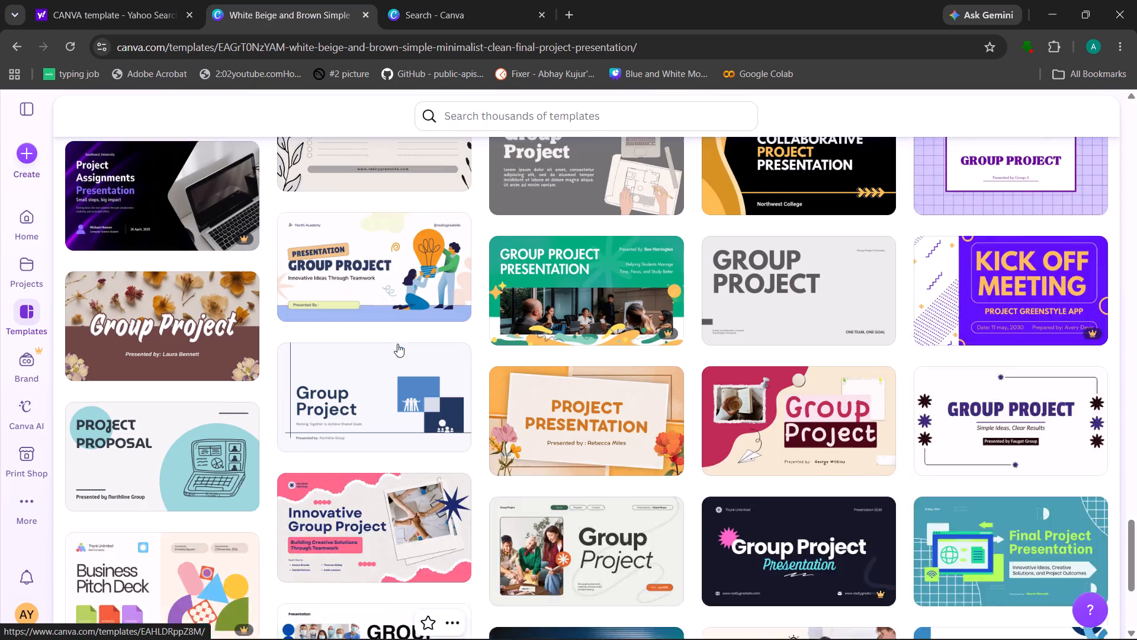
{"action": "scroll", "coordinate": [397, 344], "scroll_direction": "up", "scroll_amount": 5}
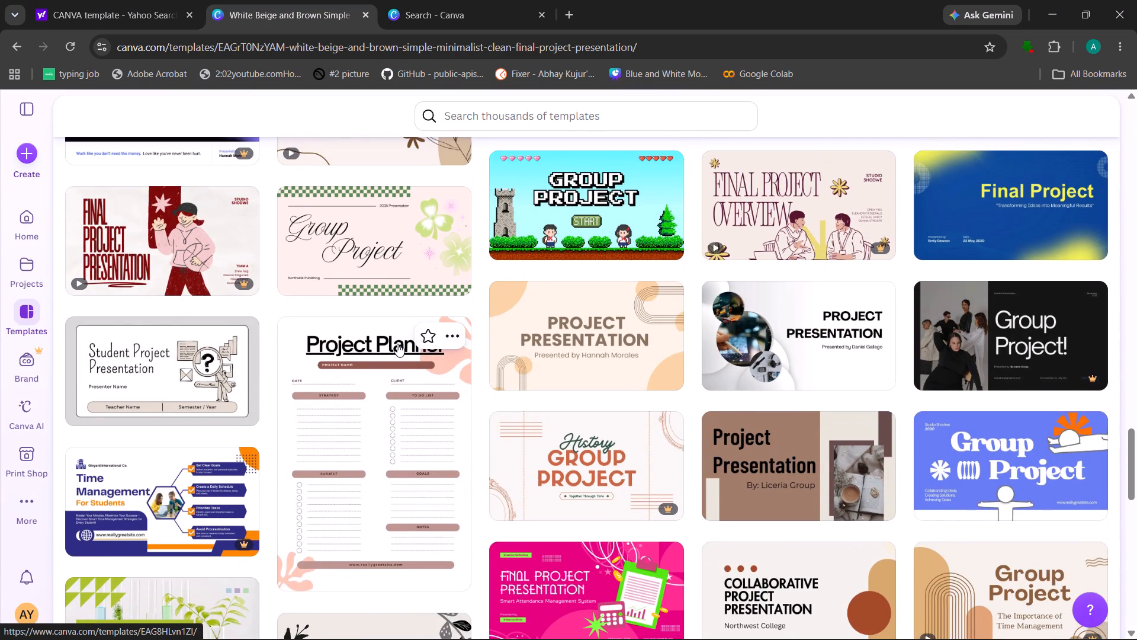
{"action": "left_click", "coordinate": [571, 343]}
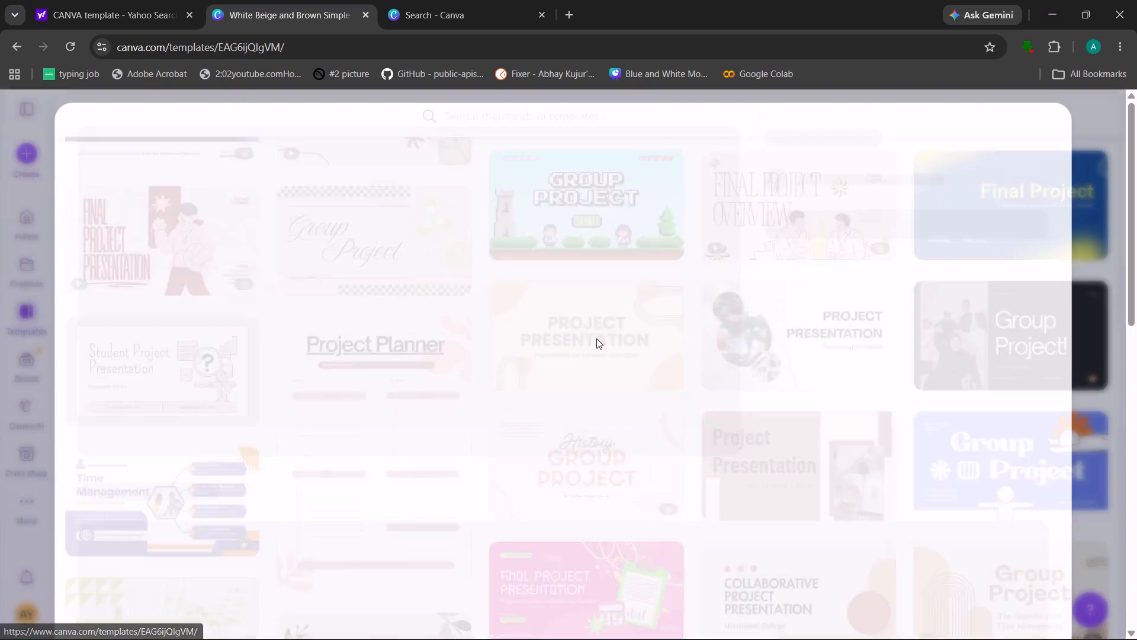
{"action": "left_click", "coordinate": [1091, 113]}
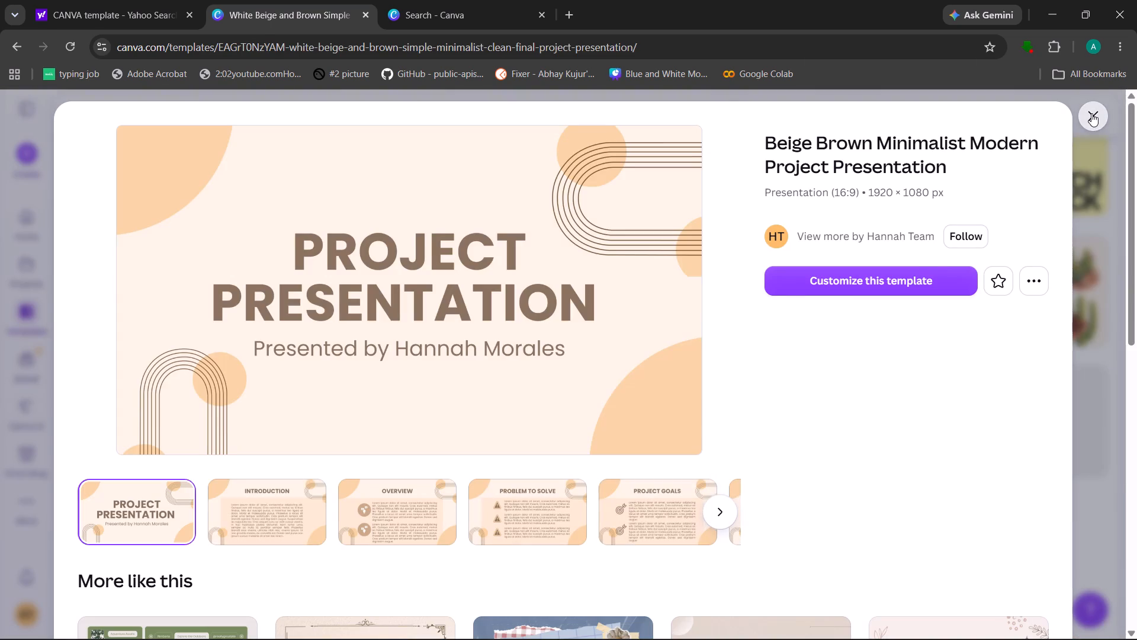
Examine the remaining designs similar to Final Project Presentation, including the pitch deck, thesis defense and business proposal ones, for a suitable template.
{"action": "scroll", "coordinate": [691, 224], "scroll_direction": "up", "scroll_amount": 2}
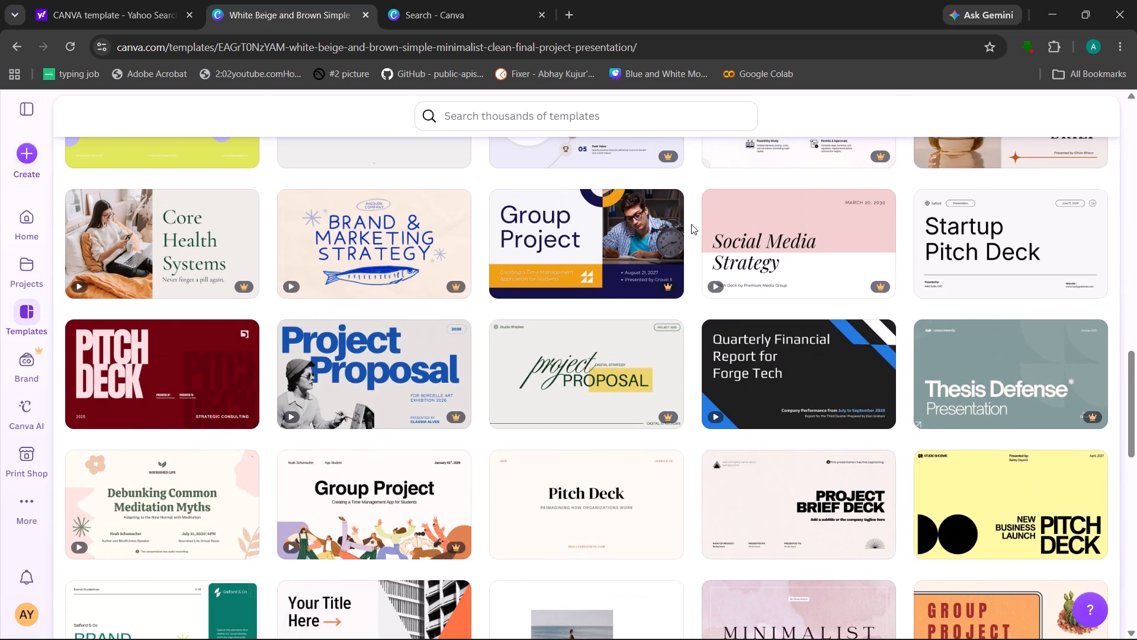
{"action": "scroll", "coordinate": [691, 224], "scroll_direction": "up", "scroll_amount": 1}
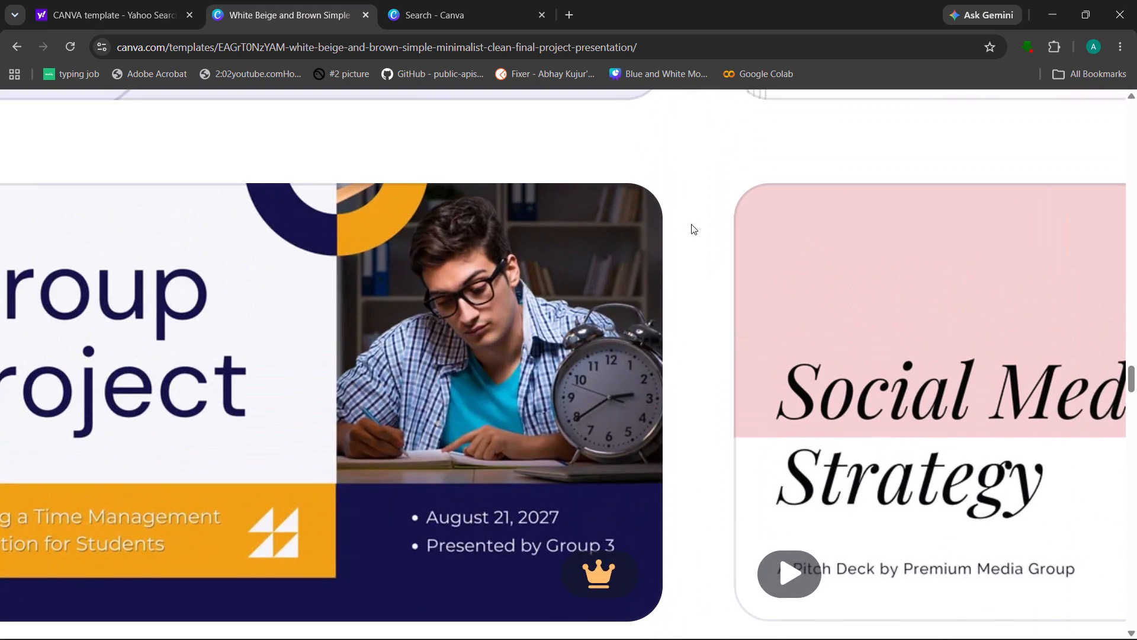
{"action": "scroll", "coordinate": [691, 224], "scroll_direction": "up", "scroll_amount": 2}
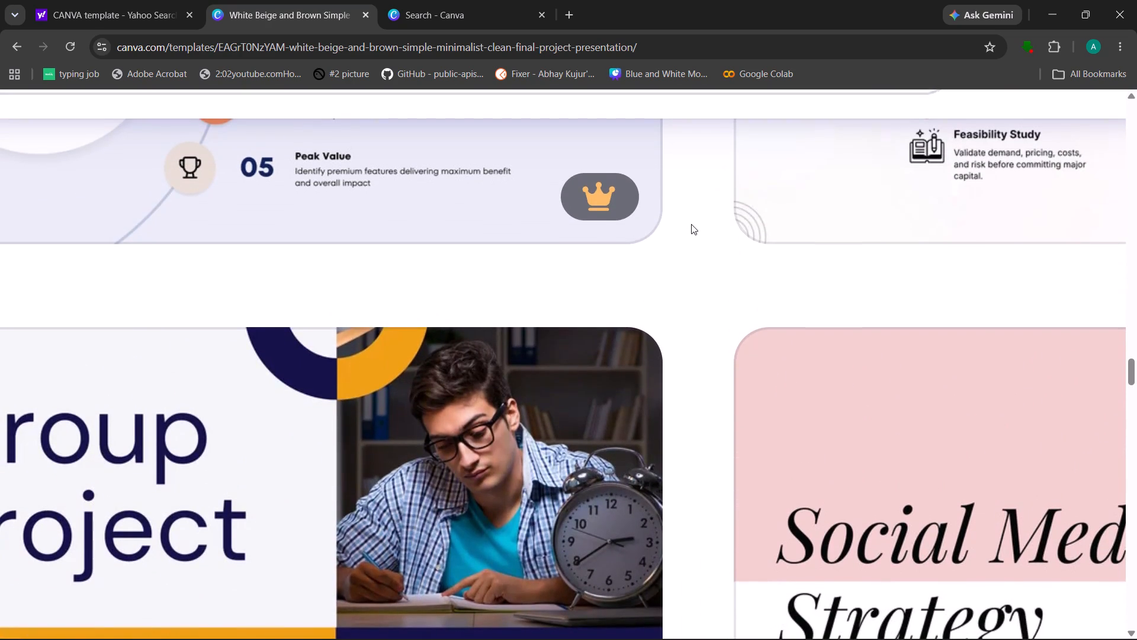
{"action": "scroll", "coordinate": [691, 224], "scroll_direction": "right", "scroll_amount": 1}
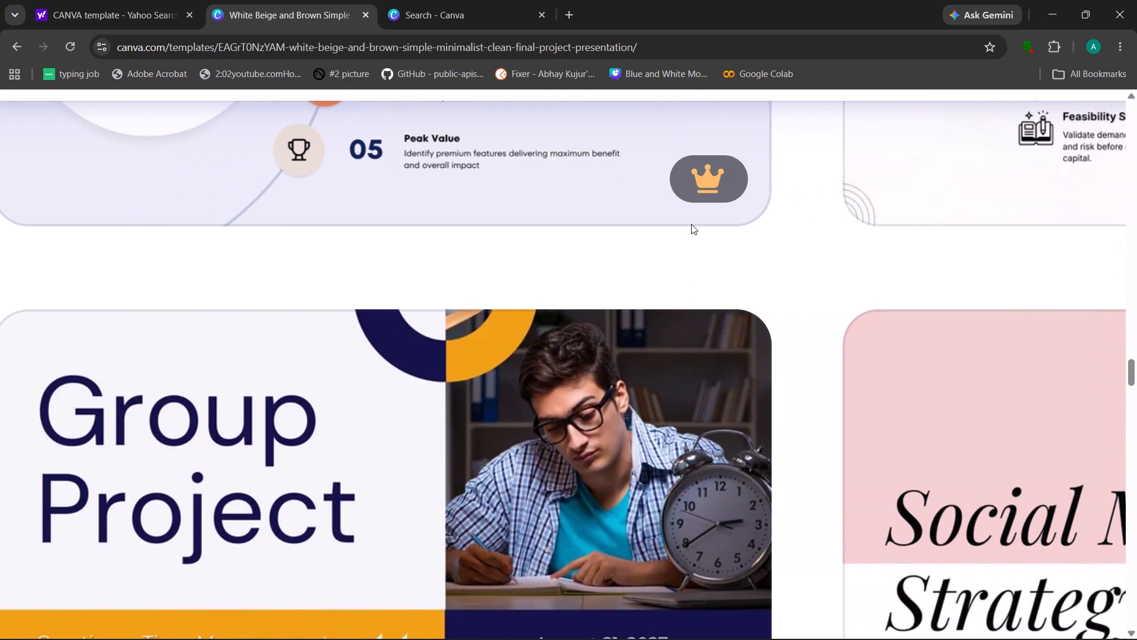
{"action": "scroll", "coordinate": [691, 224], "scroll_direction": "right", "scroll_amount": 1}
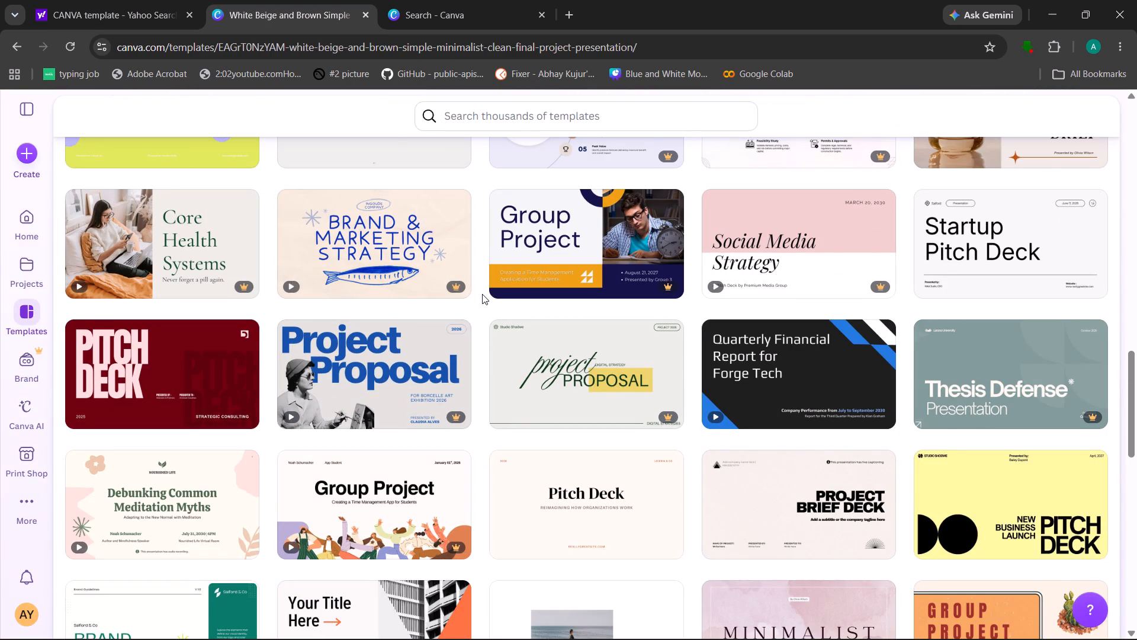
{"action": "scroll", "coordinate": [482, 294], "scroll_direction": "up", "scroll_amount": 4}
{"action": "scroll", "coordinate": [482, 294], "scroll_direction": "down", "scroll_amount": 1}
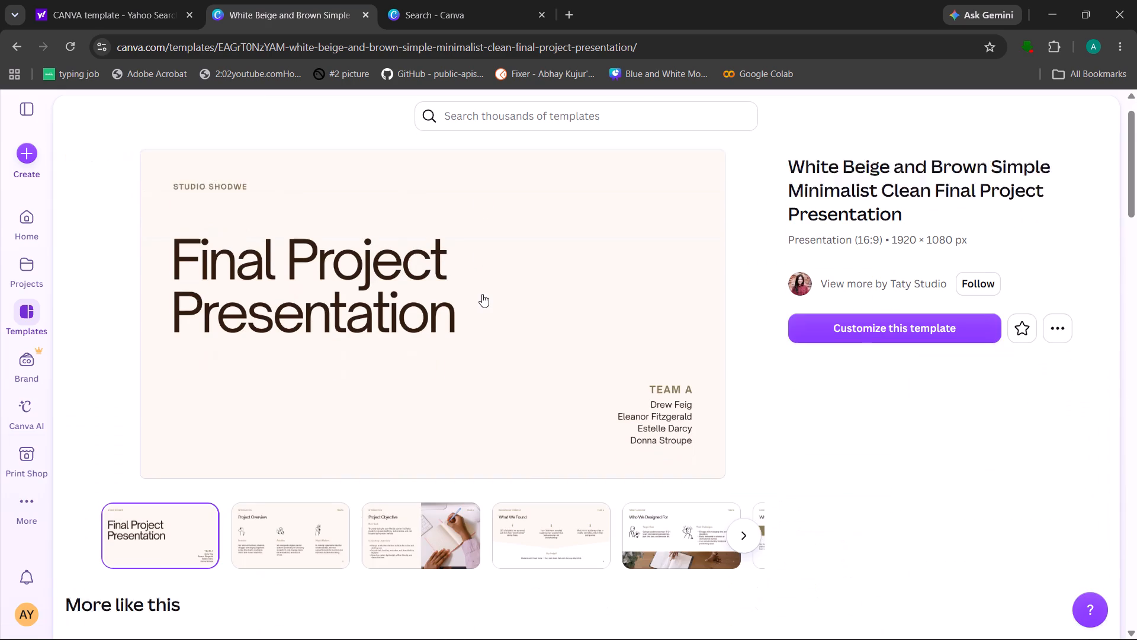
{"action": "scroll", "coordinate": [482, 294], "scroll_direction": "down", "scroll_amount": 2}
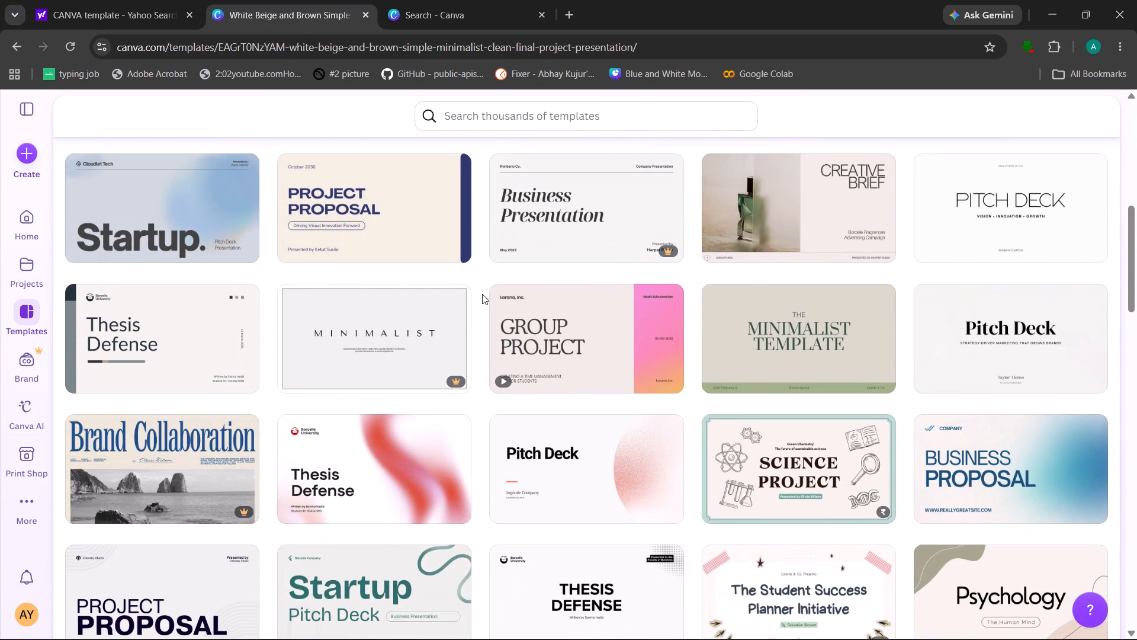
{"action": "scroll", "coordinate": [482, 294], "scroll_direction": "down", "scroll_amount": 1}
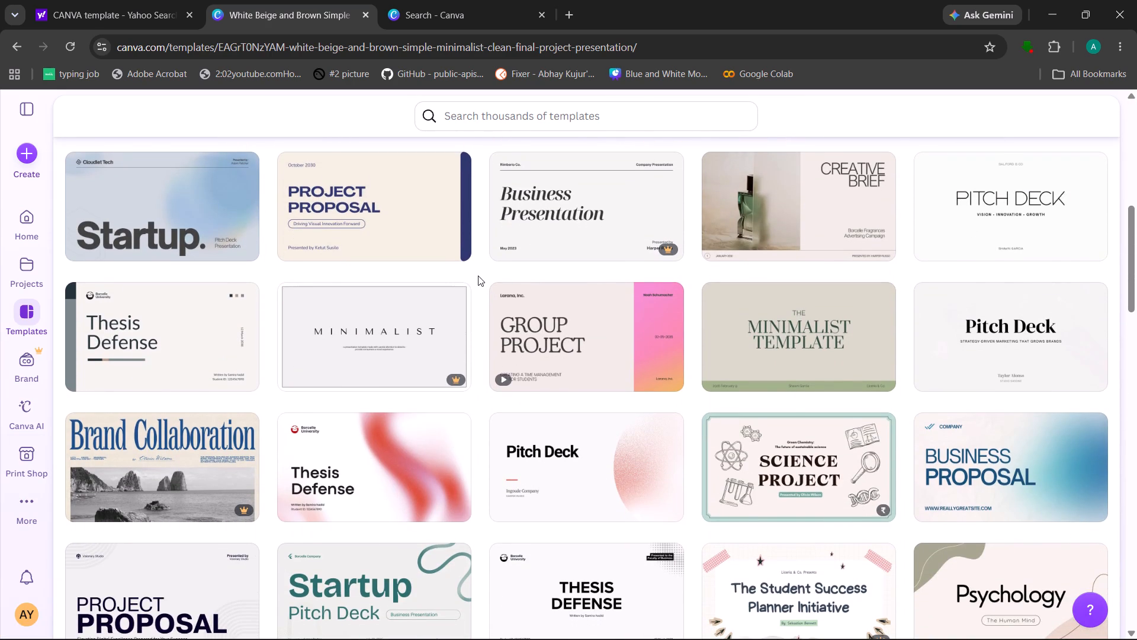
{"action": "scroll", "coordinate": [478, 276], "scroll_direction": "down", "scroll_amount": 1}
Open the Blue and White Modern Business Proposal Presentation and preview its Problem Statement slide and cover.
{"action": "left_click", "coordinate": [953, 423]}
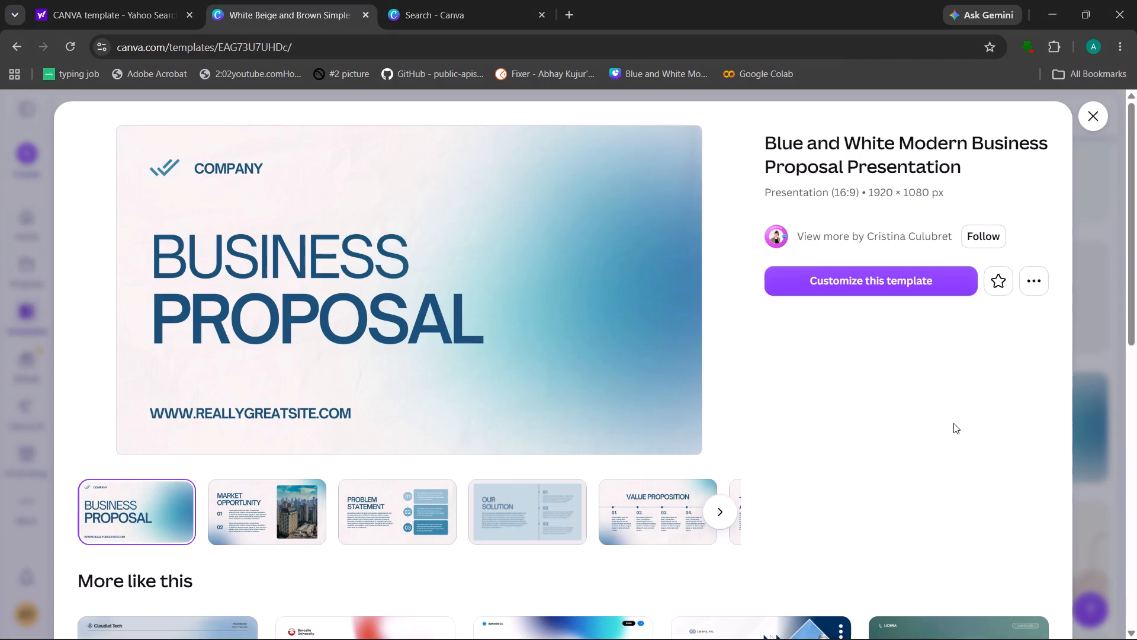
{"action": "left_click", "coordinate": [373, 510]}
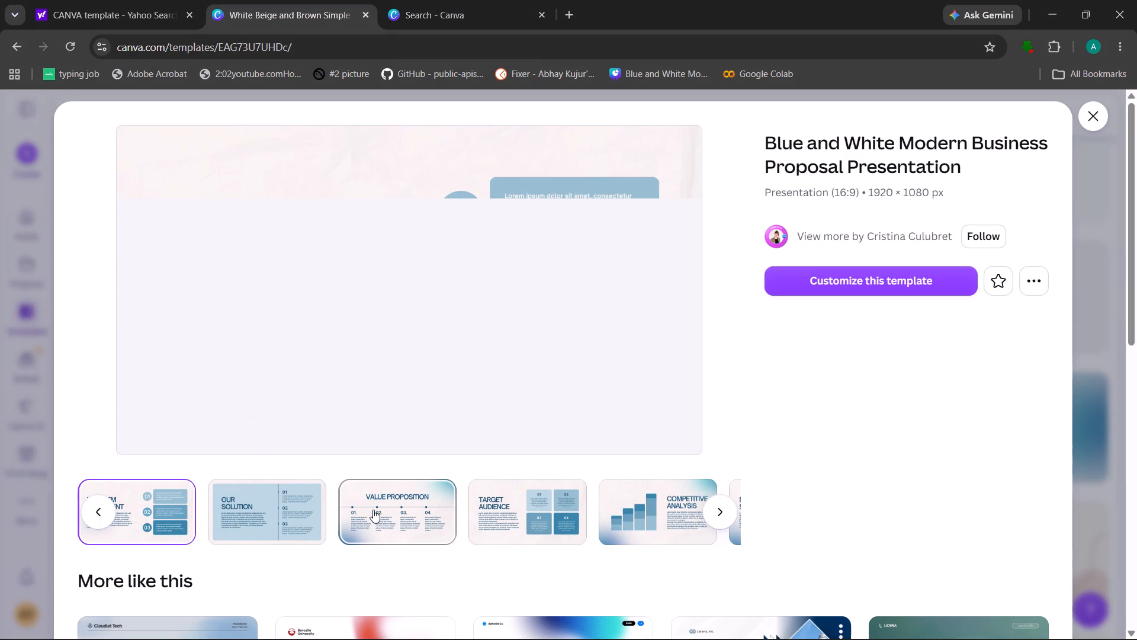
{"action": "scroll", "coordinate": [373, 510], "scroll_direction": "right", "scroll_amount": 2}
{"action": "left_click", "coordinate": [172, 505]}
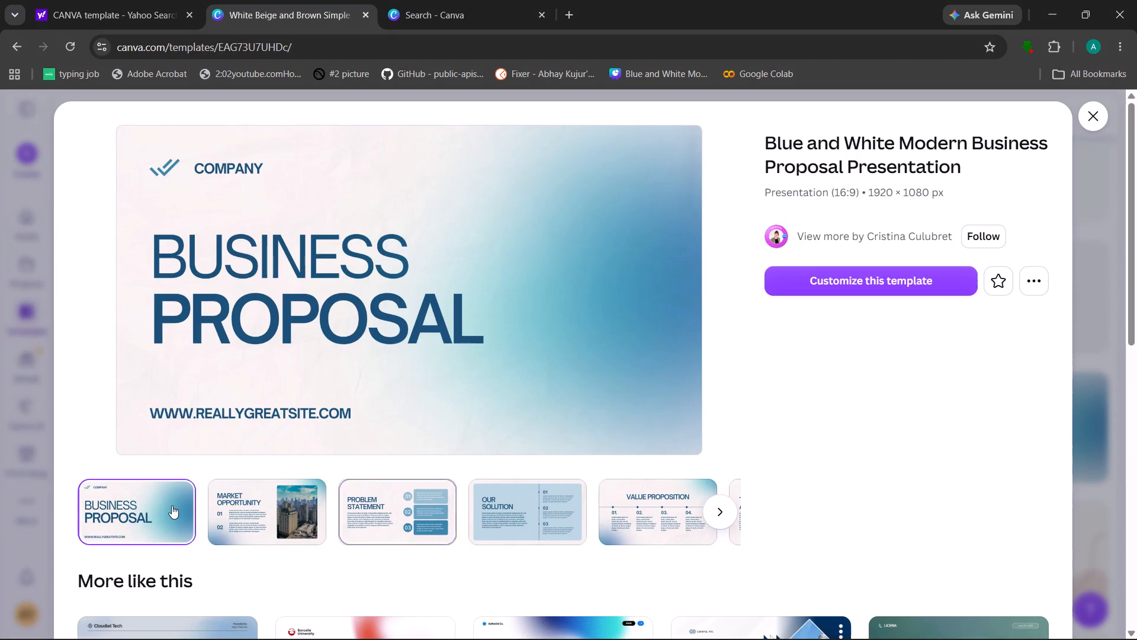
Start customizing the Blue and White Modern Business Proposal Presentation template and bring its new editor tab into view.
{"action": "left_click", "coordinate": [875, 286]}
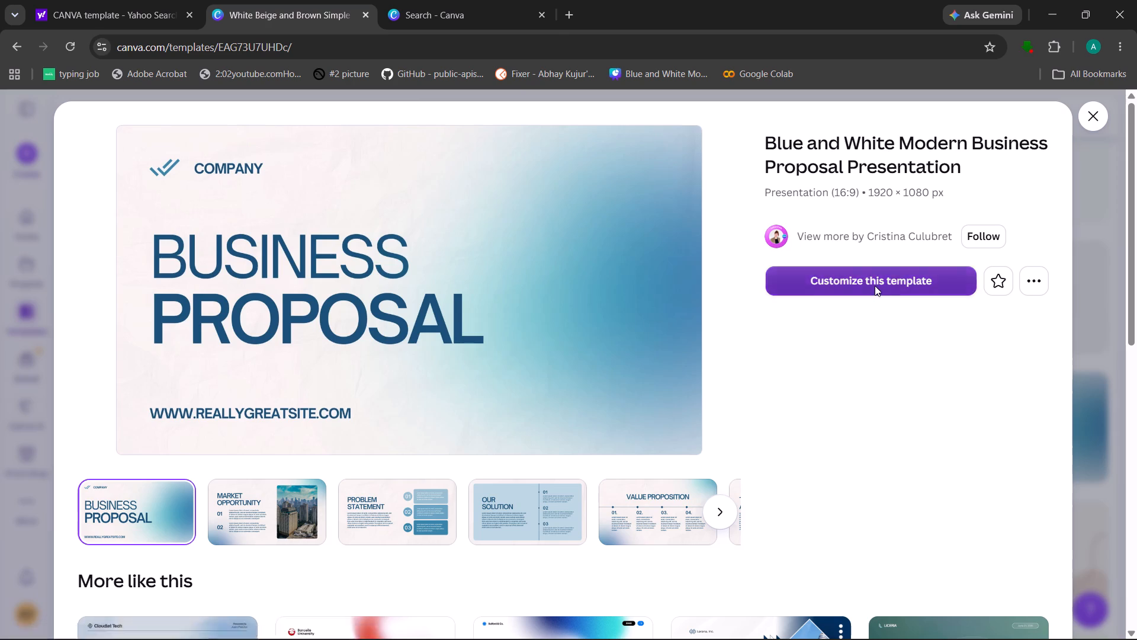
{"action": "left_click", "coordinate": [639, 9]}
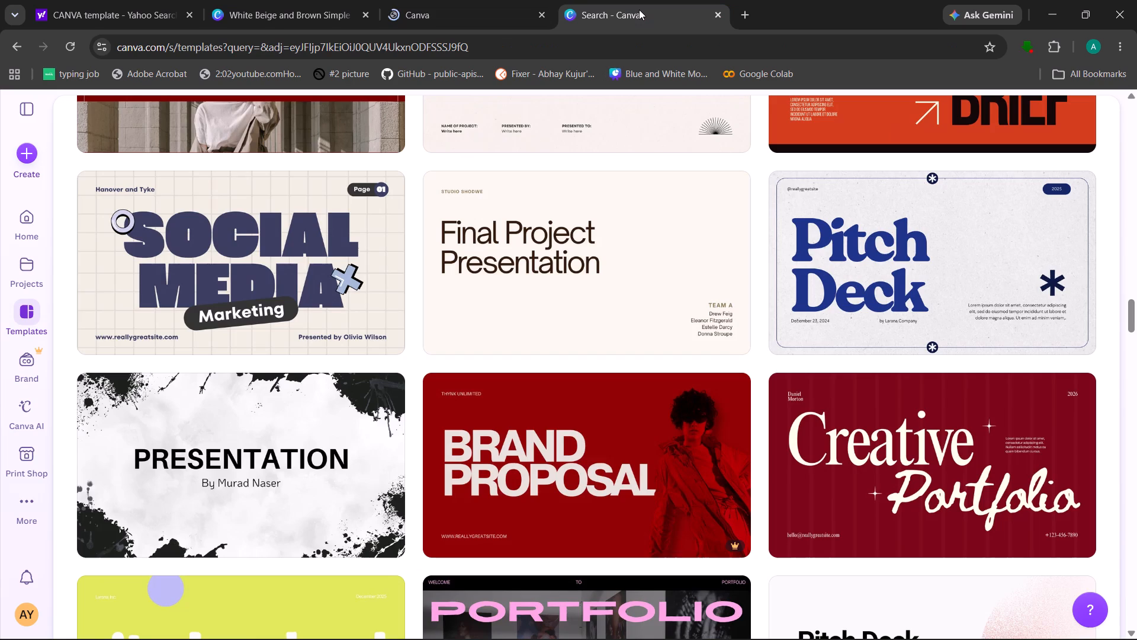
{"action": "left_click", "coordinate": [492, 17]}
{"action": "scroll", "coordinate": [459, 242], "scroll_direction": "down", "scroll_amount": 1}
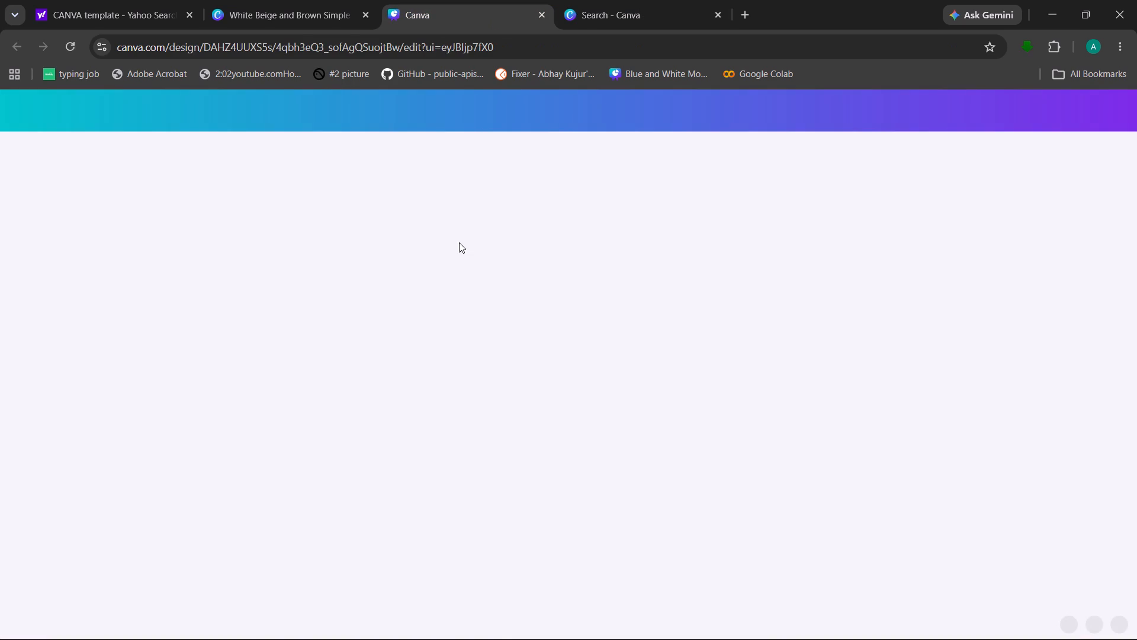
{"action": "scroll", "coordinate": [517, 341], "scroll_direction": "down", "scroll_amount": 1}
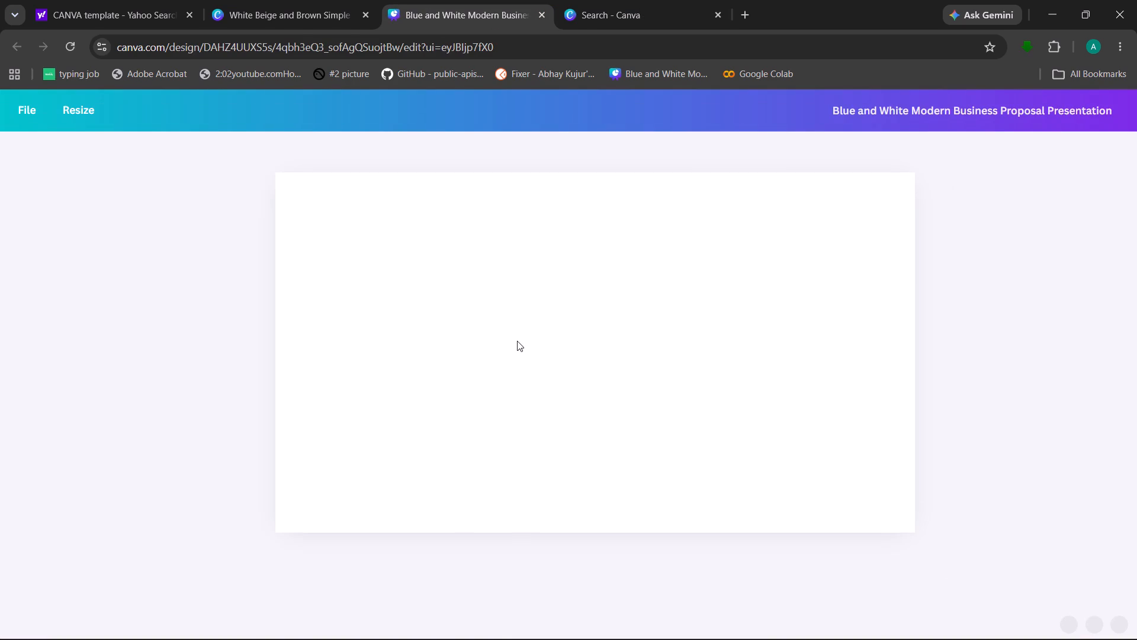
{"action": "scroll", "coordinate": [517, 341], "scroll_direction": "down", "scroll_amount": 2}
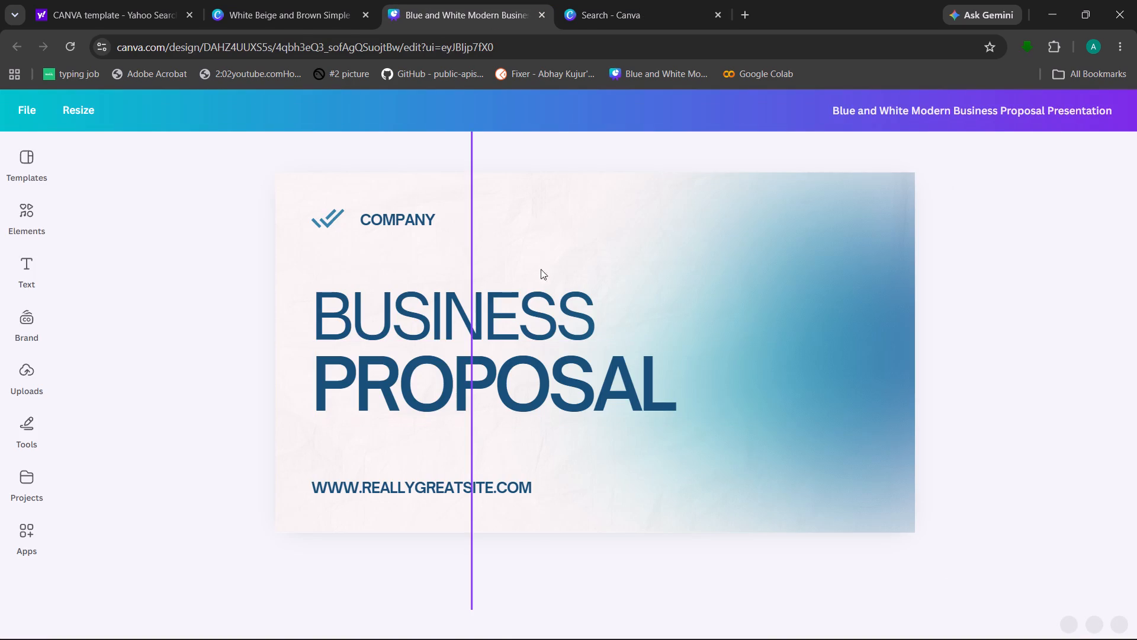
Look over the cover, Market Opportunity, Target Audience and Competitive Analysis slides of the new presentation, checking their text and picture elements.
{"action": "left_click", "coordinate": [713, 295]}
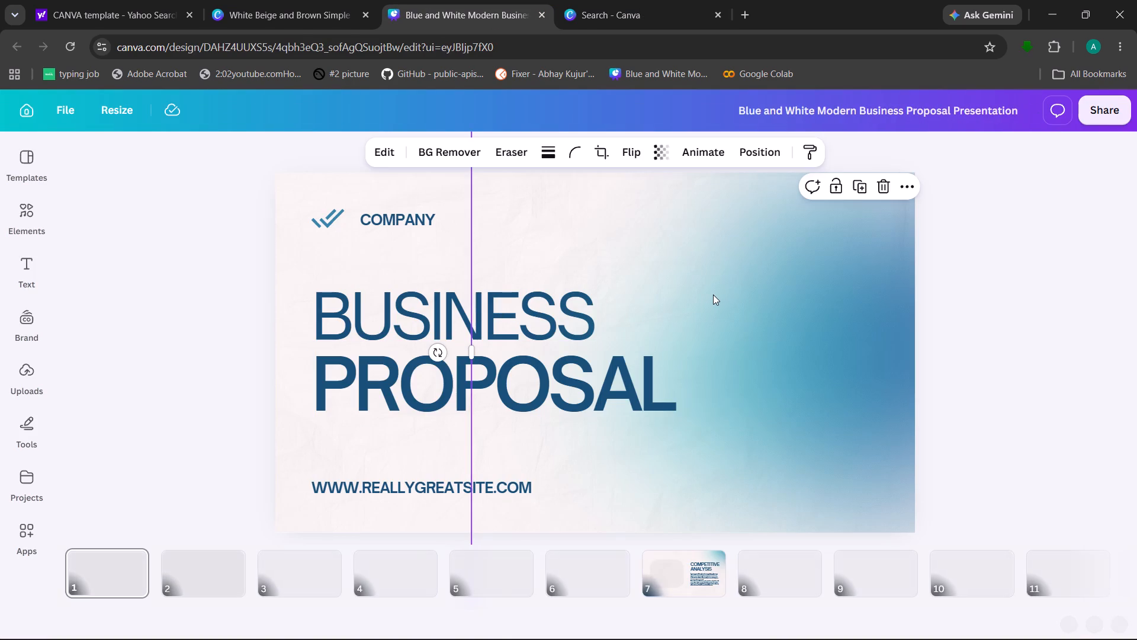
{"action": "left_click", "coordinate": [211, 574]}
{"action": "left_click", "coordinate": [113, 574]}
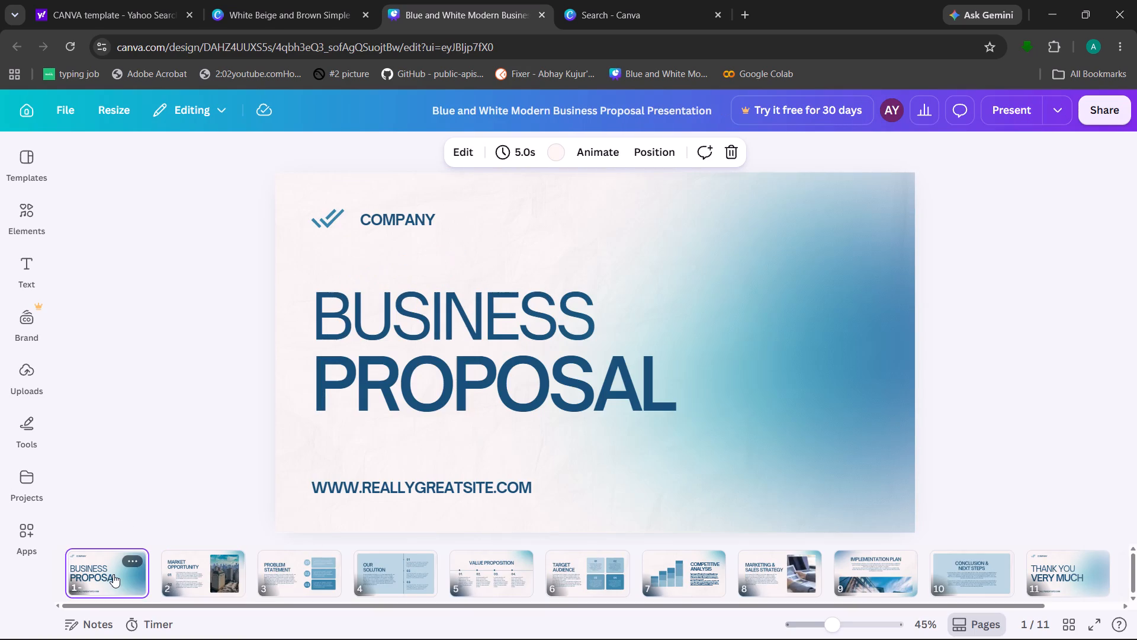
{"action": "left_click", "coordinate": [187, 579]}
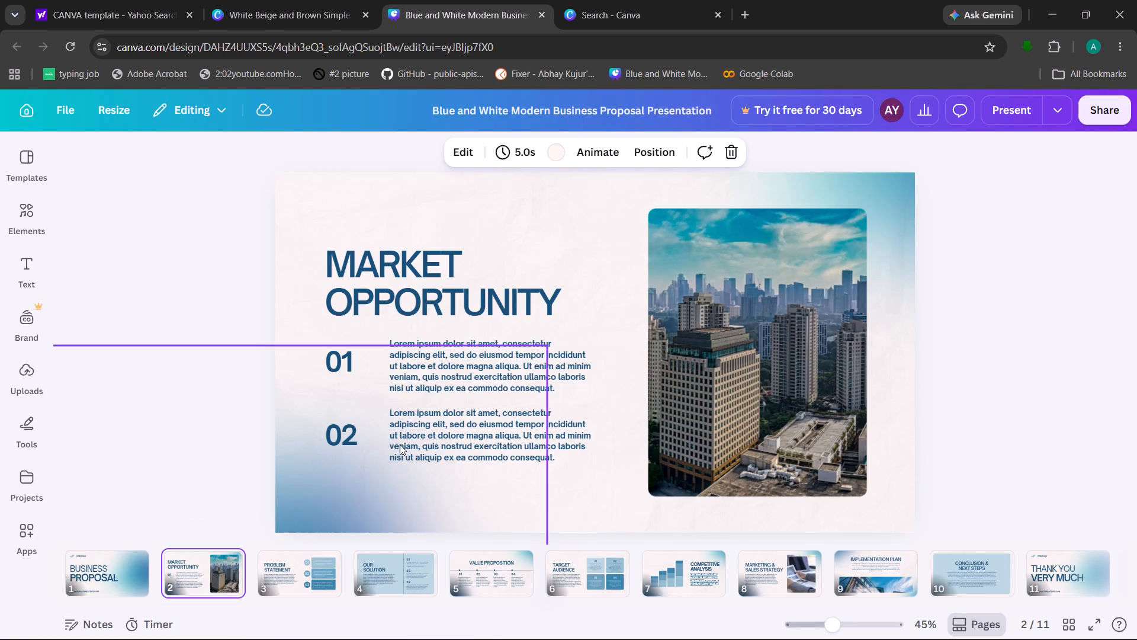
{"action": "left_click", "coordinate": [408, 307]}
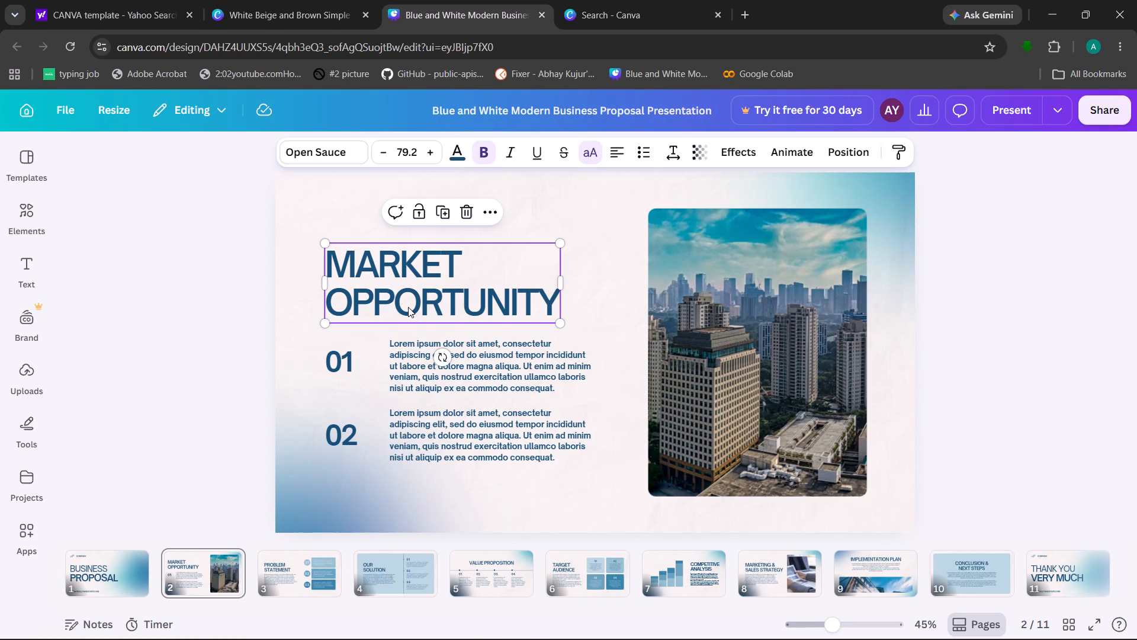
{"action": "left_click", "coordinate": [720, 366]}
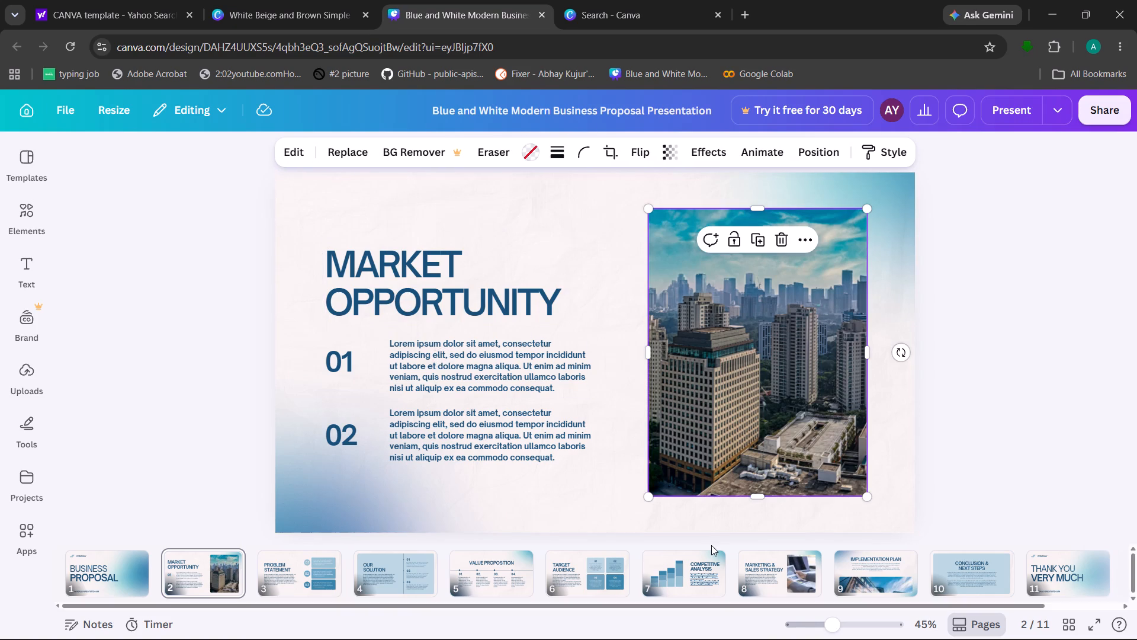
{"action": "left_click", "coordinate": [690, 576]}
{"action": "left_click", "coordinate": [596, 569]}
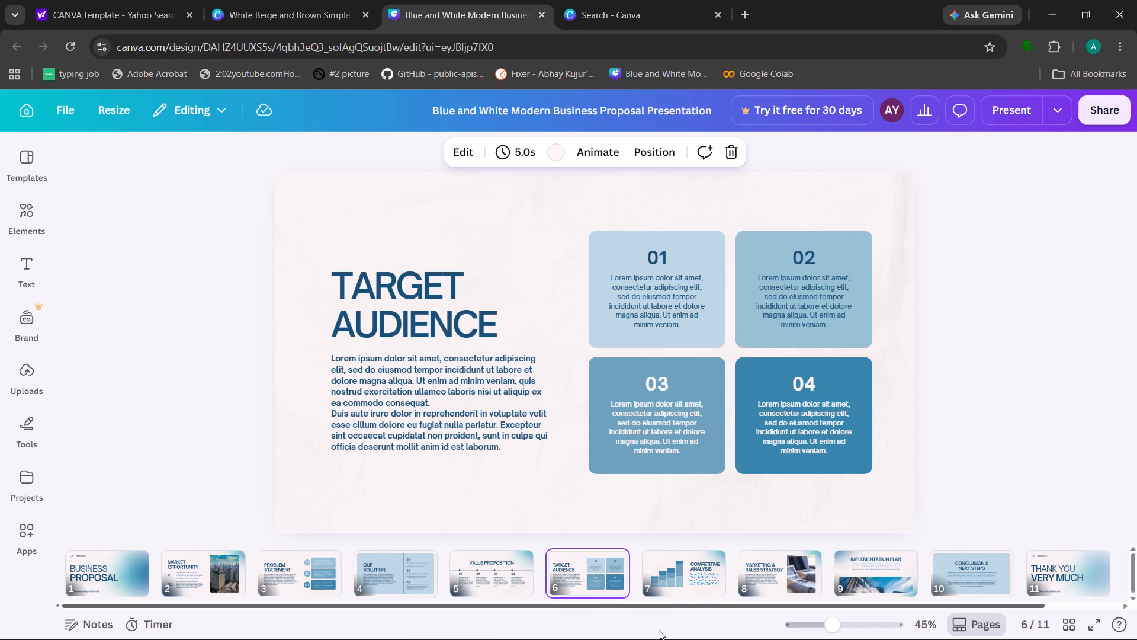
{"action": "left_click", "coordinate": [663, 564]}
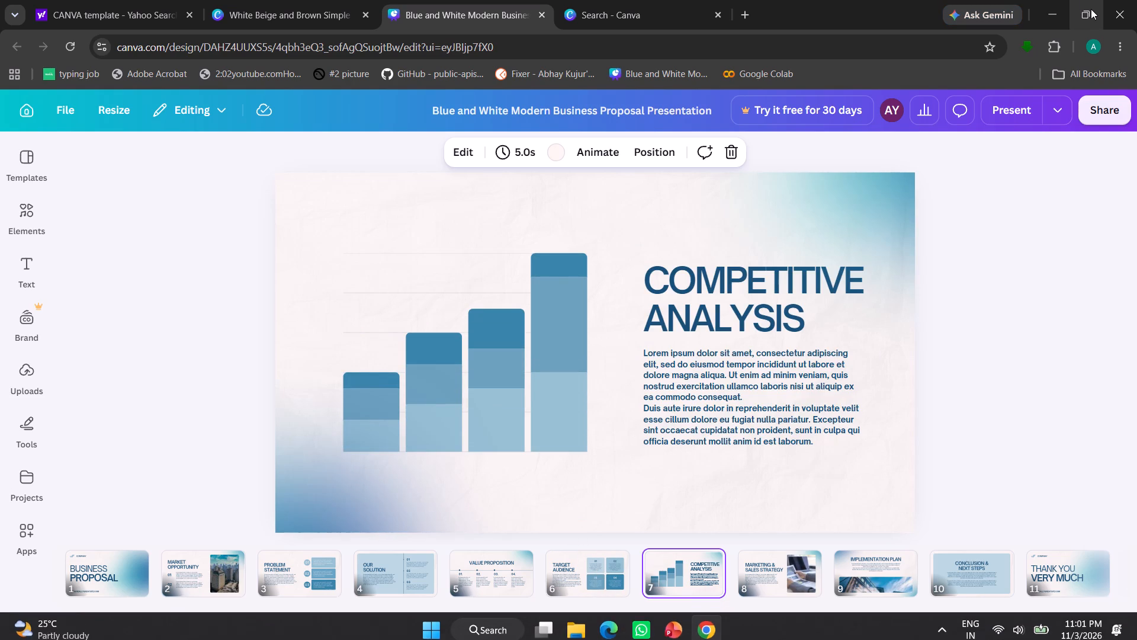
Arrange the Canva editor beside the PowerPoint outline, showing the Business Proposal cover and the outline's Title slide.
{"action": "left_click", "coordinate": [987, 51]}
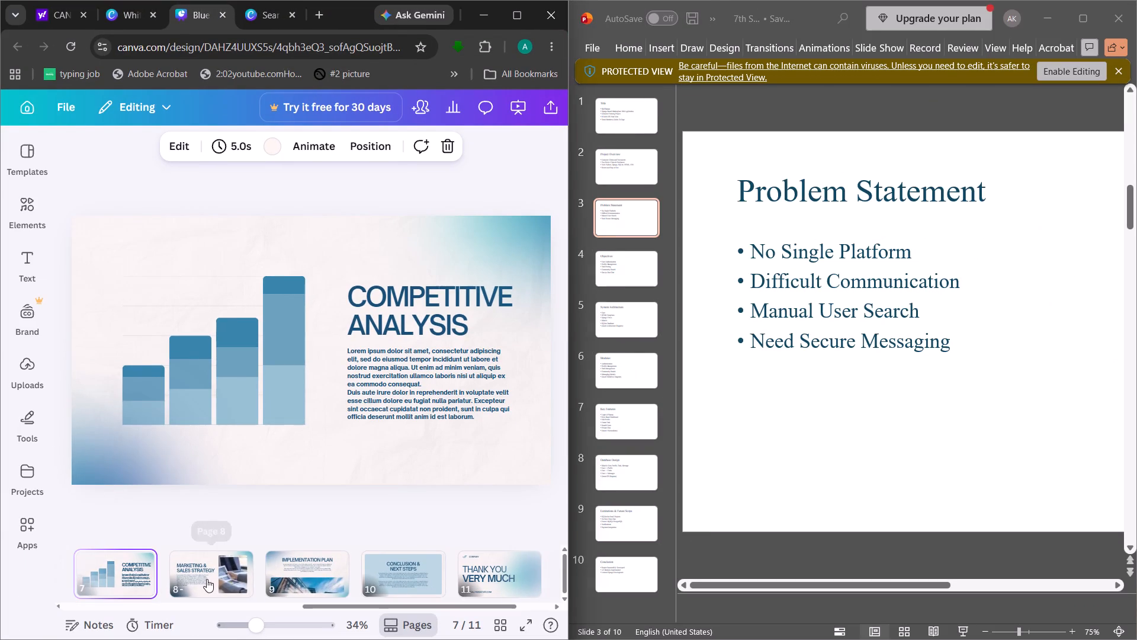
{"action": "scroll", "coordinate": [206, 579], "scroll_direction": "right", "scroll_amount": 6}
{"action": "left_click", "coordinate": [131, 588]}
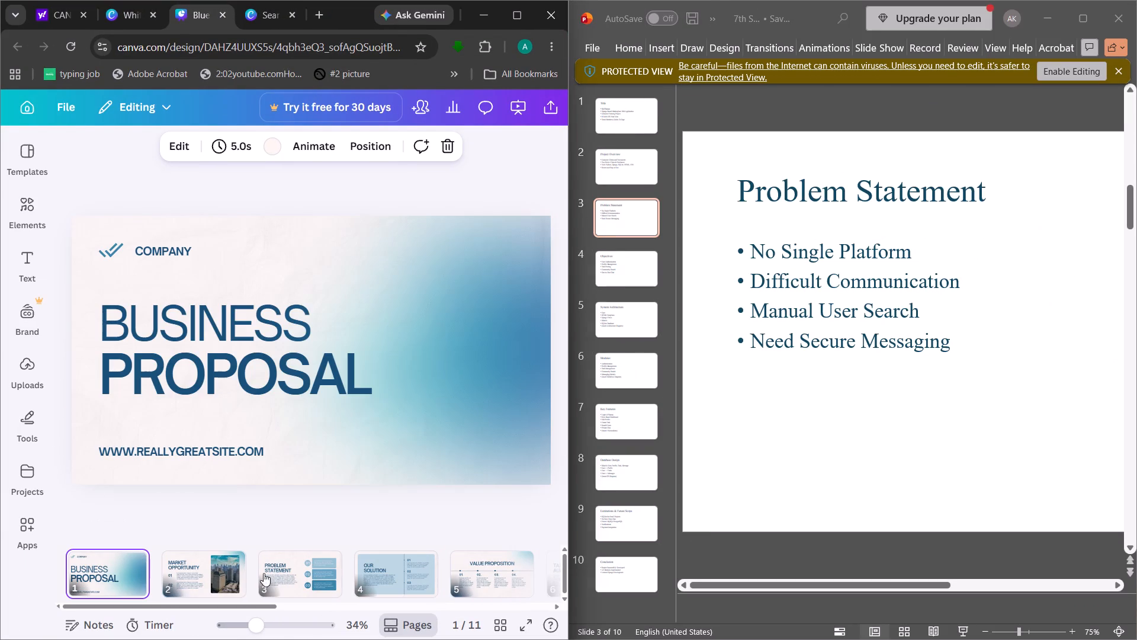
{"action": "scroll", "coordinate": [616, 390], "scroll_direction": "up", "scroll_amount": 5}
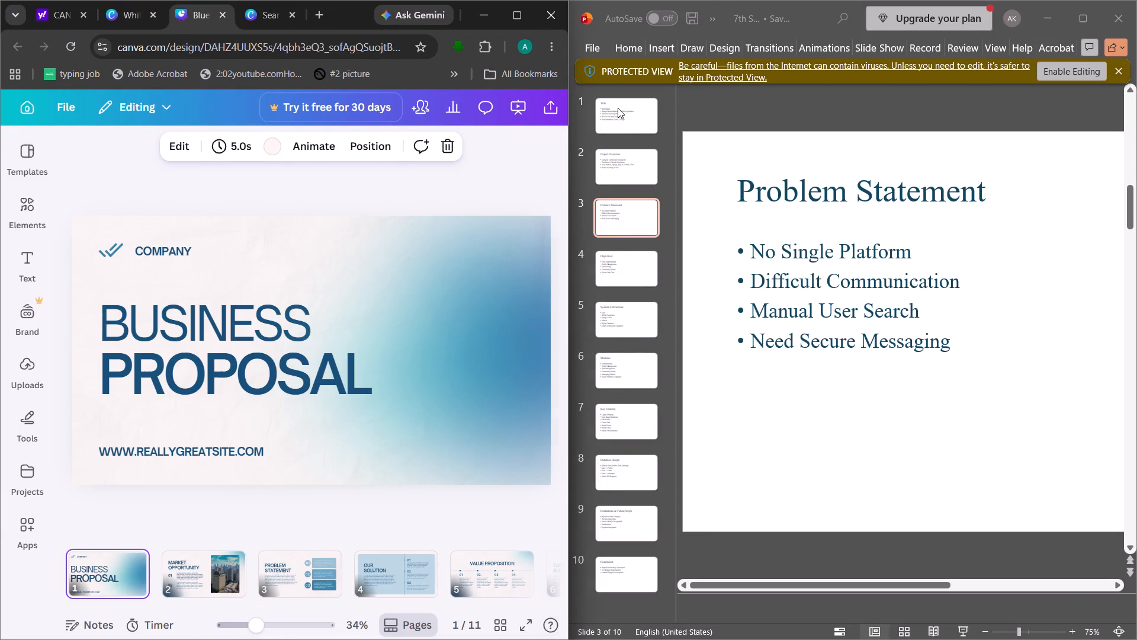
{"action": "left_click", "coordinate": [618, 108]}
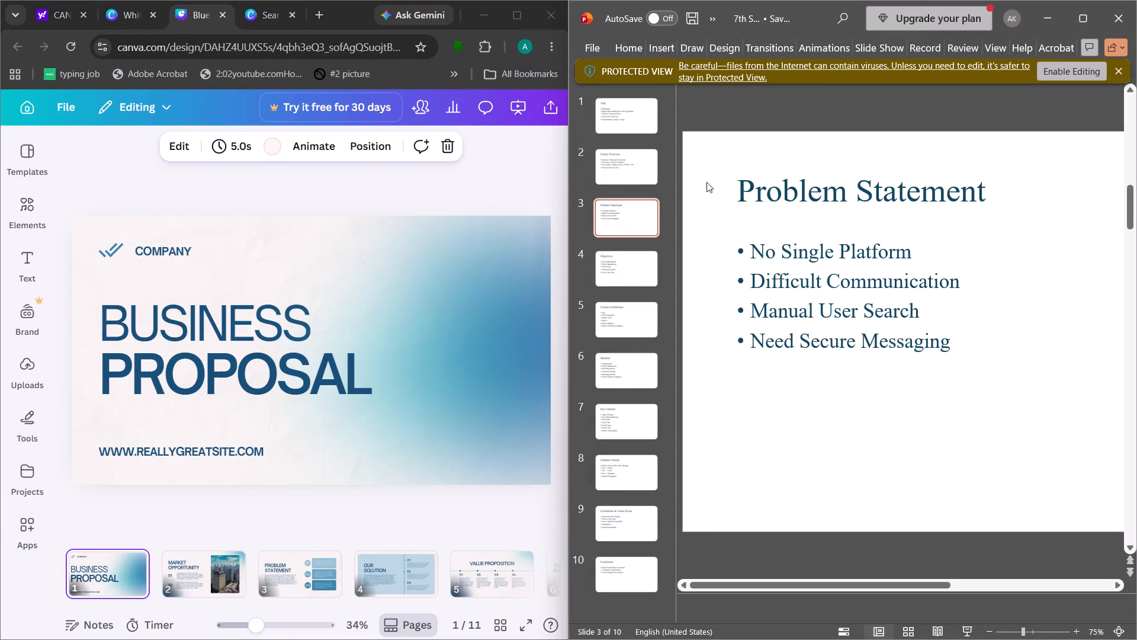
{"action": "left_click", "coordinate": [637, 153]}
{"action": "left_click", "coordinate": [629, 120]}
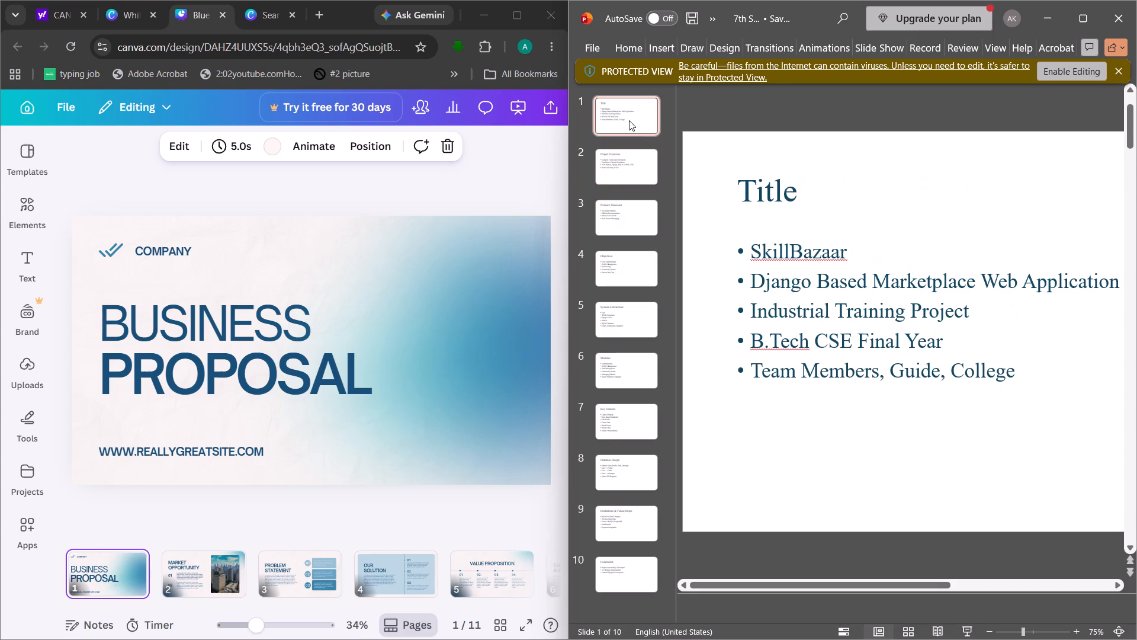
Look over the cover, Market Opportunity, Problem Statement and Our Solution layouts to find one suited to the outline's Title slide content.
{"action": "left_click", "coordinate": [211, 568]}
{"action": "left_click", "coordinate": [112, 579]}
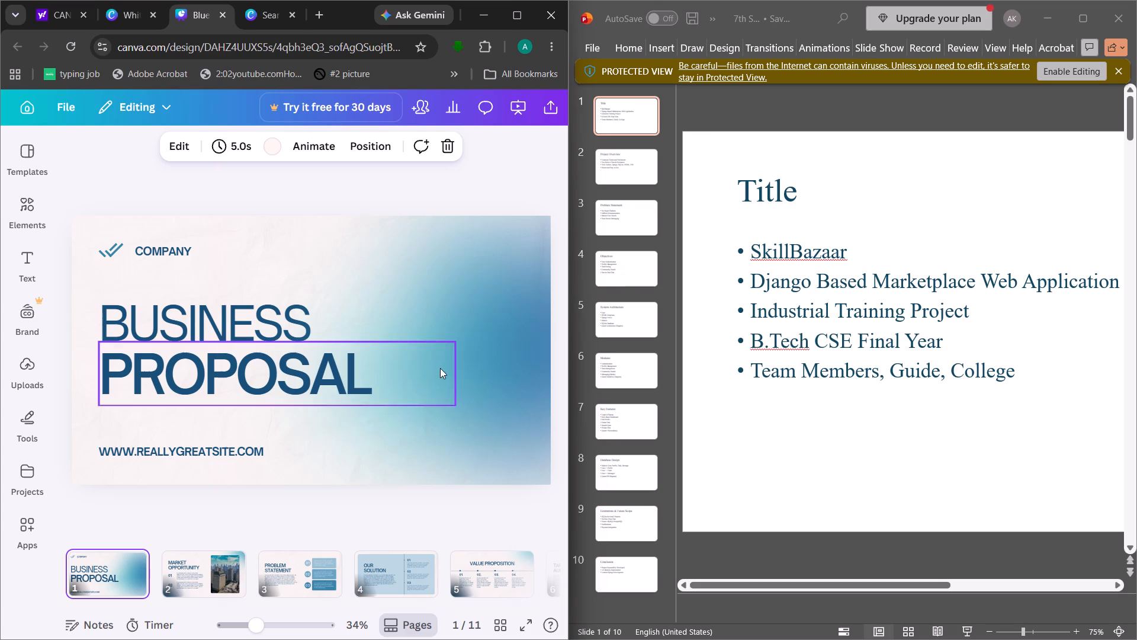
{"action": "scroll", "coordinate": [230, 471], "scroll_direction": "down", "scroll_amount": 1}
{"action": "left_click", "coordinate": [447, 430]}
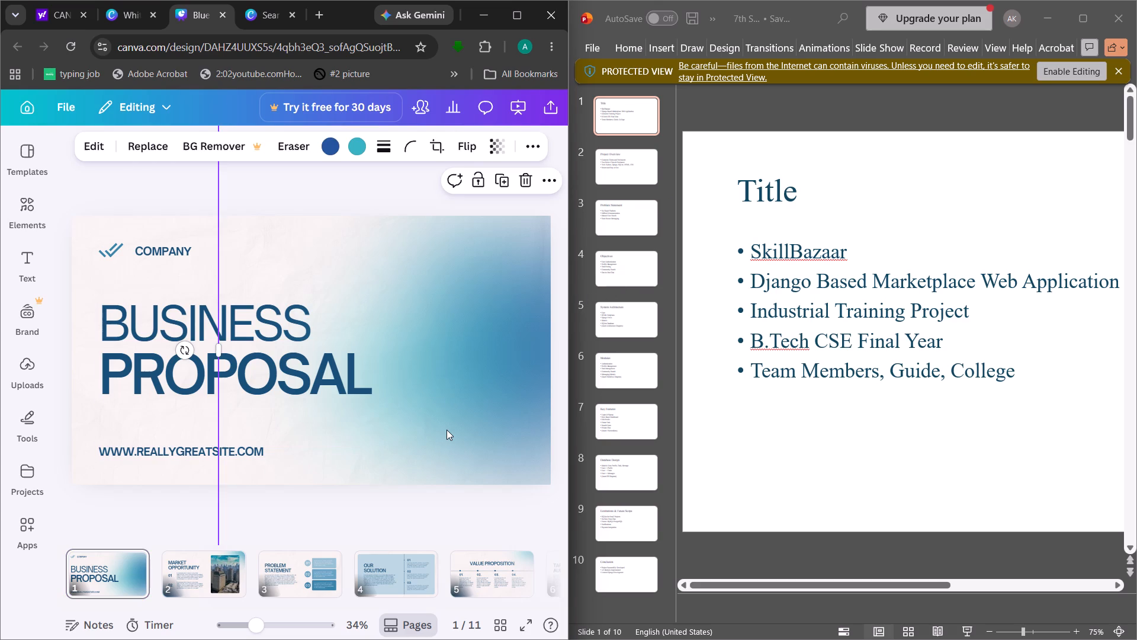
{"action": "left_click", "coordinate": [431, 399]}
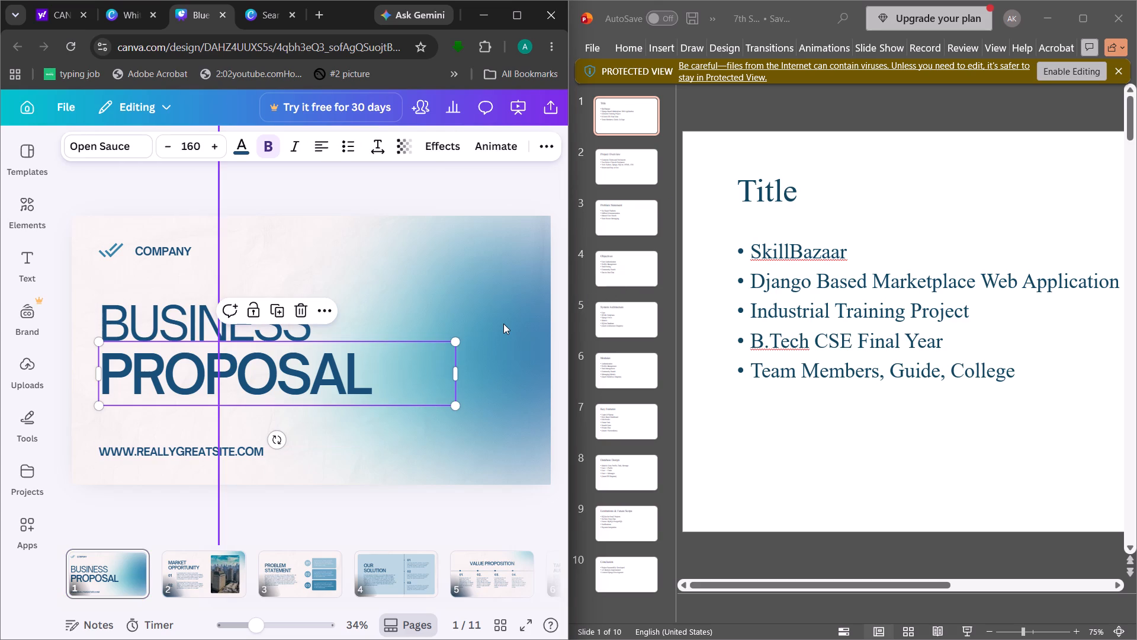
{"action": "left_click", "coordinate": [503, 324]}
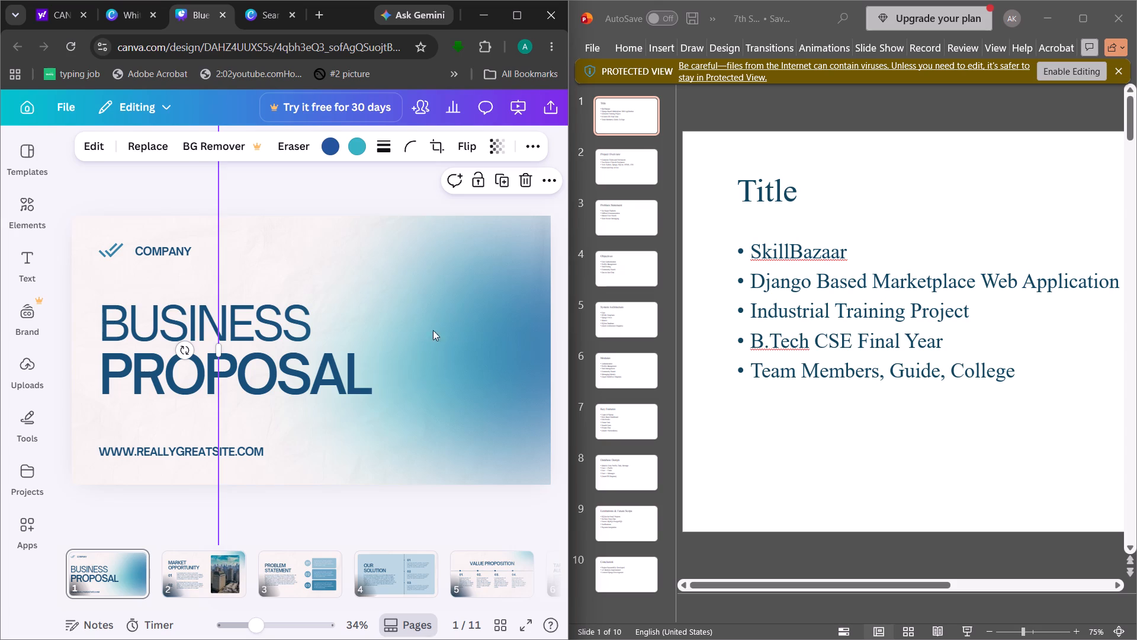
{"action": "left_click", "coordinate": [299, 579]}
{"action": "left_click", "coordinate": [221, 577]}
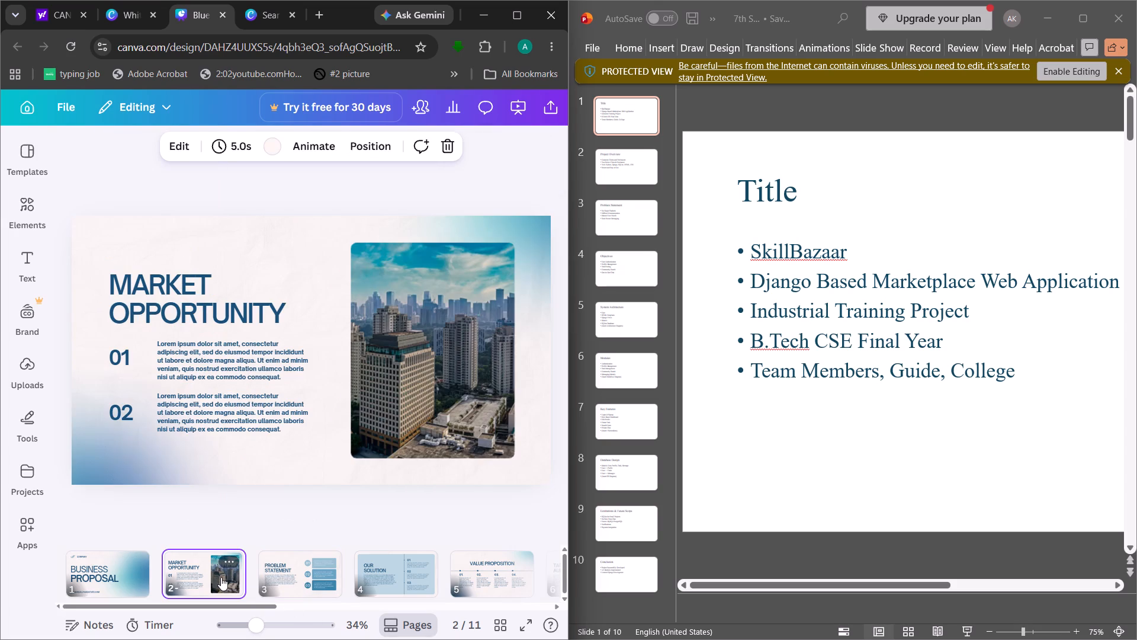
{"action": "left_click", "coordinate": [123, 580]}
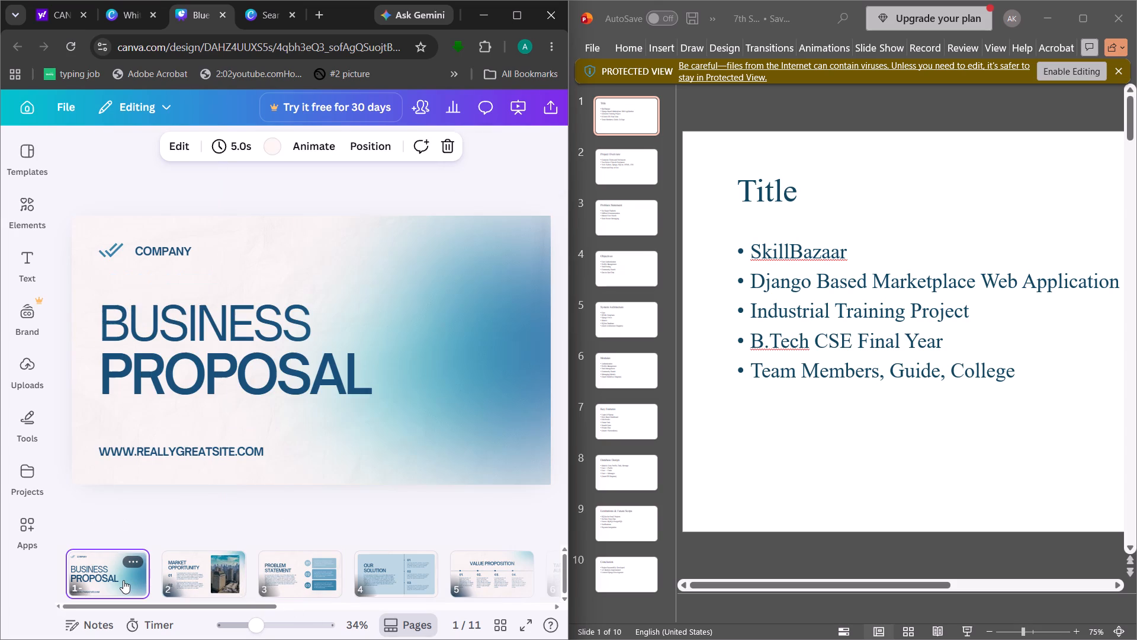
{"action": "left_click", "coordinate": [450, 427]}
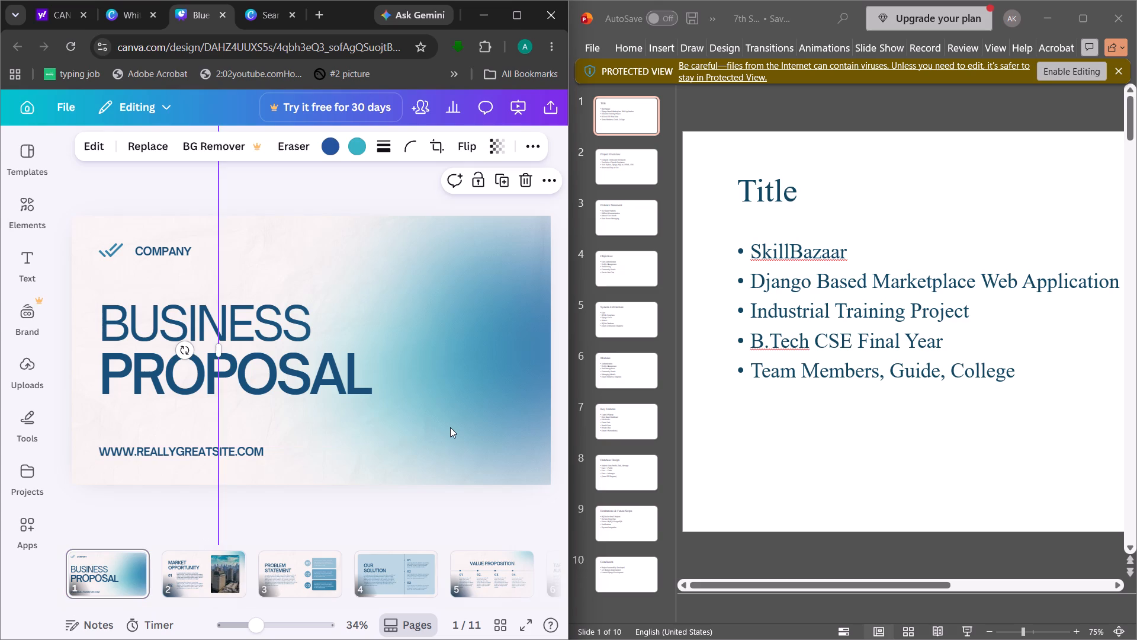
{"action": "left_click", "coordinate": [475, 423]}
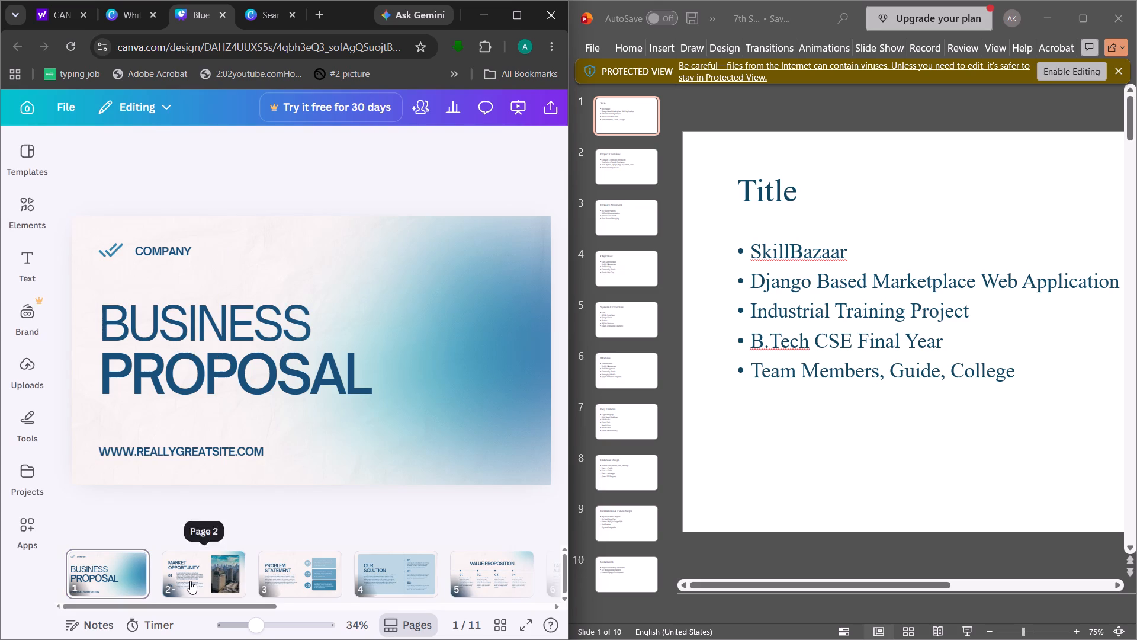
{"action": "left_click", "coordinate": [190, 581]}
{"action": "left_click", "coordinate": [132, 580]}
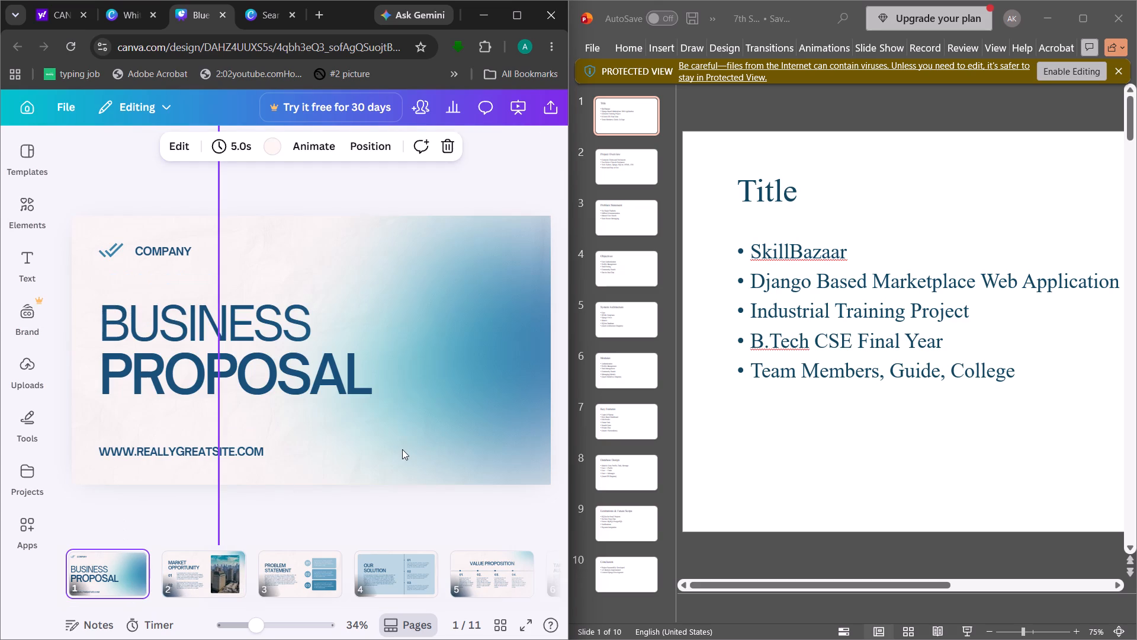
{"action": "left_click", "coordinate": [402, 449]}
{"action": "left_click", "coordinate": [396, 581]}
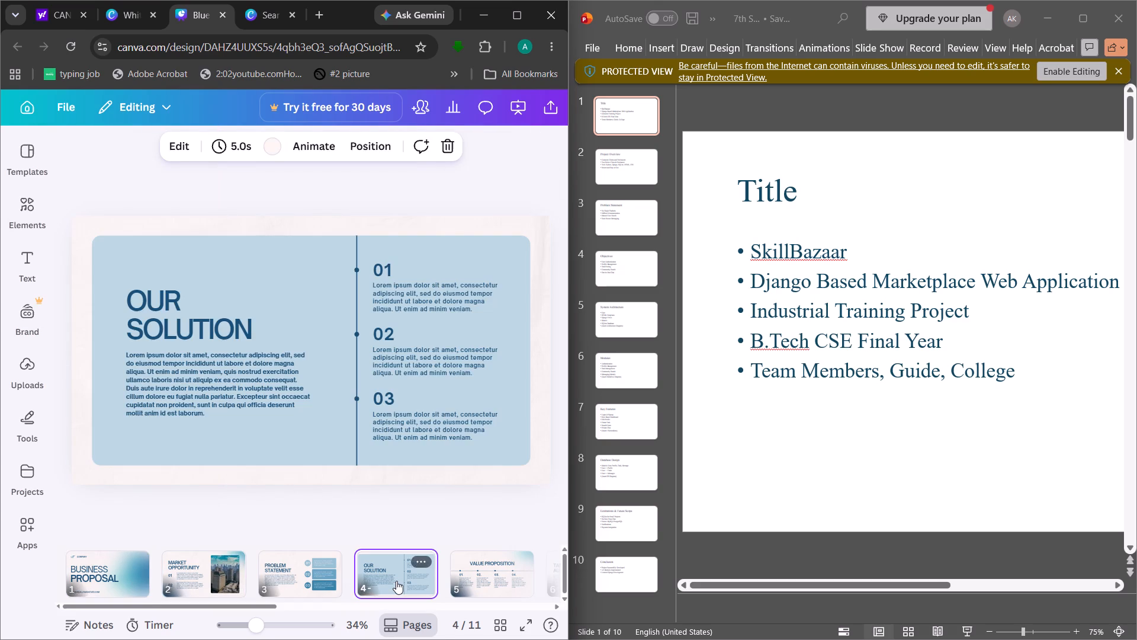
{"action": "left_click", "coordinate": [309, 587]}
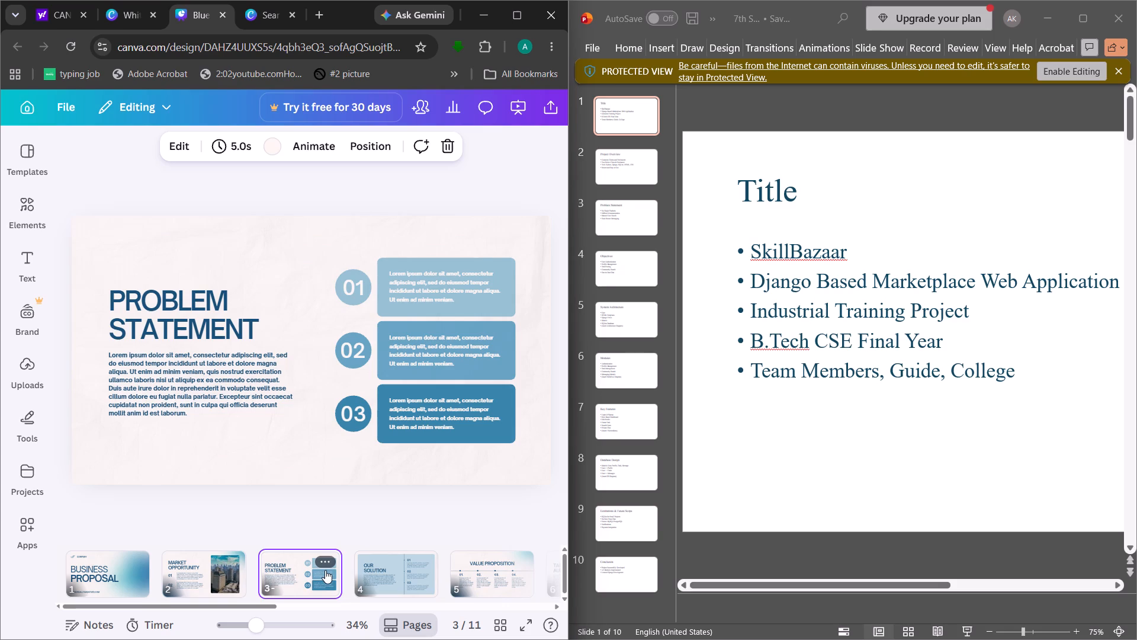
{"action": "left_click", "coordinate": [381, 572]}
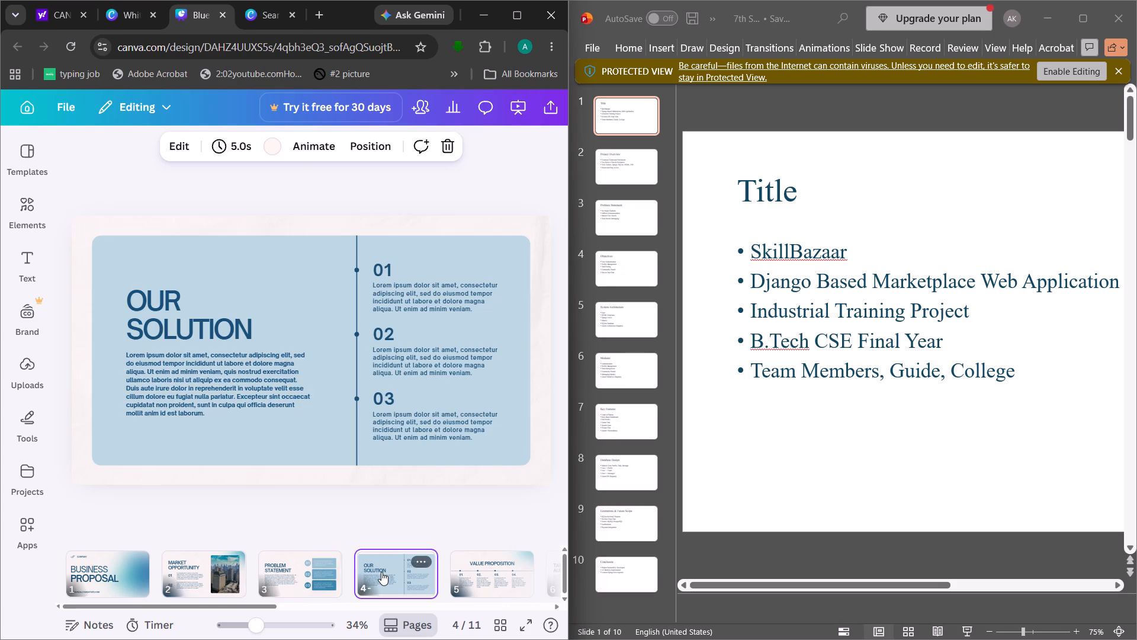
{"action": "left_click", "coordinate": [212, 576]}
{"action": "left_click", "coordinate": [97, 578]}
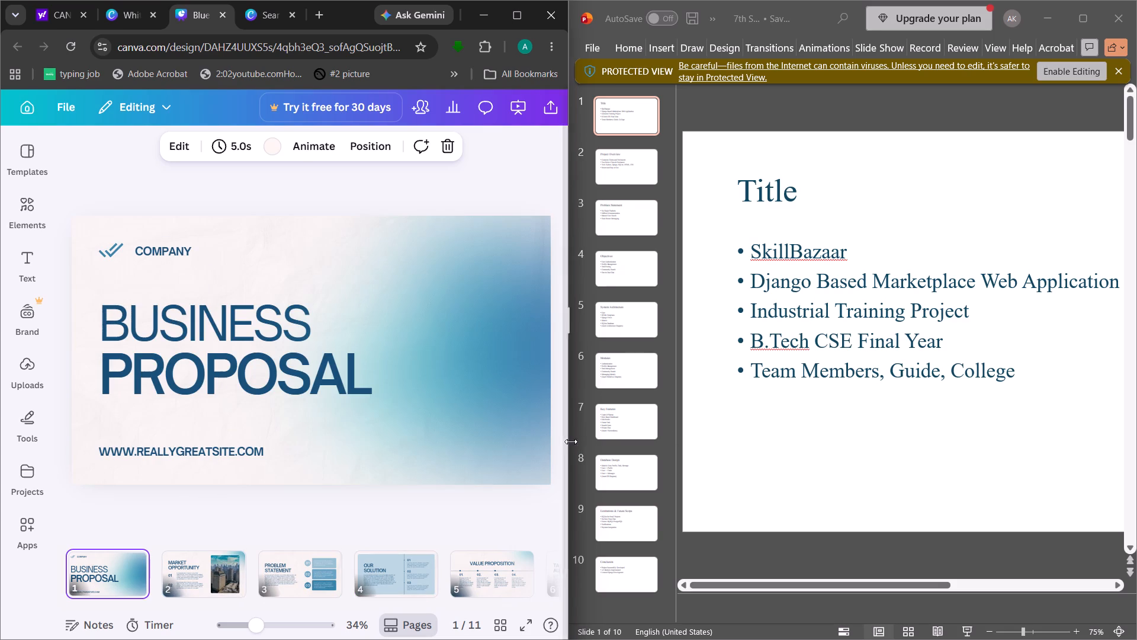
Give the PowerPoint window more width and narrow the Canva editor beside it.
{"action": "left_click_drag", "start_coordinate": [569, 443], "coordinate": [535, 446]}
{"action": "scroll", "coordinate": [843, 316], "scroll_direction": "up", "scroll_amount": 5}
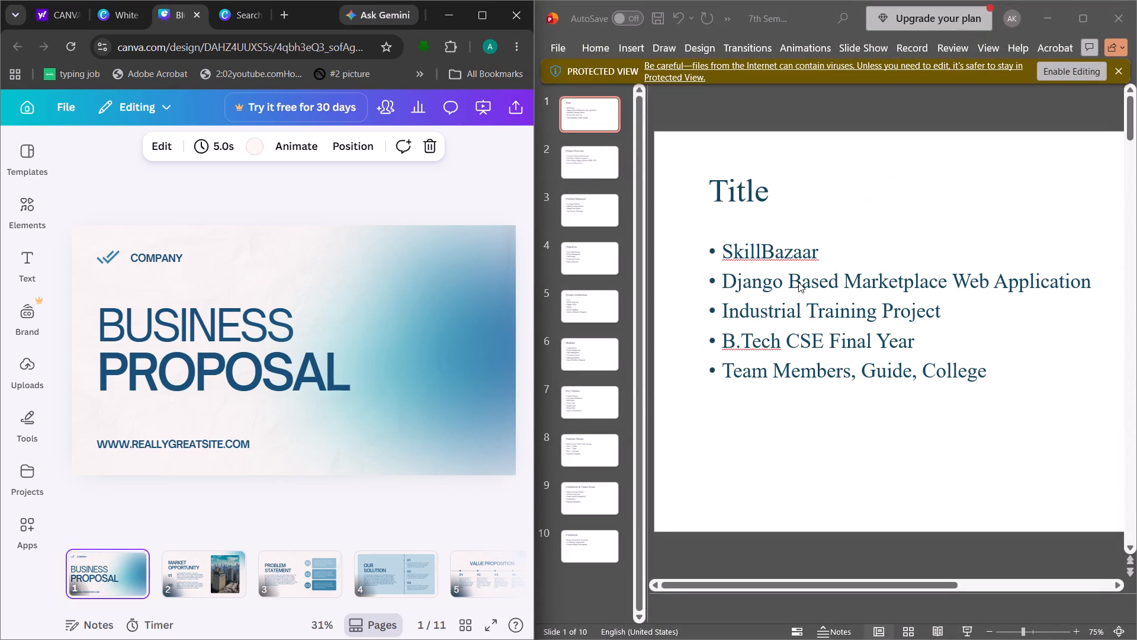
Replace the Market Opportunity heading on page 2 with "title".
{"action": "left_click", "coordinate": [206, 344]}
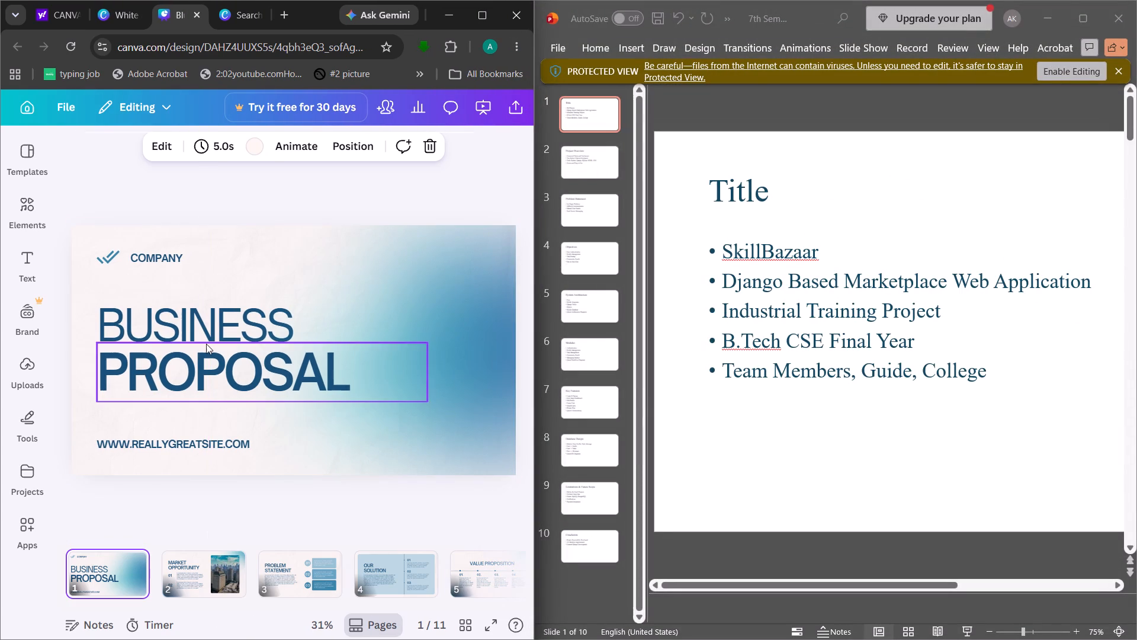
{"action": "left_click", "coordinate": [174, 329]}
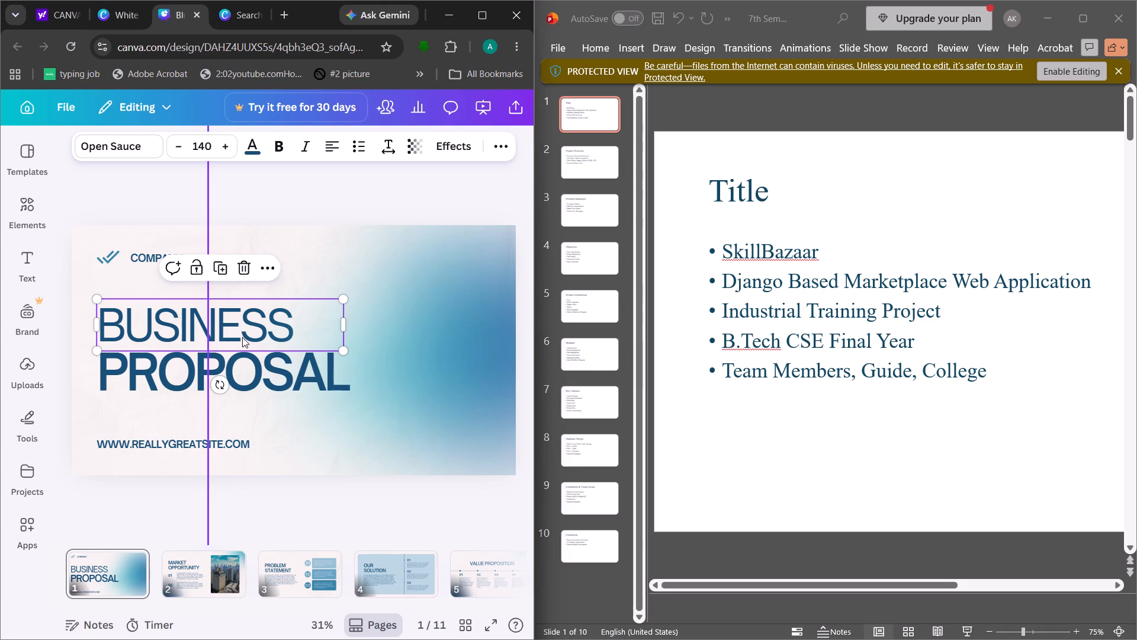
{"action": "left_click", "coordinate": [190, 566]}
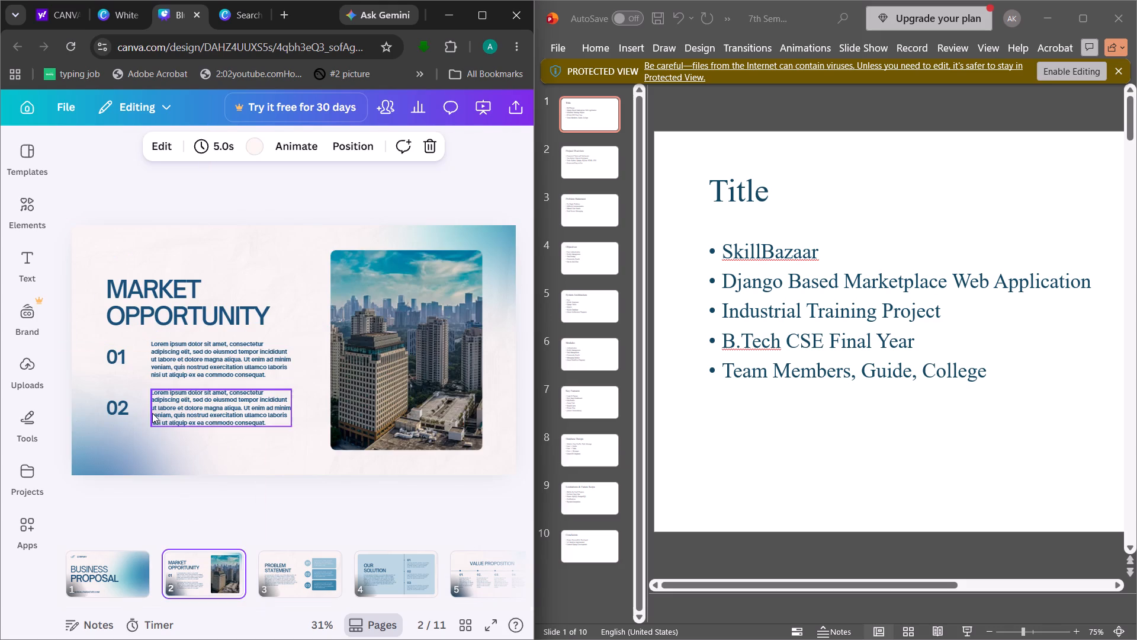
{"action": "left_click", "coordinate": [160, 297]}
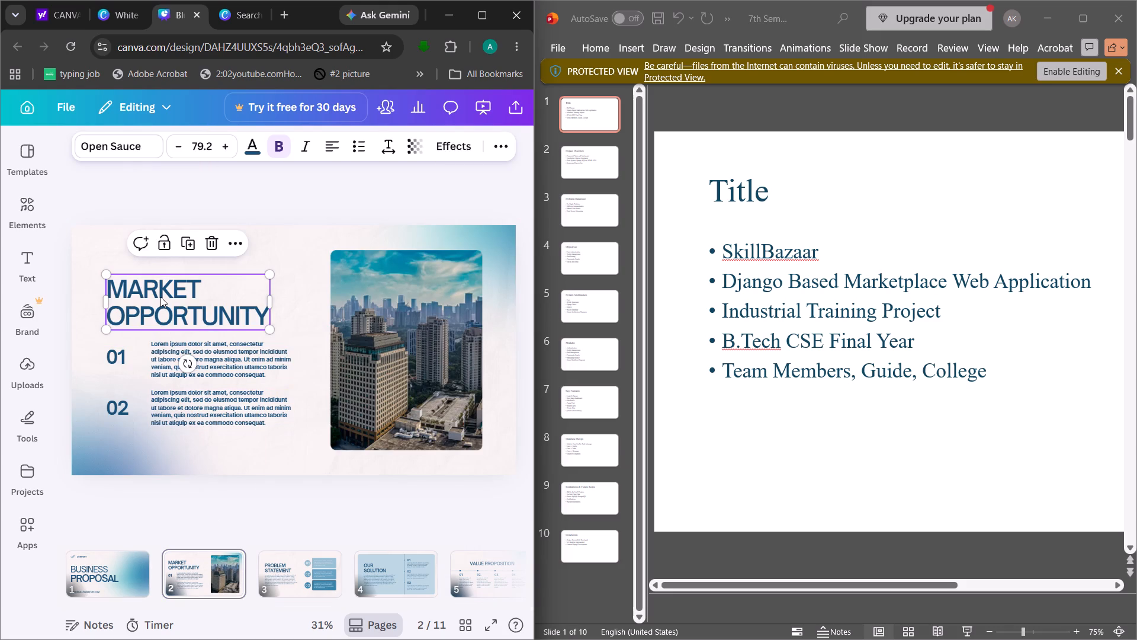
{"action": "left_click", "coordinate": [176, 316]}
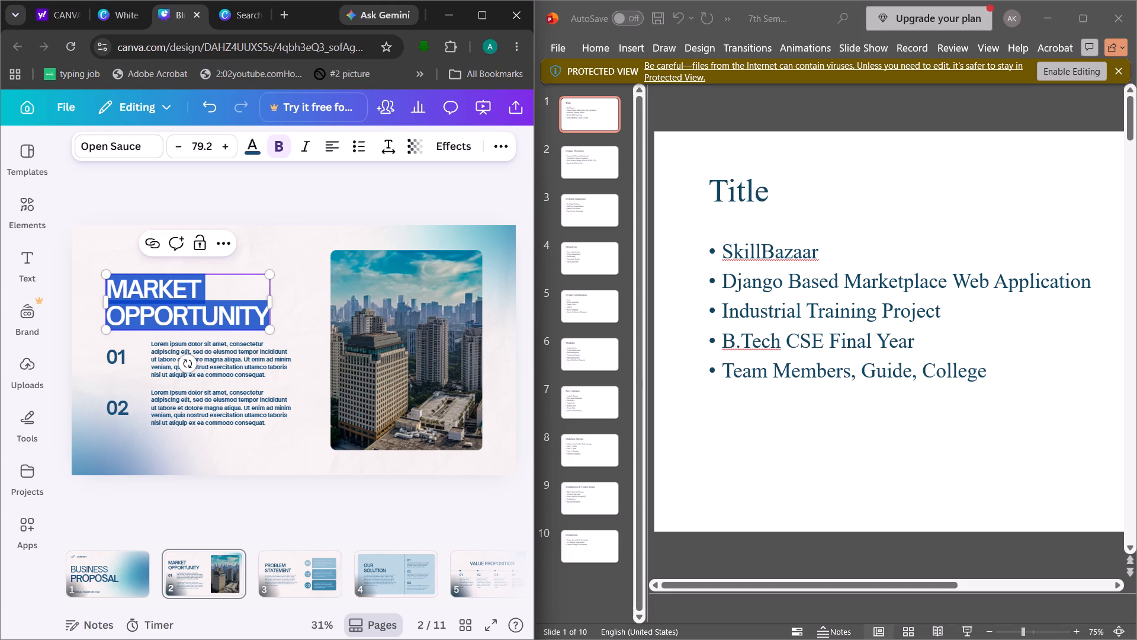
{"action": "key", "text": "BackSpace"}
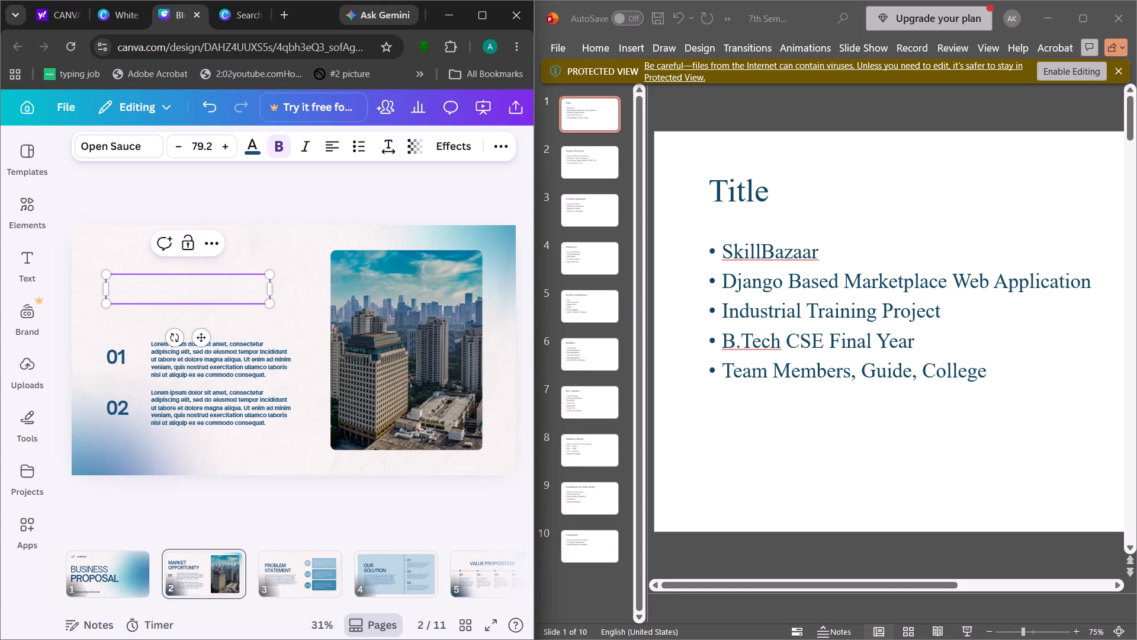
{"action": "type", "text": "ti"}
{"action": "type", "text": "tle"}
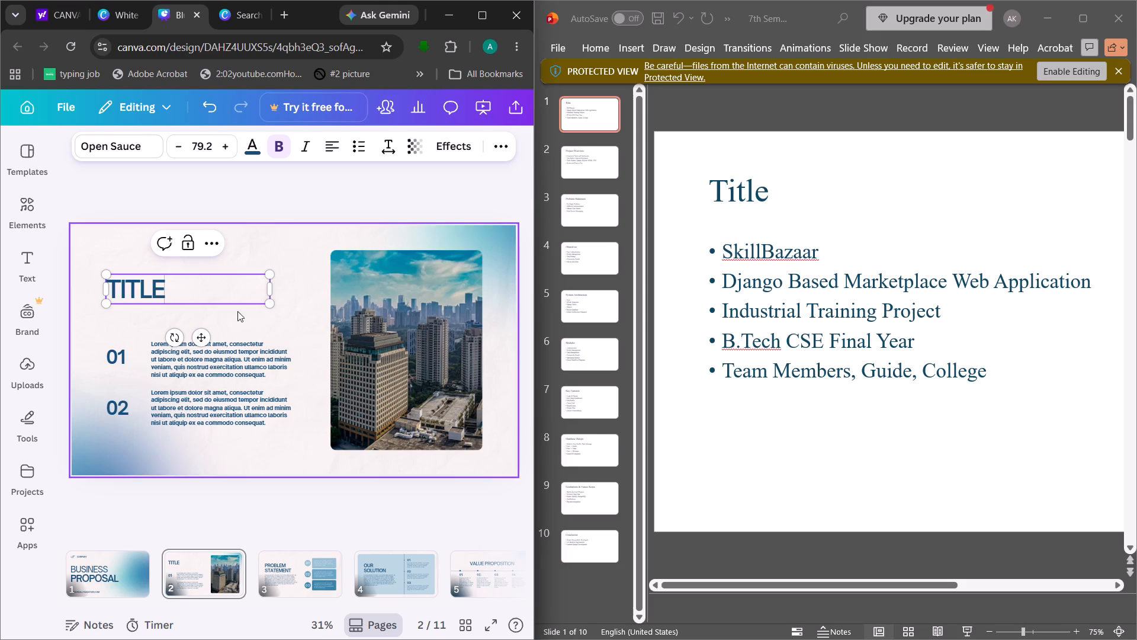
Widen page 2's heading box almost to the photo and move it up to the left margin, level with the photo's top edge.
{"action": "left_click_drag", "start_coordinate": [270, 290], "coordinate": [294, 290]}
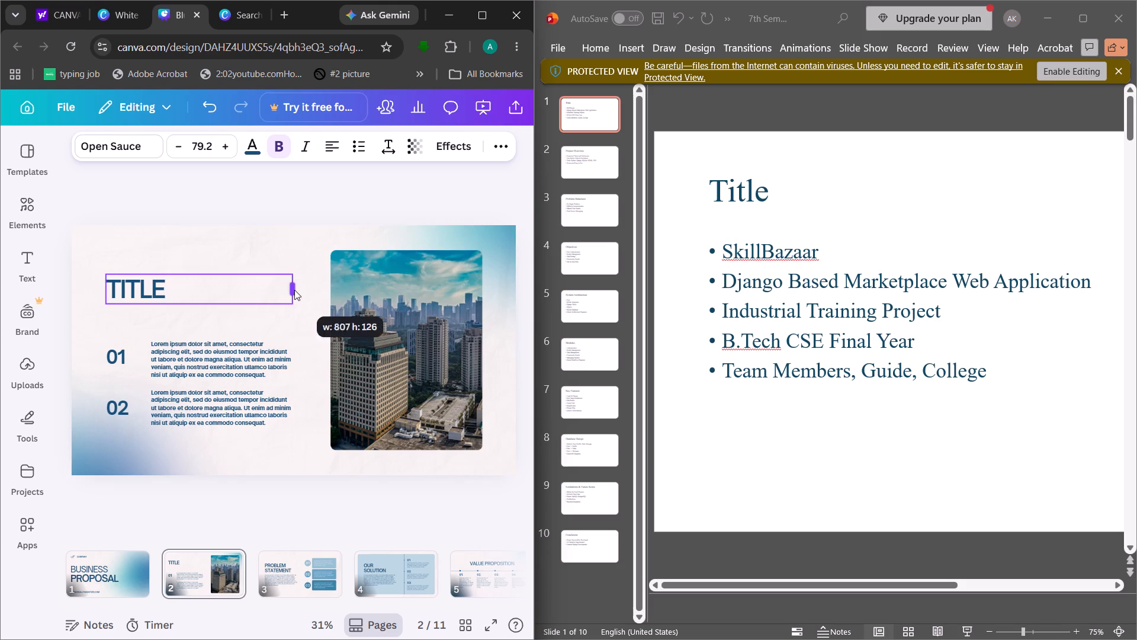
{"action": "left_click_drag", "start_coordinate": [294, 290], "coordinate": [309, 290]}
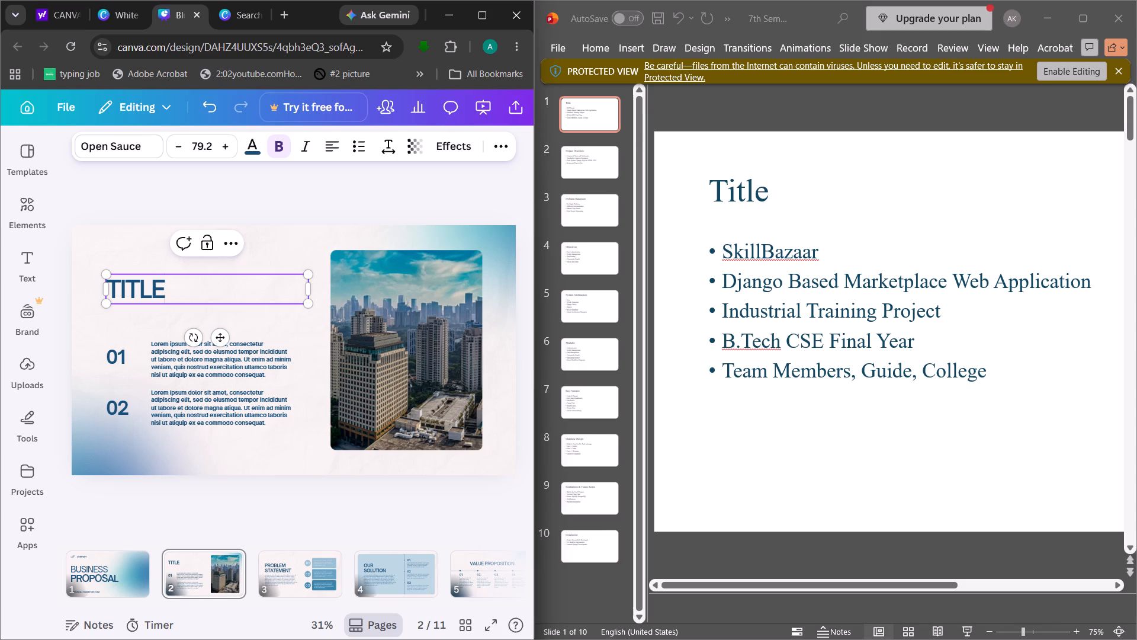
{"action": "left_click", "coordinate": [216, 286]}
{"action": "left_click_drag", "start_coordinate": [220, 337], "coordinate": [231, 310]}
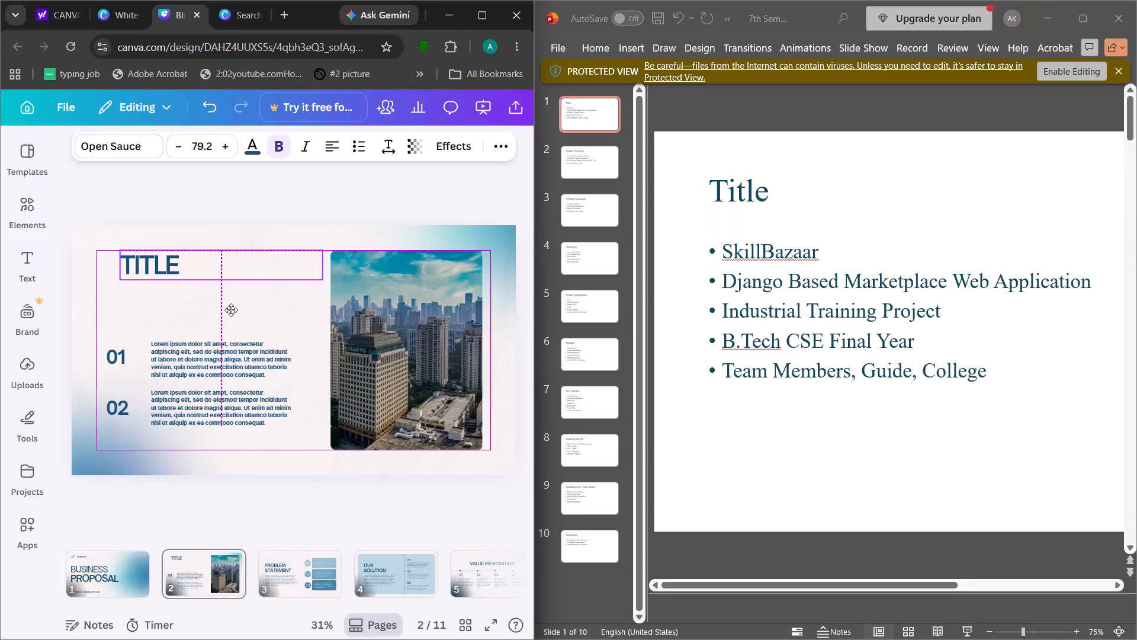
{"action": "left_click_drag", "start_coordinate": [231, 310], "coordinate": [218, 313]}
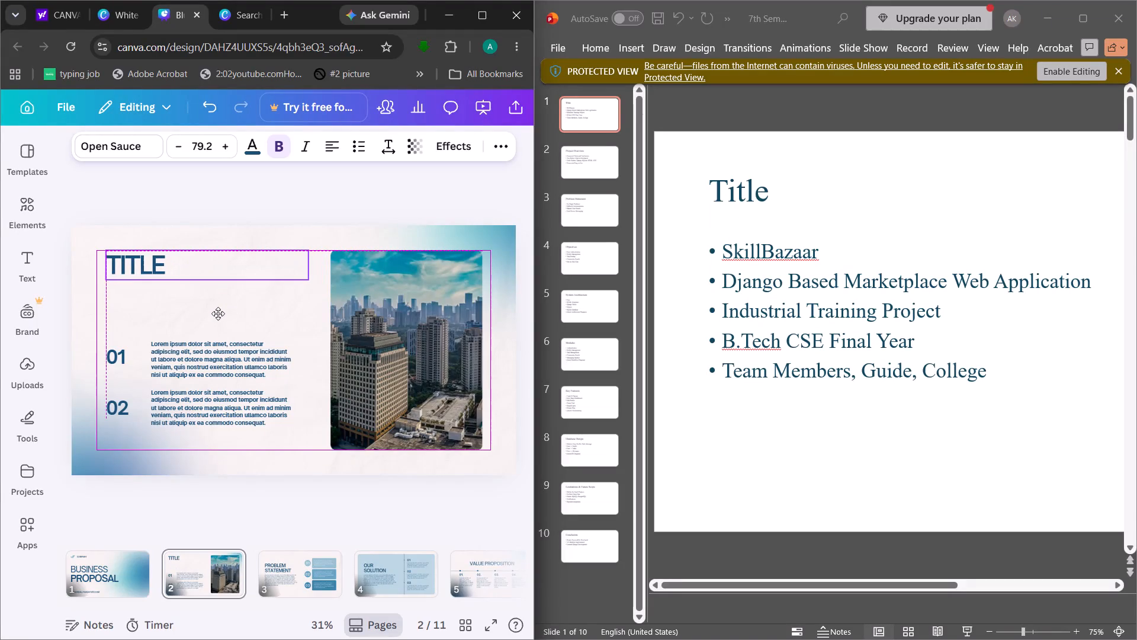
{"action": "left_click_drag", "start_coordinate": [218, 313], "coordinate": [213, 313]}
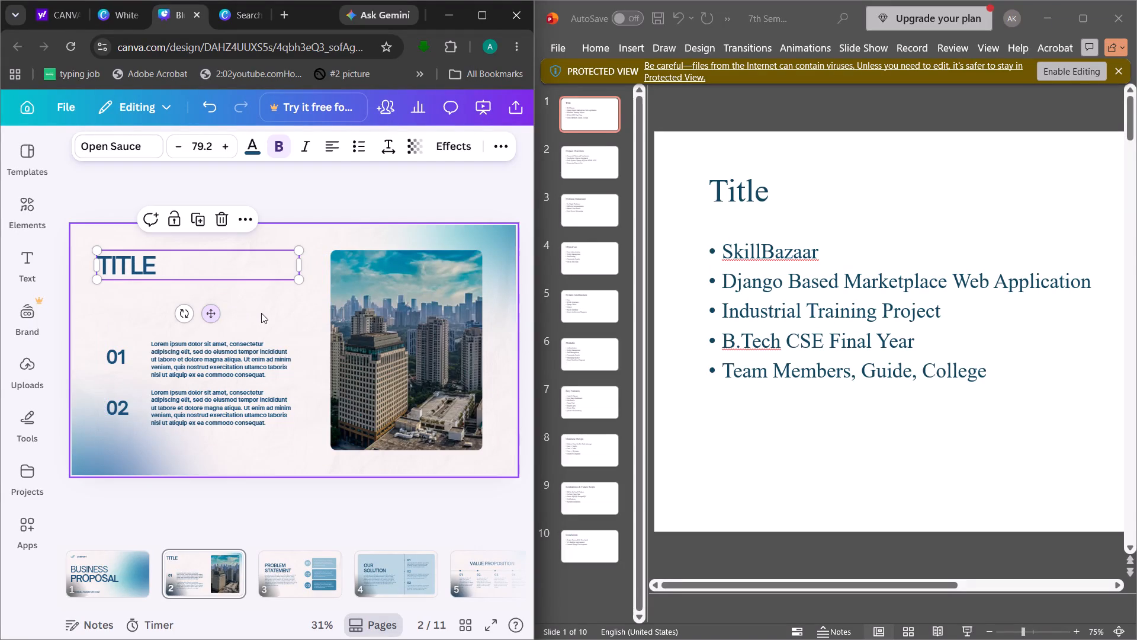
{"action": "left_click", "coordinate": [261, 313]}
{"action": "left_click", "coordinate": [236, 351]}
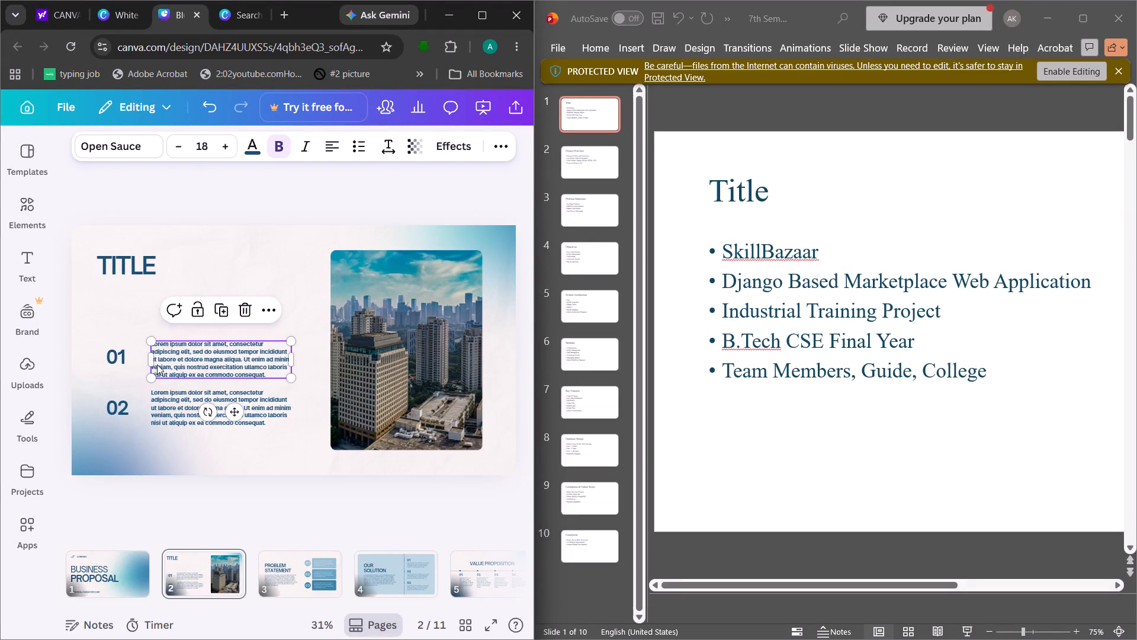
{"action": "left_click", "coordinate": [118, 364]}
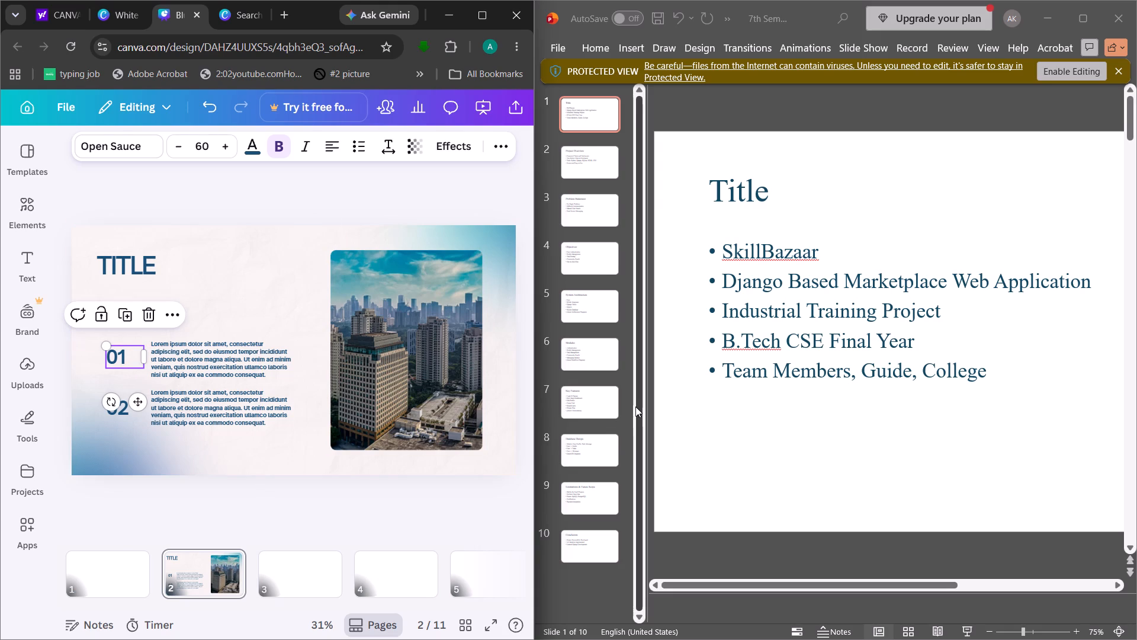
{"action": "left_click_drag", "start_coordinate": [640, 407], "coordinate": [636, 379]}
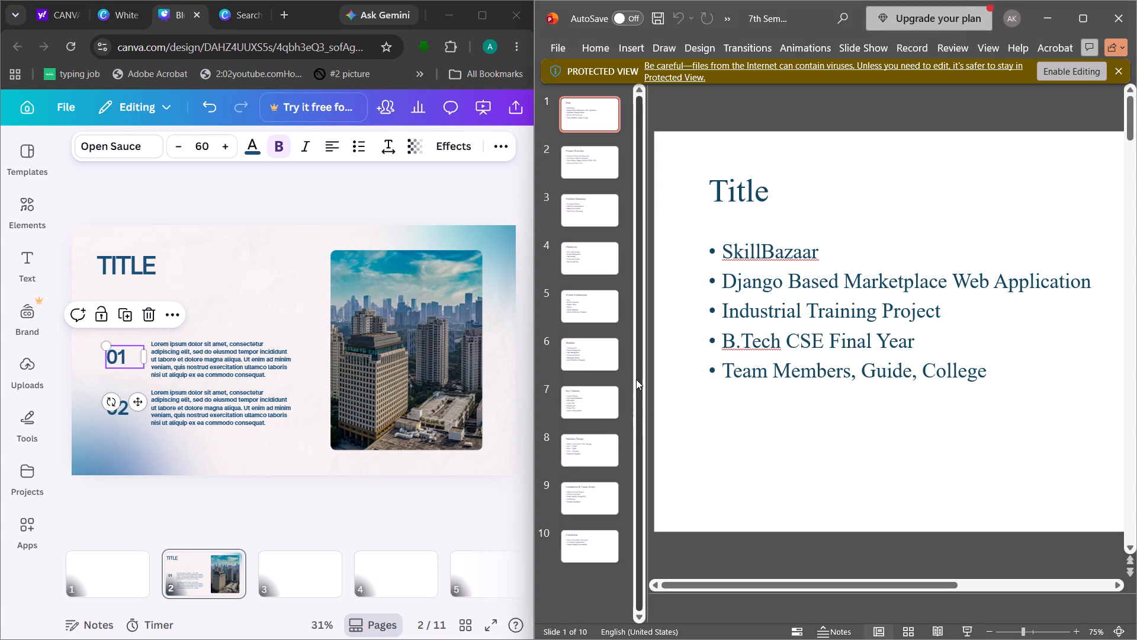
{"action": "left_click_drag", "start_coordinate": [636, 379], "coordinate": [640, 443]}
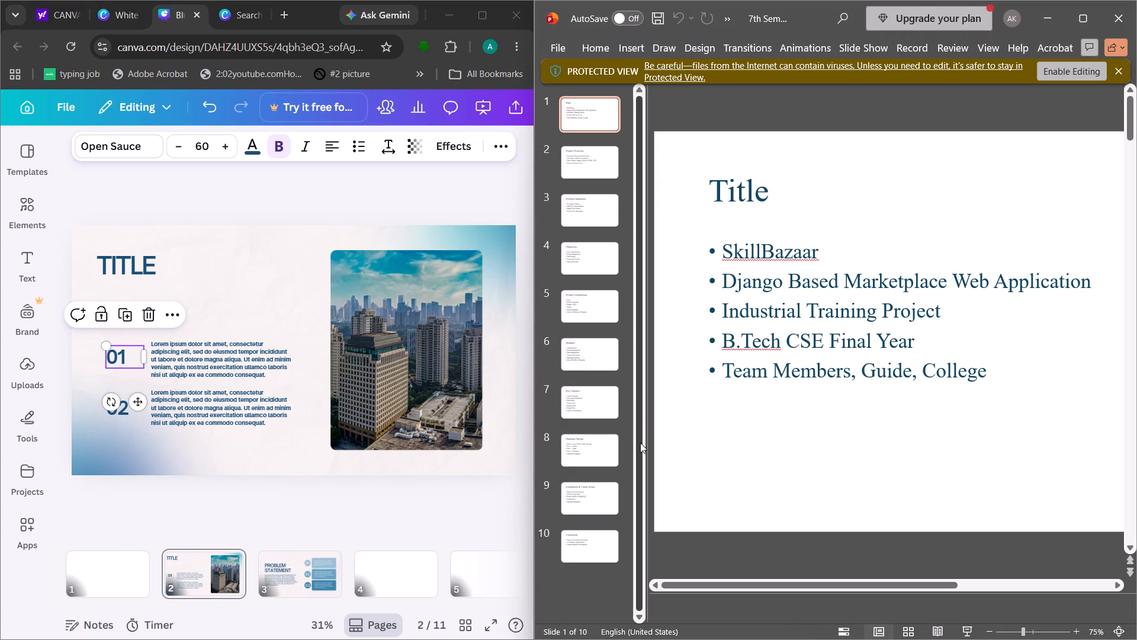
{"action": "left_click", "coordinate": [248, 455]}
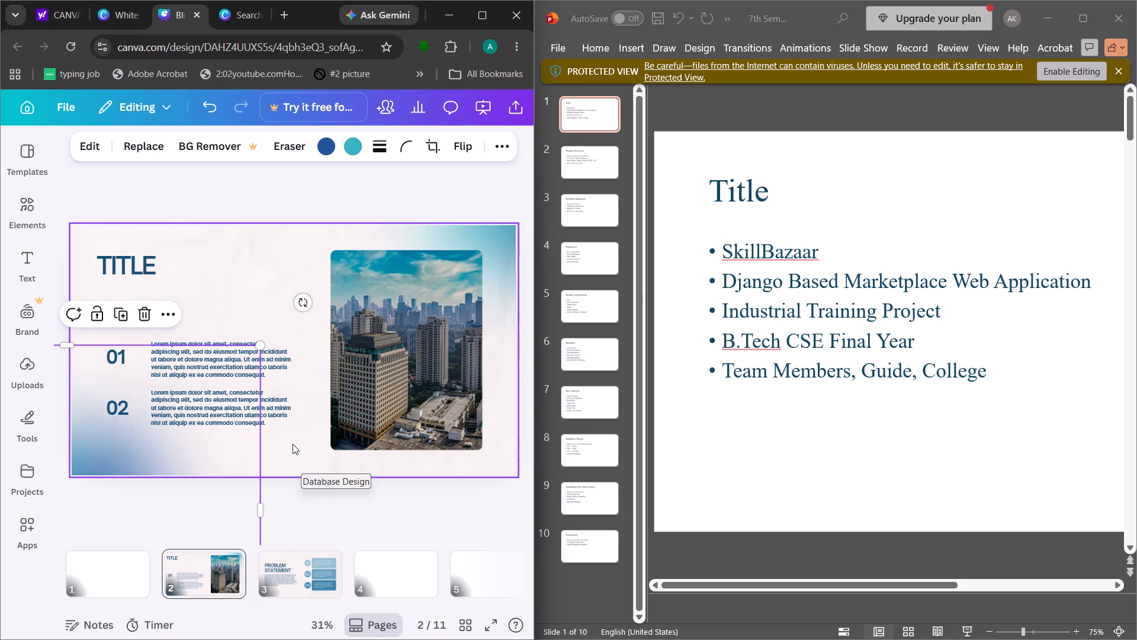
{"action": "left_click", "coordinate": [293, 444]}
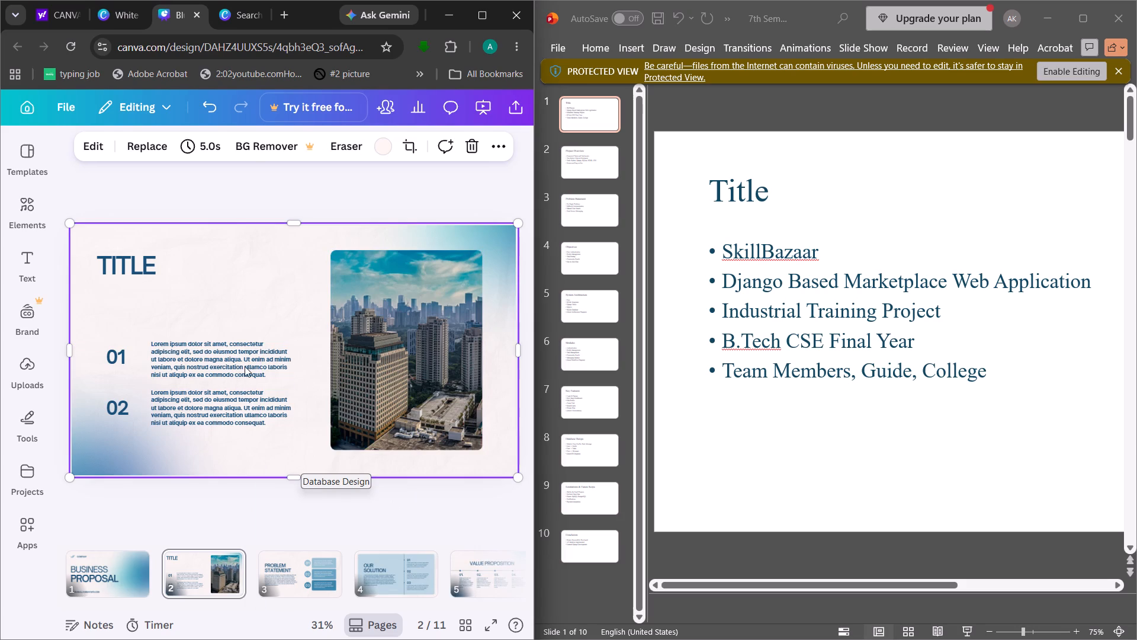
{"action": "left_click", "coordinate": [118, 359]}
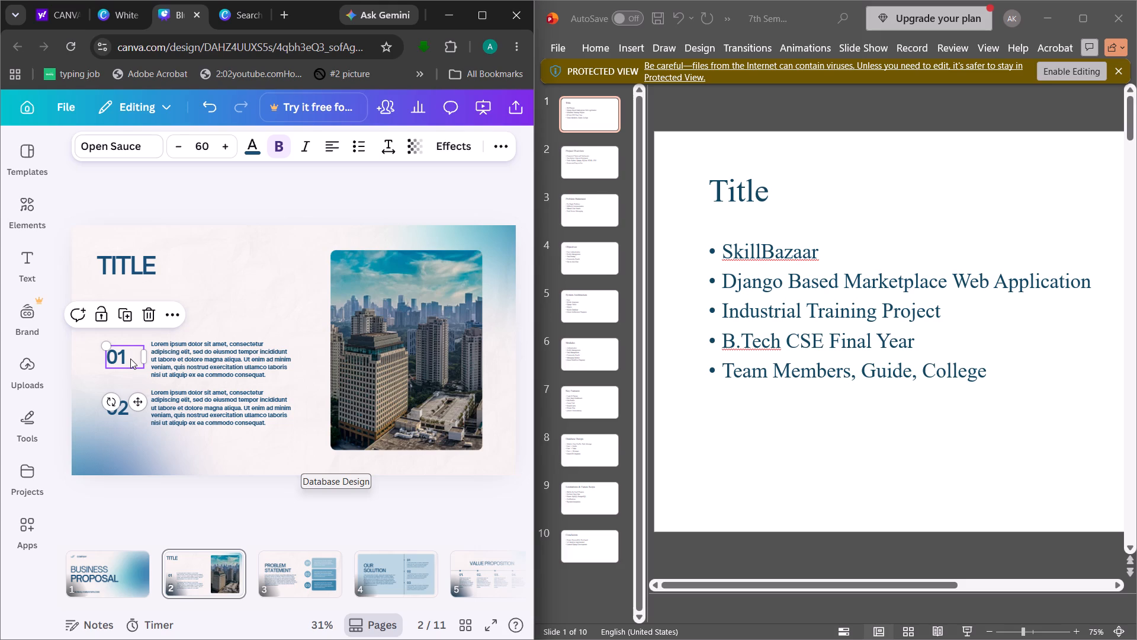
With the outline's Project Overview slide open for reference, move page 3's Problem Statement heading up, clear of the paragraph and slightly above card 01's top.
{"action": "left_click", "coordinate": [294, 579]}
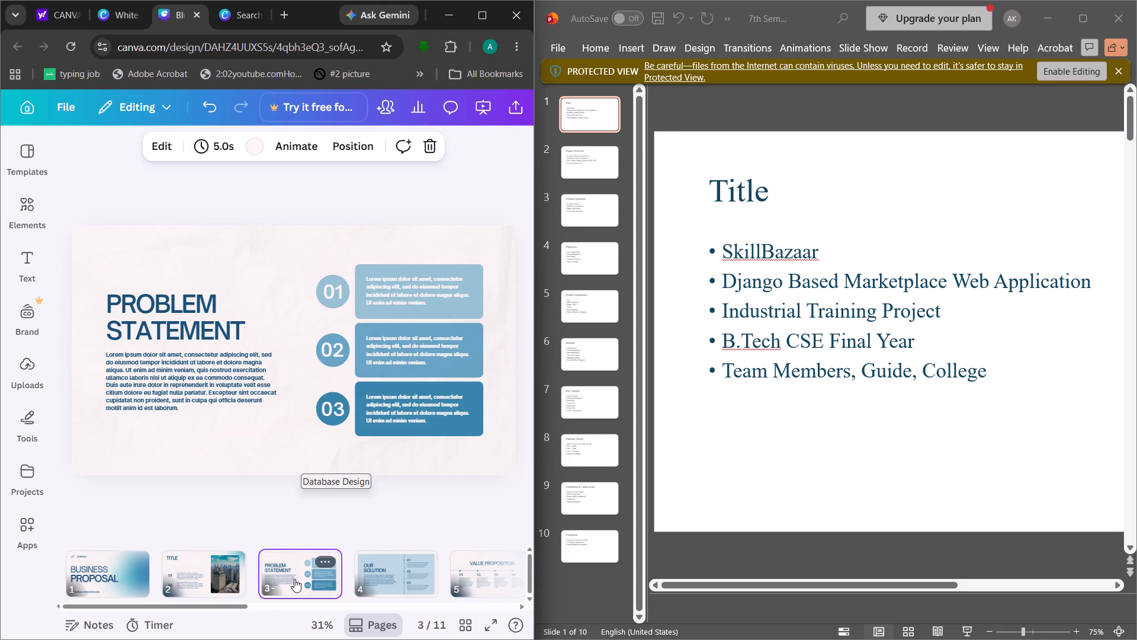
{"action": "left_click", "coordinate": [592, 158]}
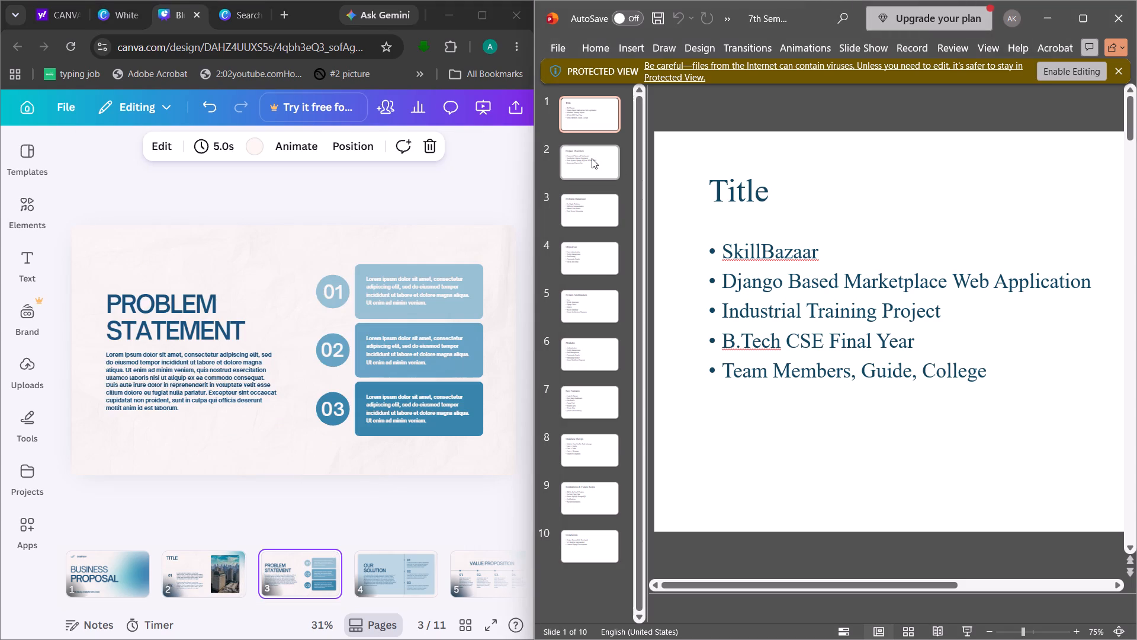
{"action": "left_click", "coordinate": [592, 158]}
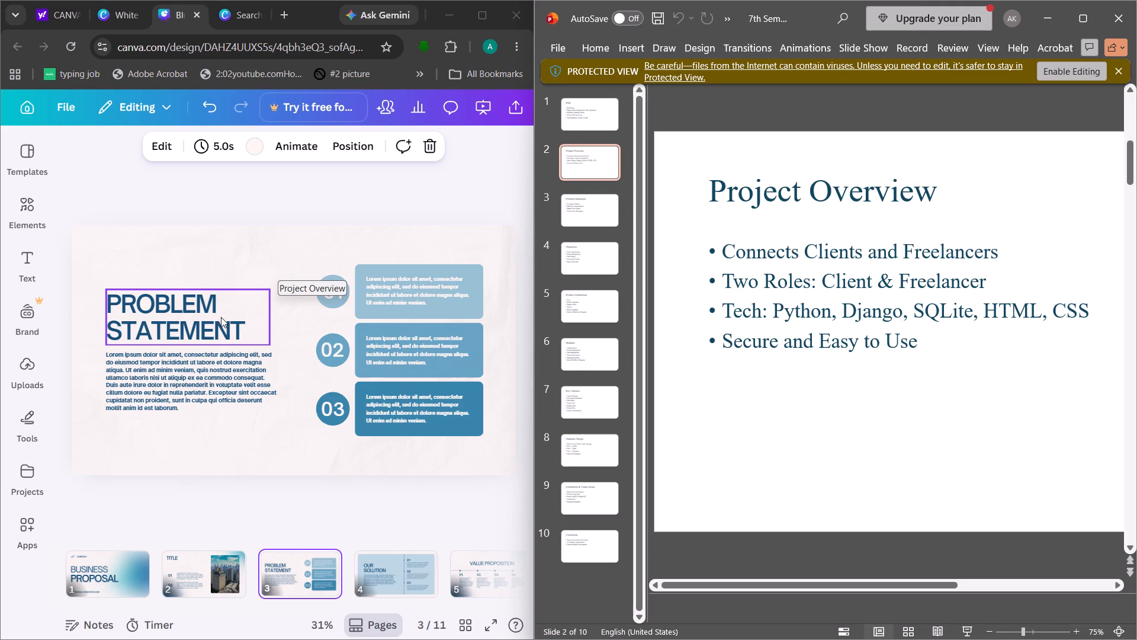
{"action": "left_click", "coordinate": [221, 317]}
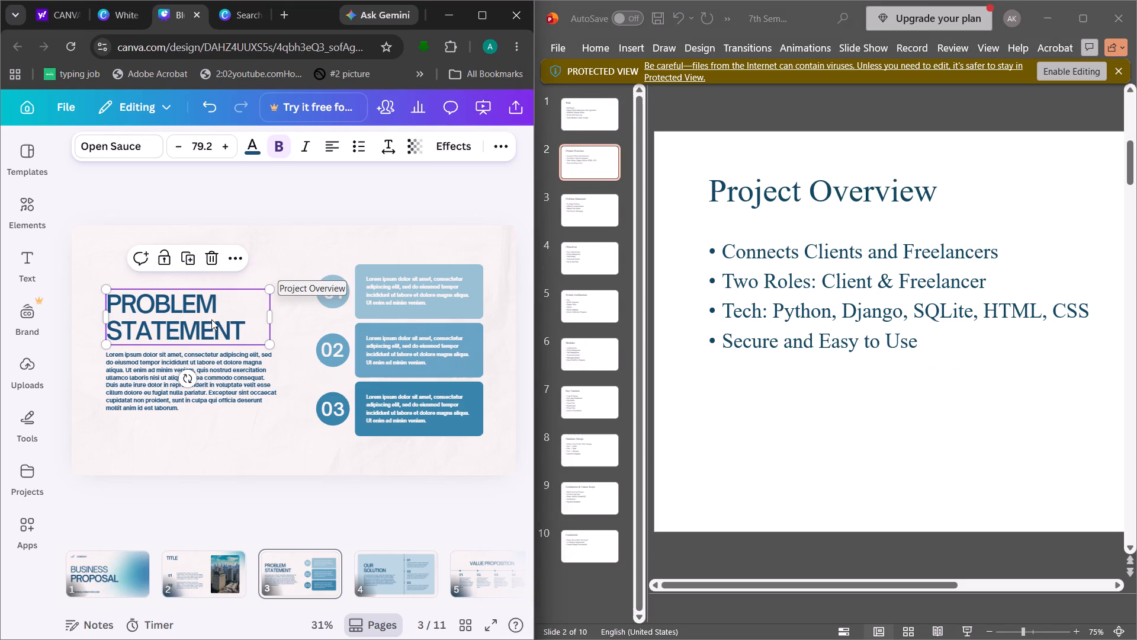
{"action": "key", "text": "Up"}
{"action": "key", "text": "Up"}
{"action": "left_click", "coordinate": [220, 323]}
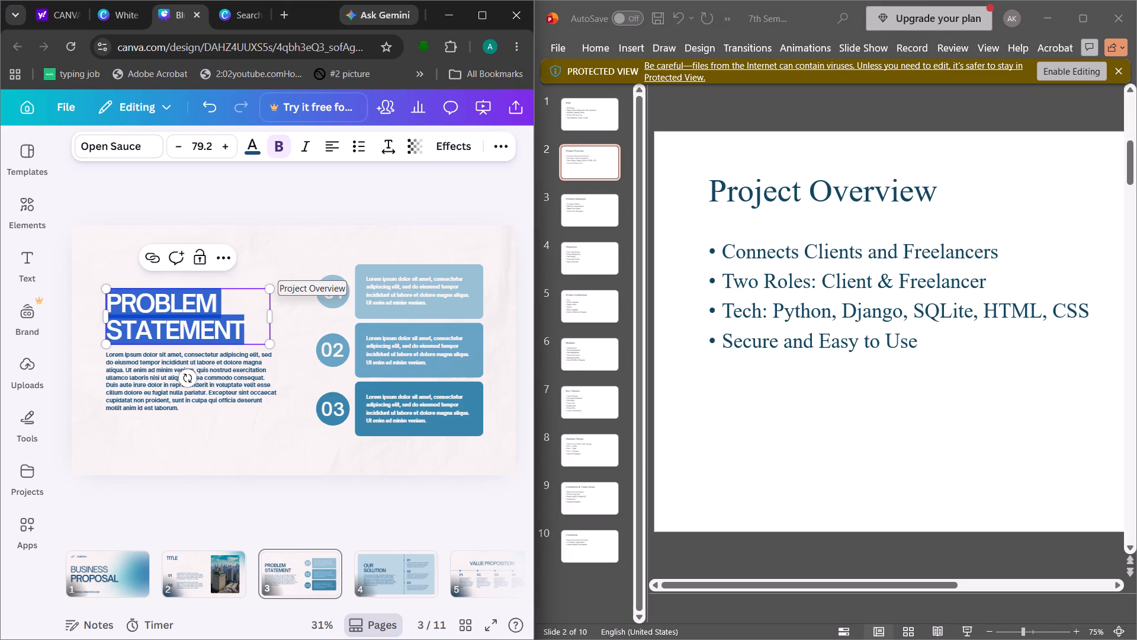
{"action": "left_click", "coordinate": [249, 305]}
{"action": "left_click_drag", "start_coordinate": [250, 317], "coordinate": [248, 303]}
{"action": "left_click", "coordinate": [248, 303]}
{"action": "left_click", "coordinate": [266, 250]}
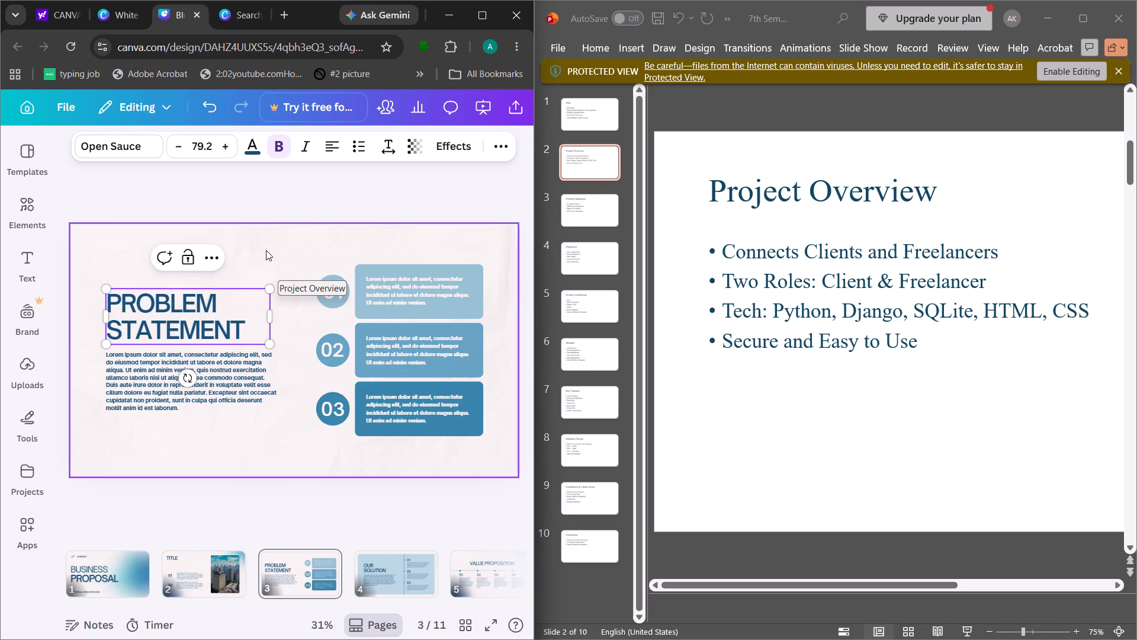
{"action": "left_click", "coordinate": [246, 313]}
{"action": "left_click_drag", "start_coordinate": [242, 311], "coordinate": [239, 284]}
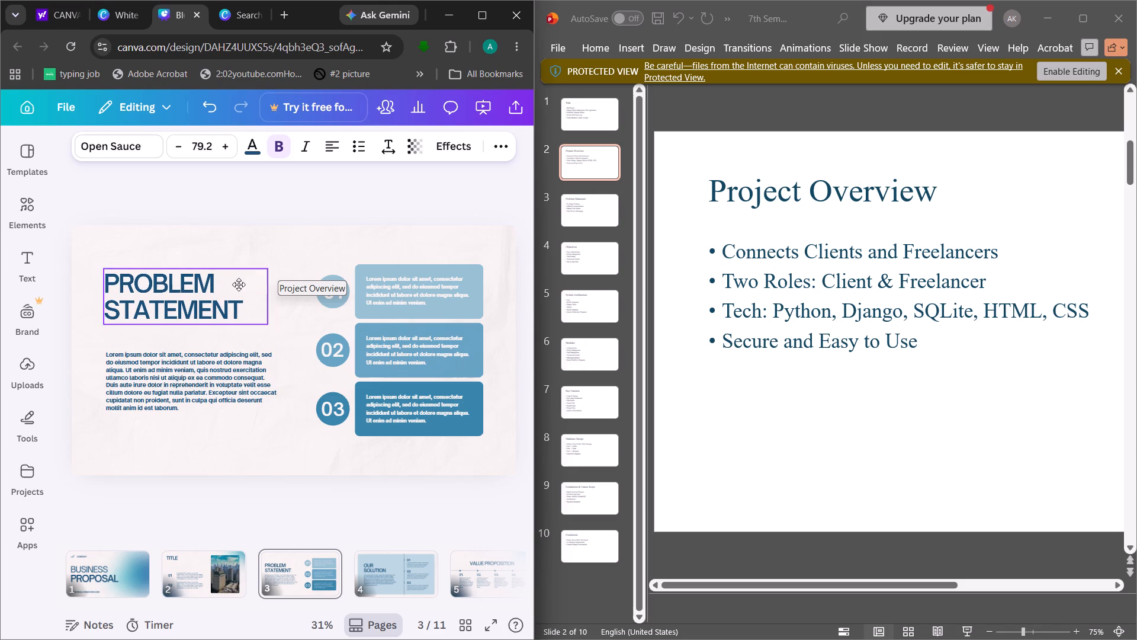
{"action": "left_click_drag", "start_coordinate": [239, 284], "coordinate": [239, 278]}
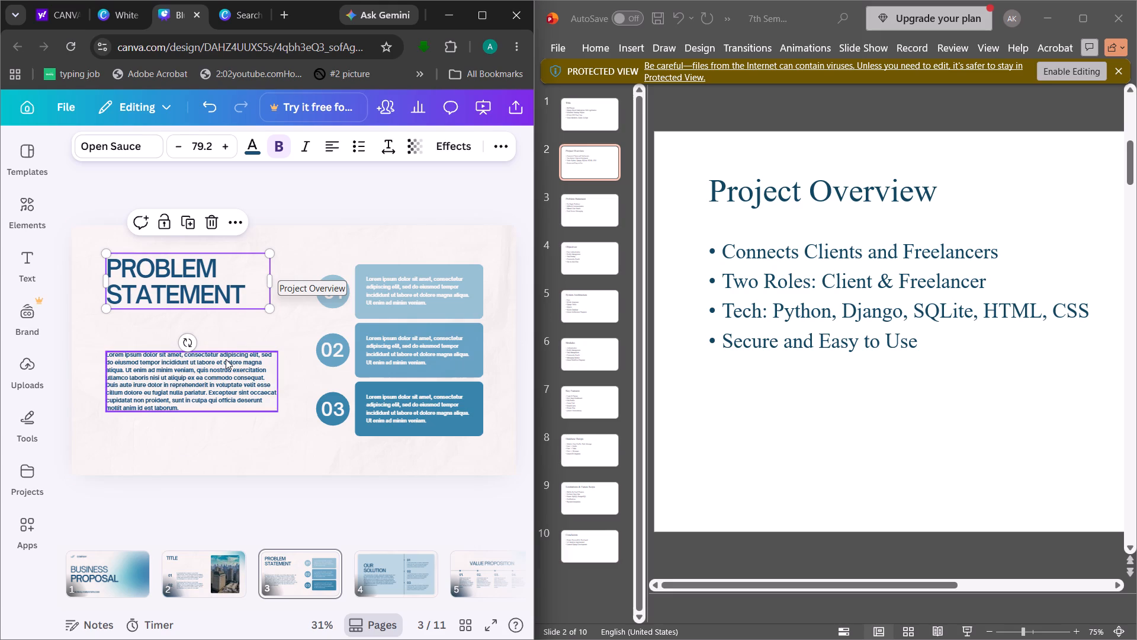
Widen page 3's body paragraph to the page's centre line and scale it up to text size 19.1.
{"action": "left_click", "coordinate": [226, 359]}
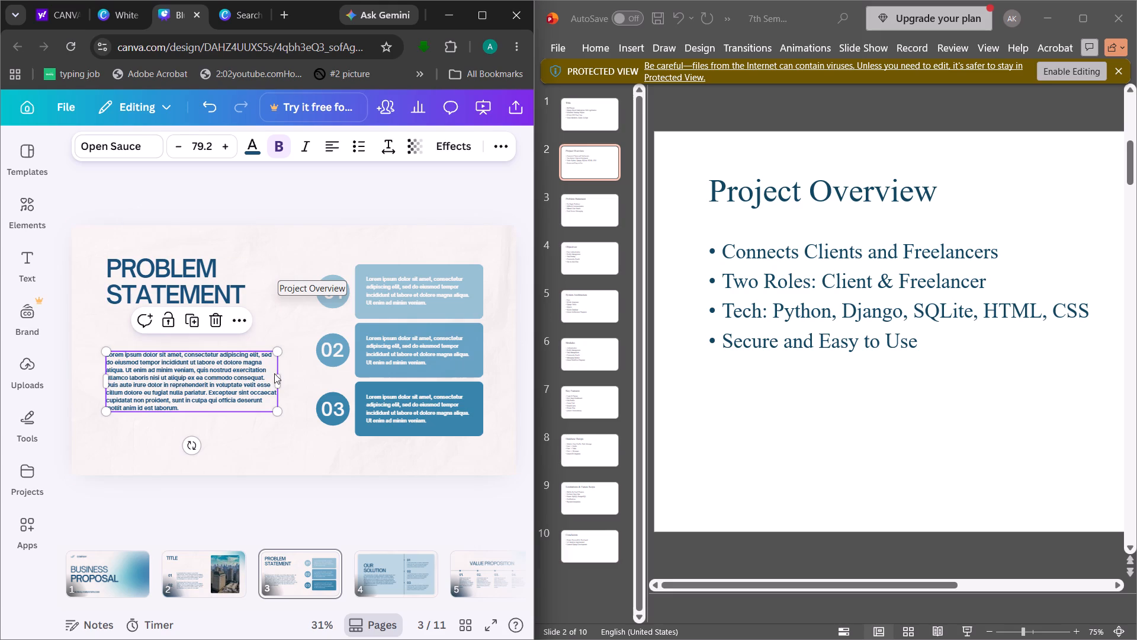
{"action": "left_click_drag", "start_coordinate": [278, 380], "coordinate": [293, 380]}
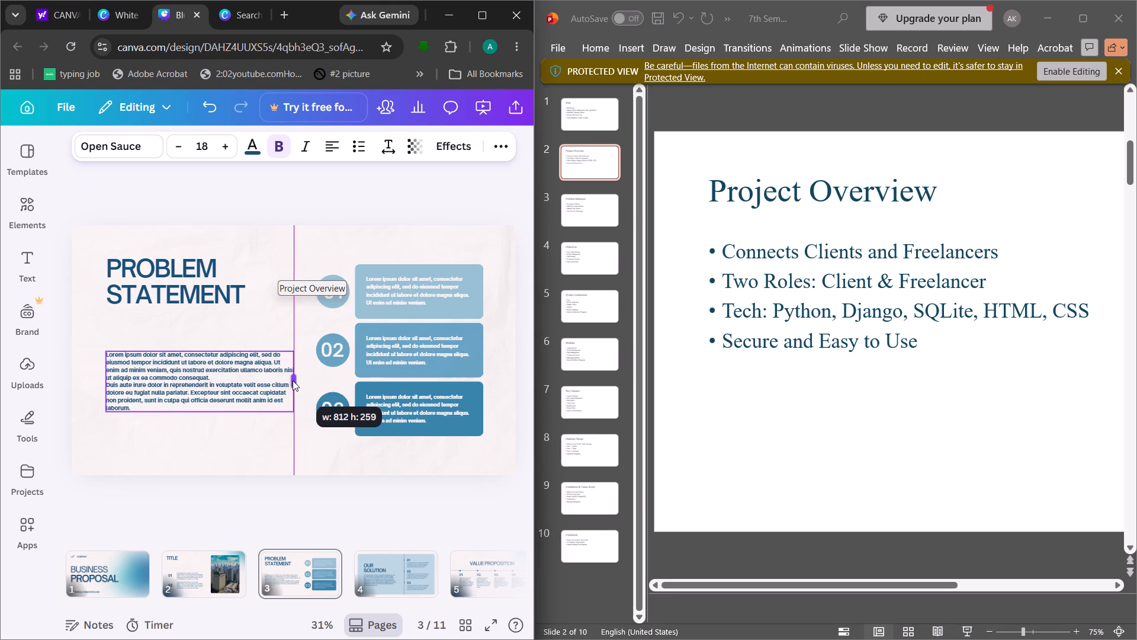
{"action": "left_click_drag", "start_coordinate": [293, 380], "coordinate": [296, 380]}
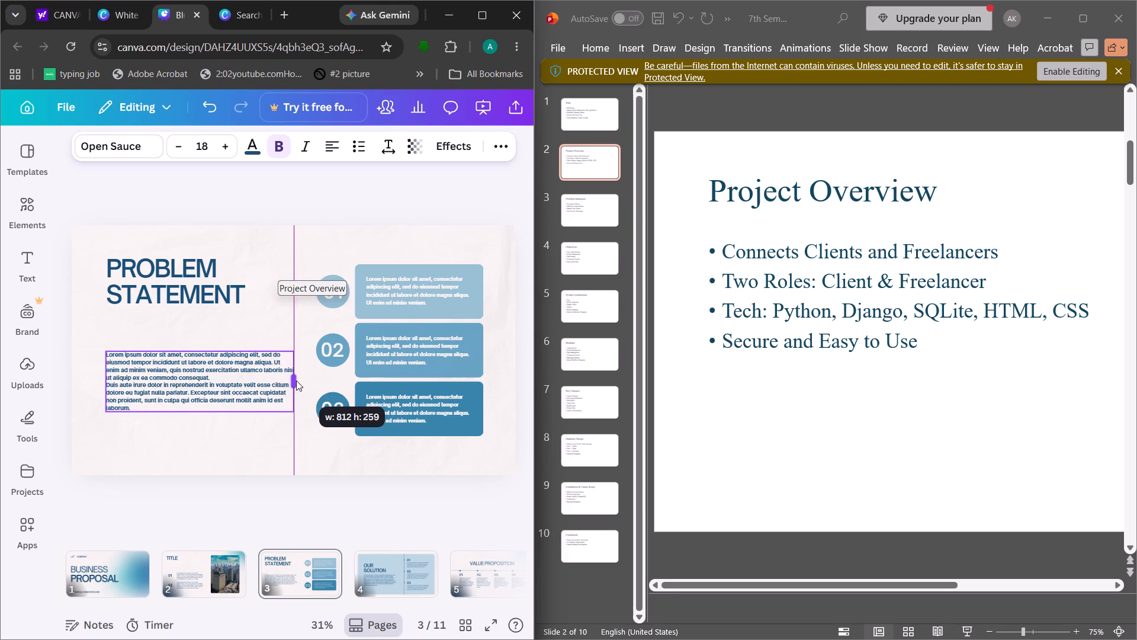
{"action": "left_click_drag", "start_coordinate": [296, 380], "coordinate": [292, 377]}
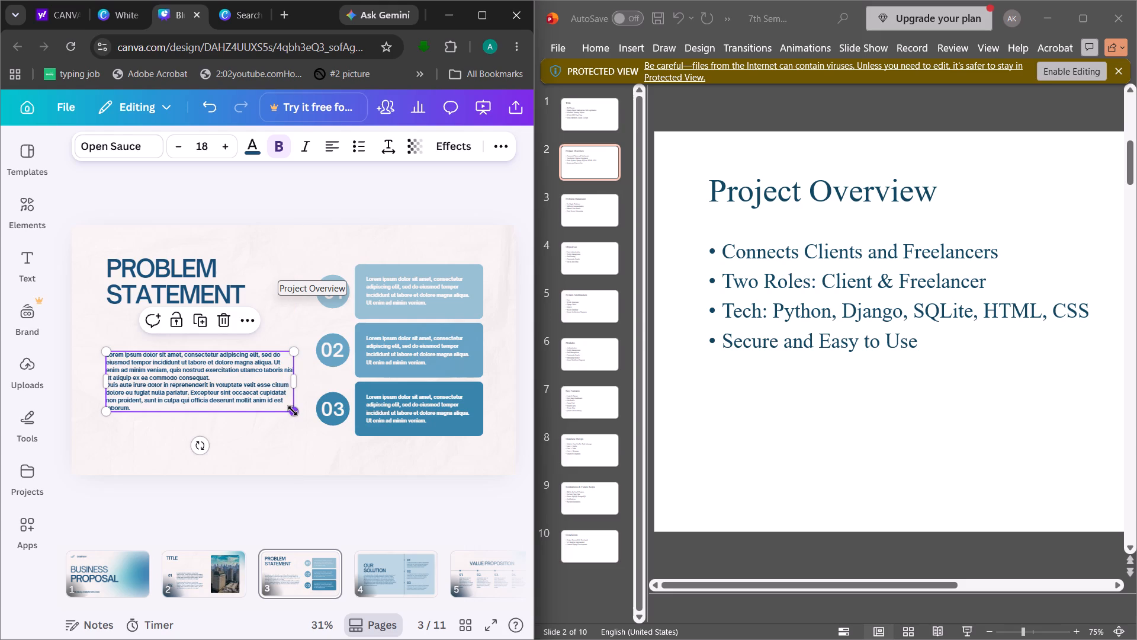
{"action": "left_click_drag", "start_coordinate": [293, 411], "coordinate": [312, 386]}
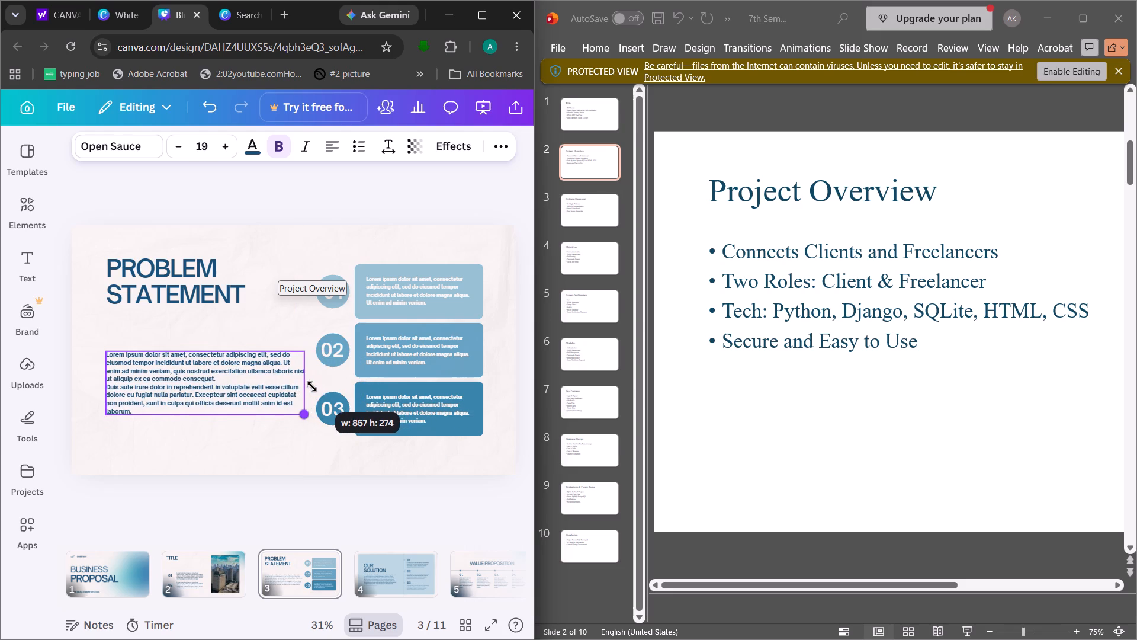
{"action": "left_click_drag", "start_coordinate": [312, 386], "coordinate": [313, 386]}
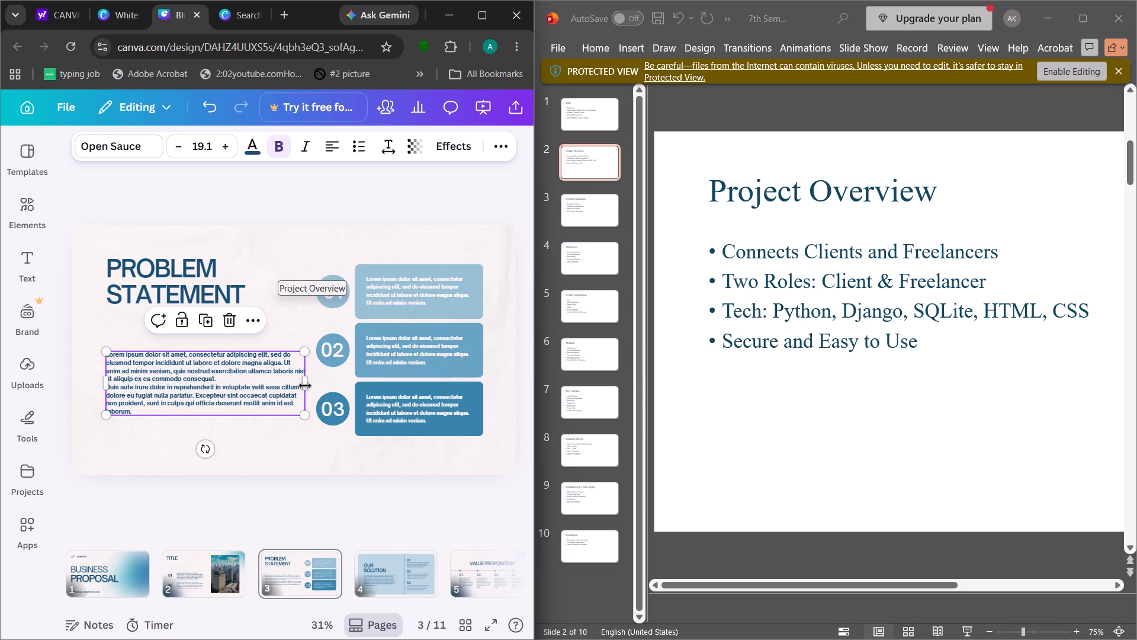
Move page 3's paragraph up closer beneath the Problem Statement heading and align the heading's left edge with the paragraph's.
{"action": "left_click_drag", "start_coordinate": [304, 386], "coordinate": [297, 383]}
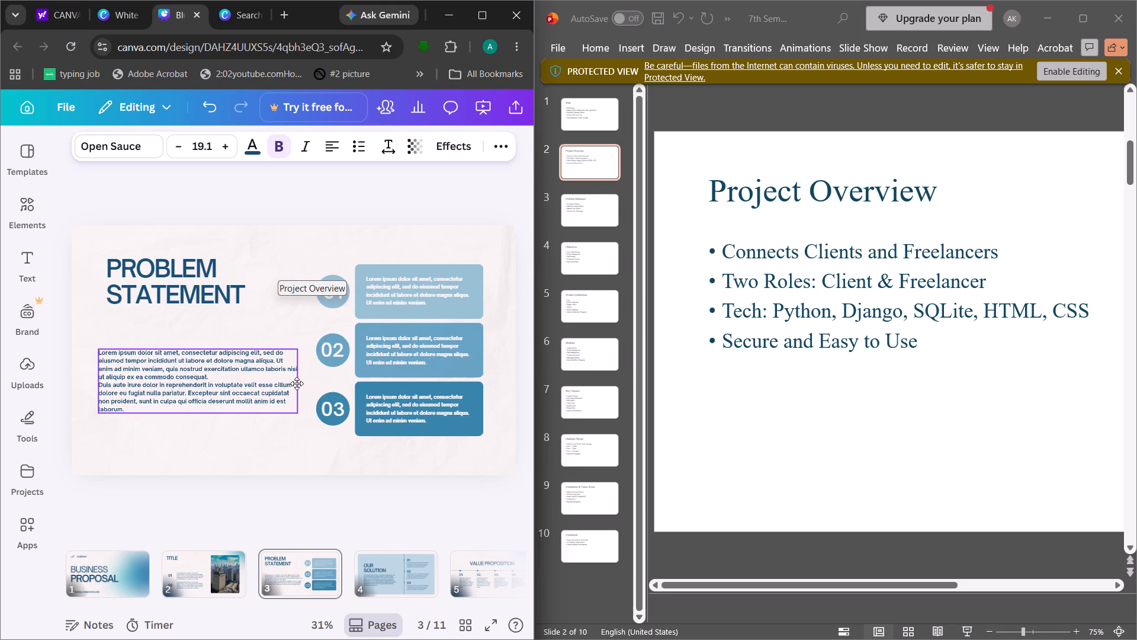
{"action": "left_click_drag", "start_coordinate": [297, 383], "coordinate": [300, 361]}
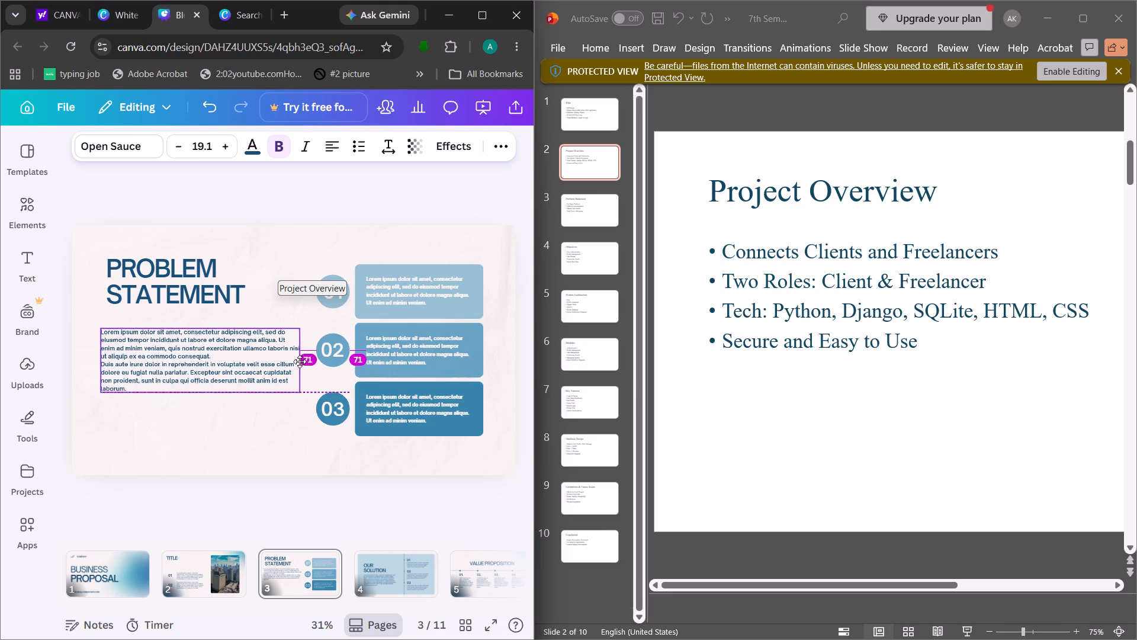
{"action": "left_click_drag", "start_coordinate": [300, 361], "coordinate": [300, 363]}
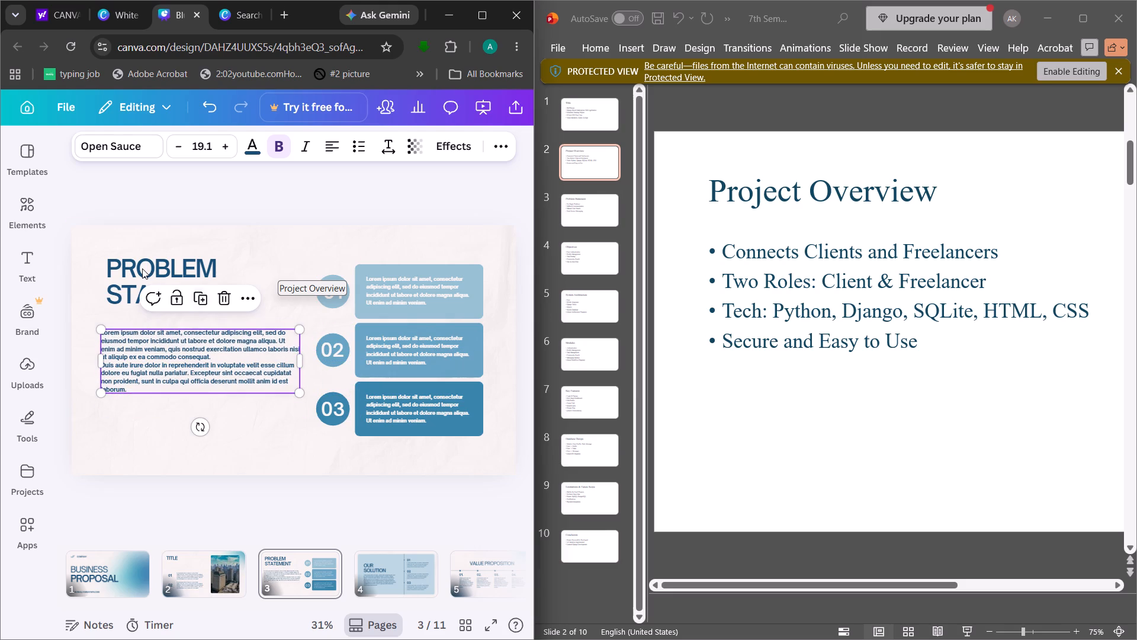
{"action": "left_click", "coordinate": [142, 268]}
{"action": "left_click", "coordinate": [142, 268]}
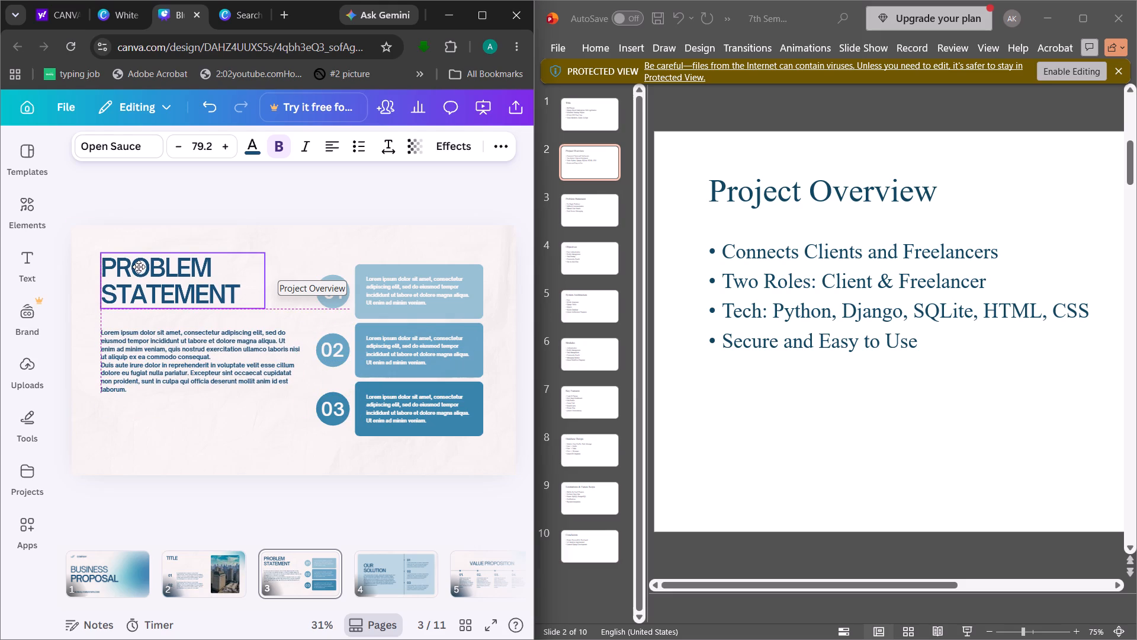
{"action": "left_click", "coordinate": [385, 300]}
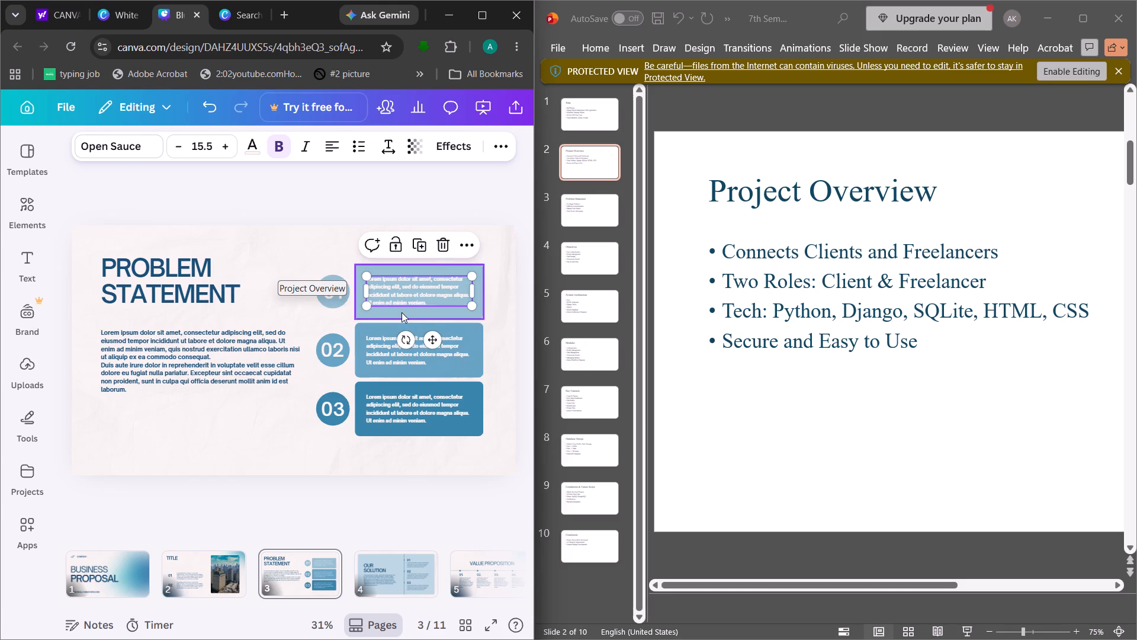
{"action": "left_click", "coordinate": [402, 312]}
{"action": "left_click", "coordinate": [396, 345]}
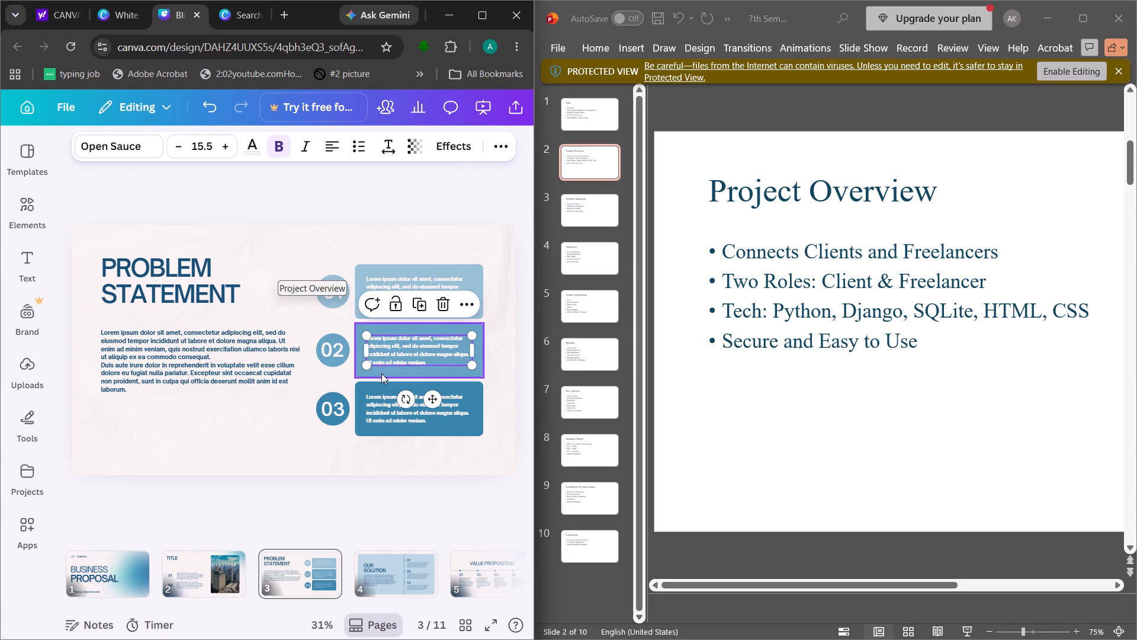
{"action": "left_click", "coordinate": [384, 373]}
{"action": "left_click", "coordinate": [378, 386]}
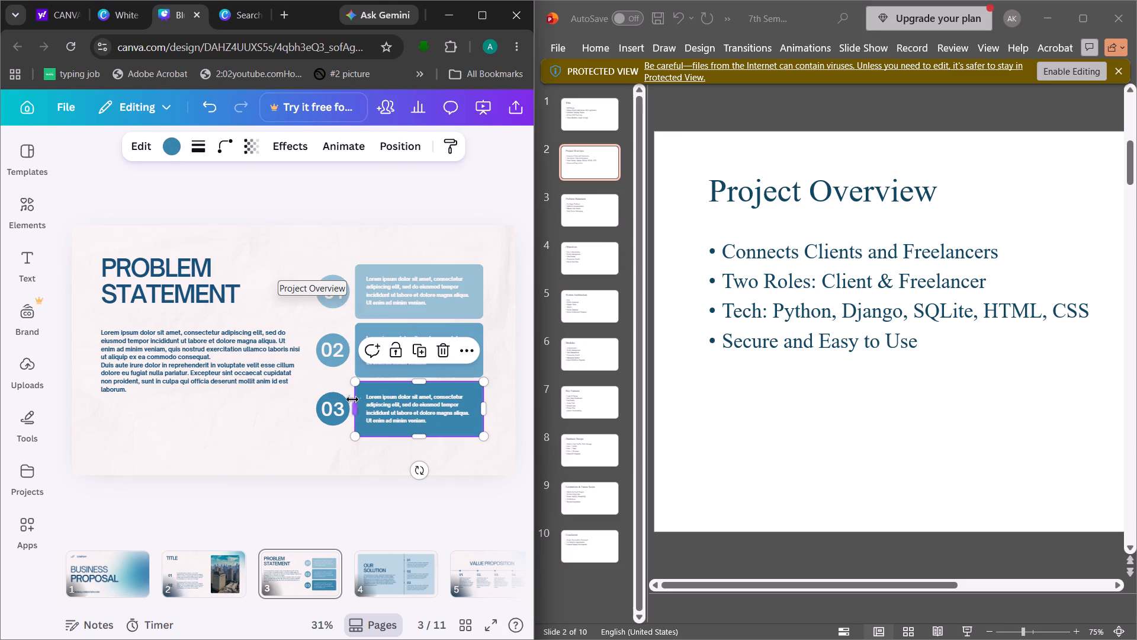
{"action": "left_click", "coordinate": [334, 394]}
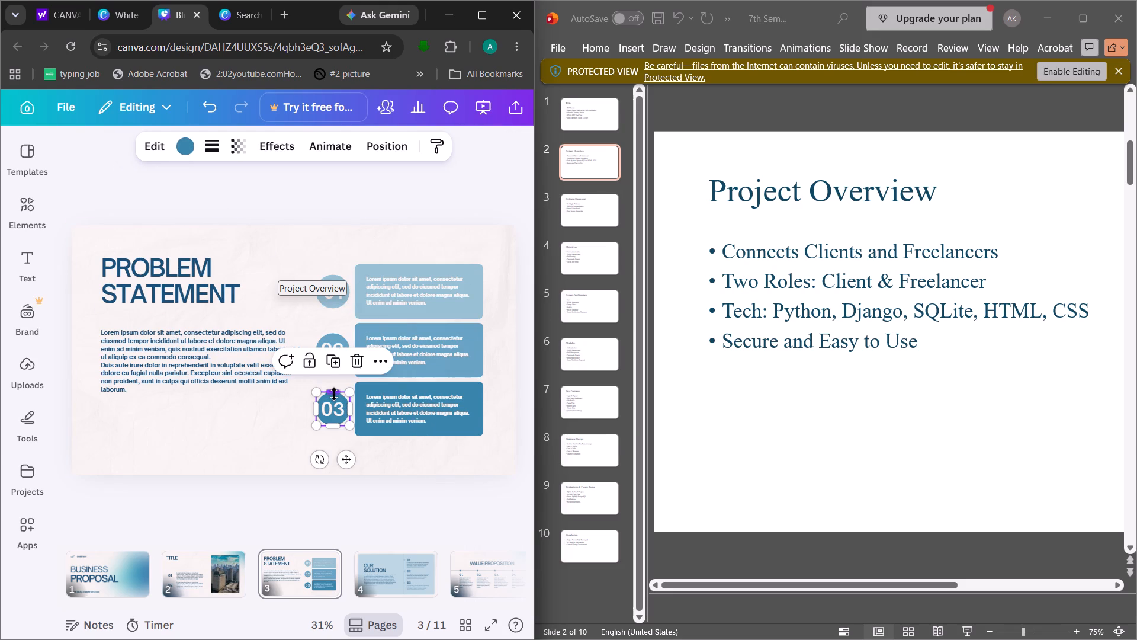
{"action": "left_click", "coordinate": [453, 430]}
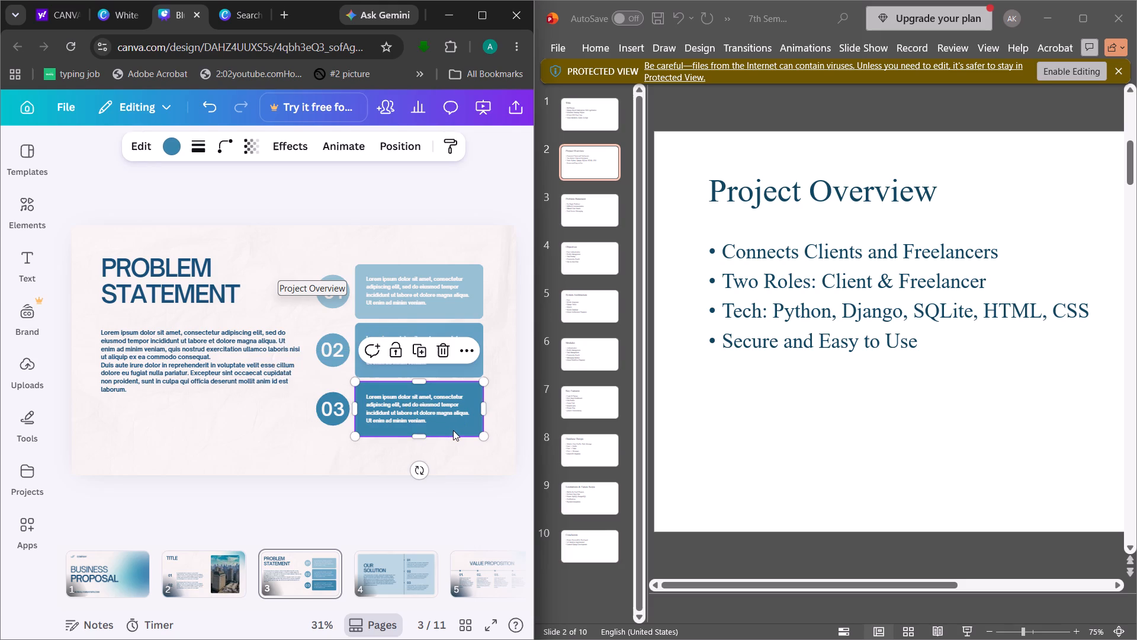
Skim through the PowerPoint outline's slides and return to the Project Overview slide.
{"action": "scroll", "coordinate": [758, 397], "scroll_direction": "down", "scroll_amount": 1, "text": "ctrl"}
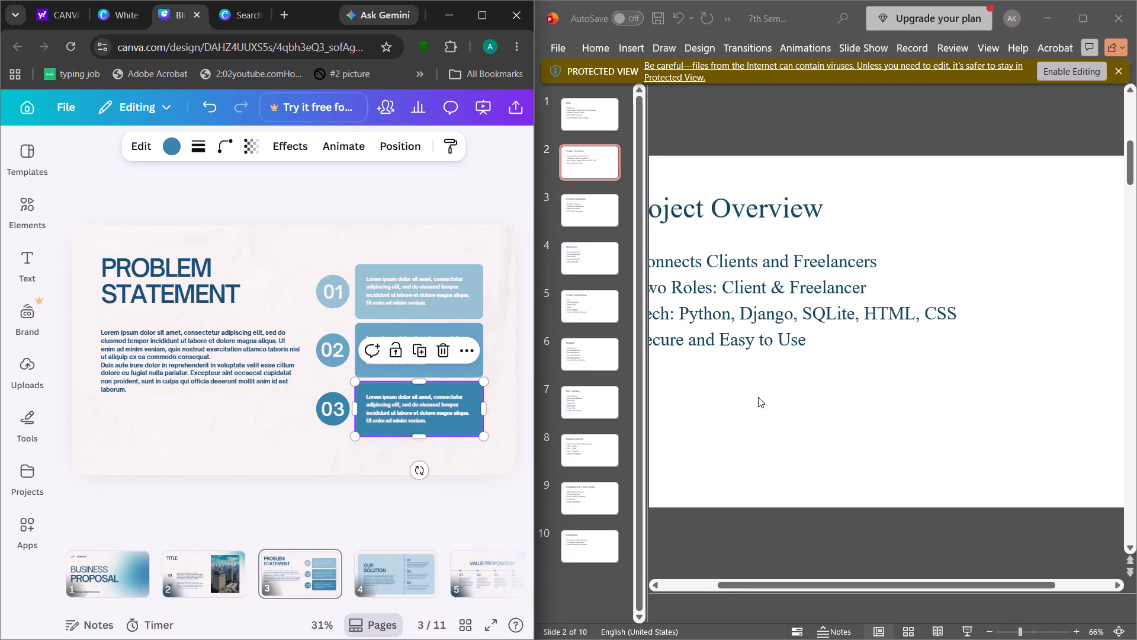
{"action": "scroll", "coordinate": [758, 397], "scroll_direction": "right", "scroll_amount": 1}
{"action": "scroll", "coordinate": [758, 397], "scroll_direction": "down", "scroll_amount": 1}
{"action": "scroll", "coordinate": [758, 397], "scroll_direction": "up", "scroll_amount": 2}
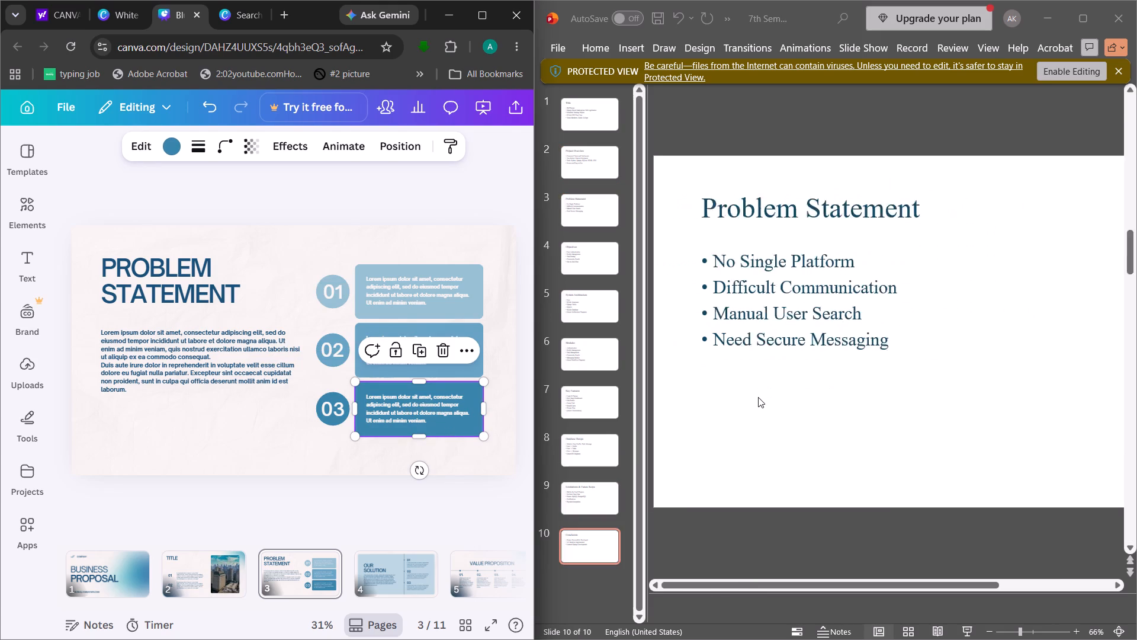
{"action": "scroll", "coordinate": [758, 397], "scroll_direction": "up", "scroll_amount": 6}
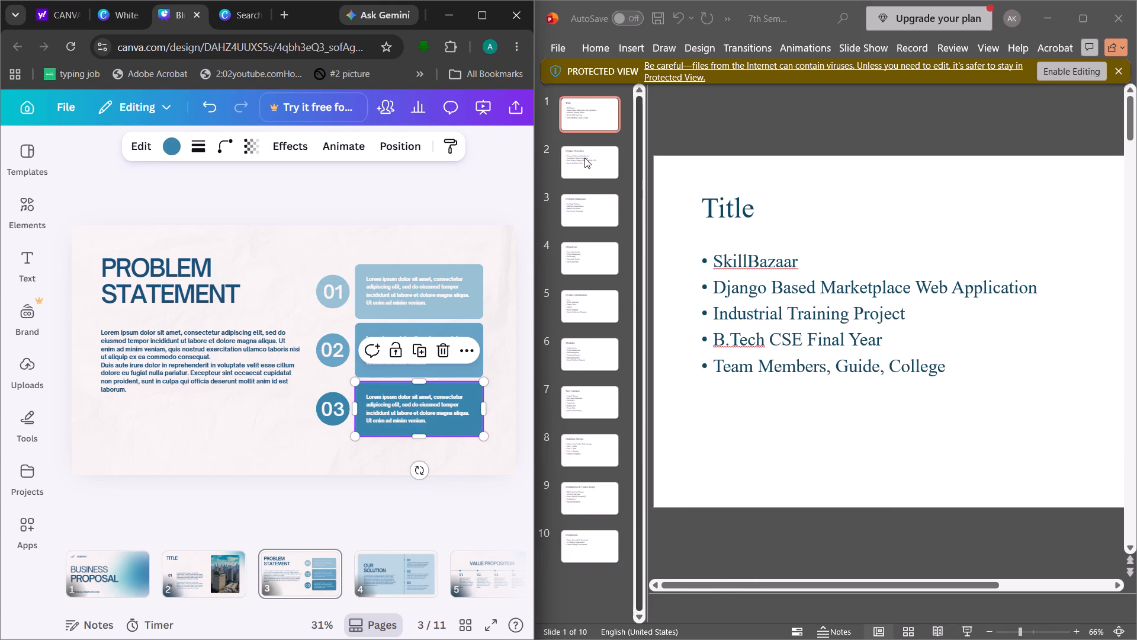
{"action": "left_click", "coordinate": [584, 158]}
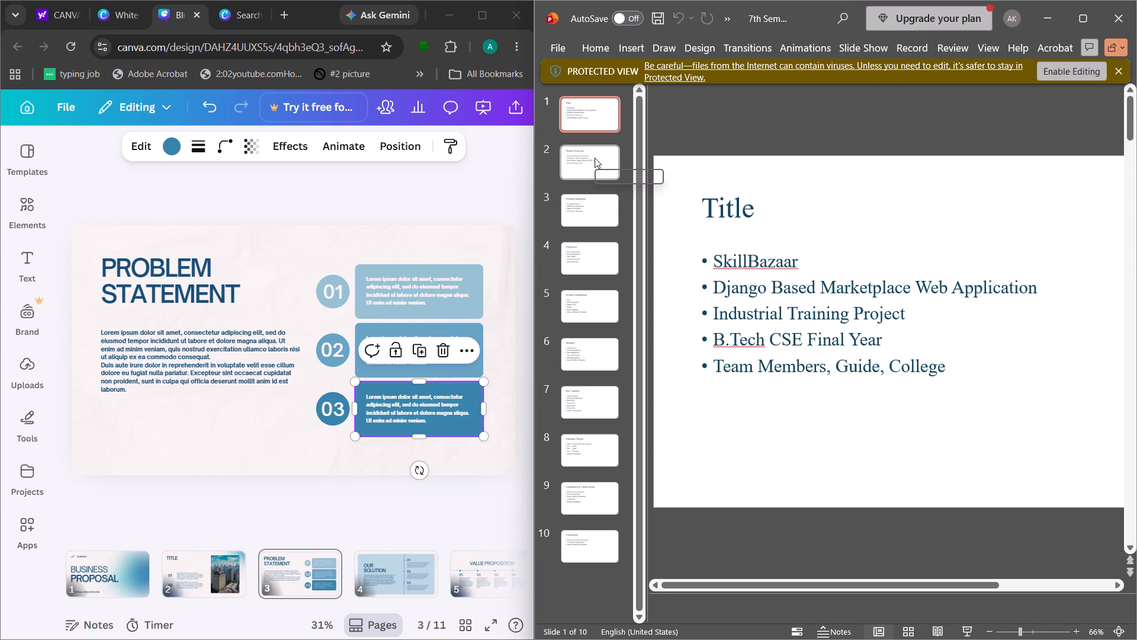
{"action": "left_click", "coordinate": [590, 163]}
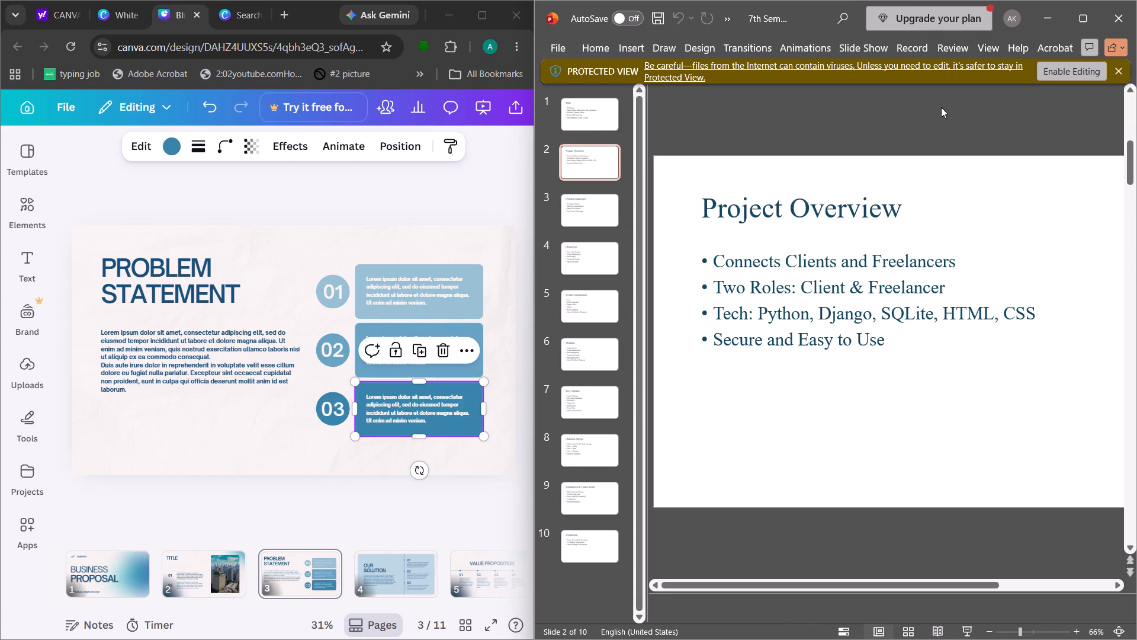
Enable editing for the PowerPoint outline and arrange it side by side with the Canva editor.
{"action": "left_click", "coordinate": [1062, 76]}
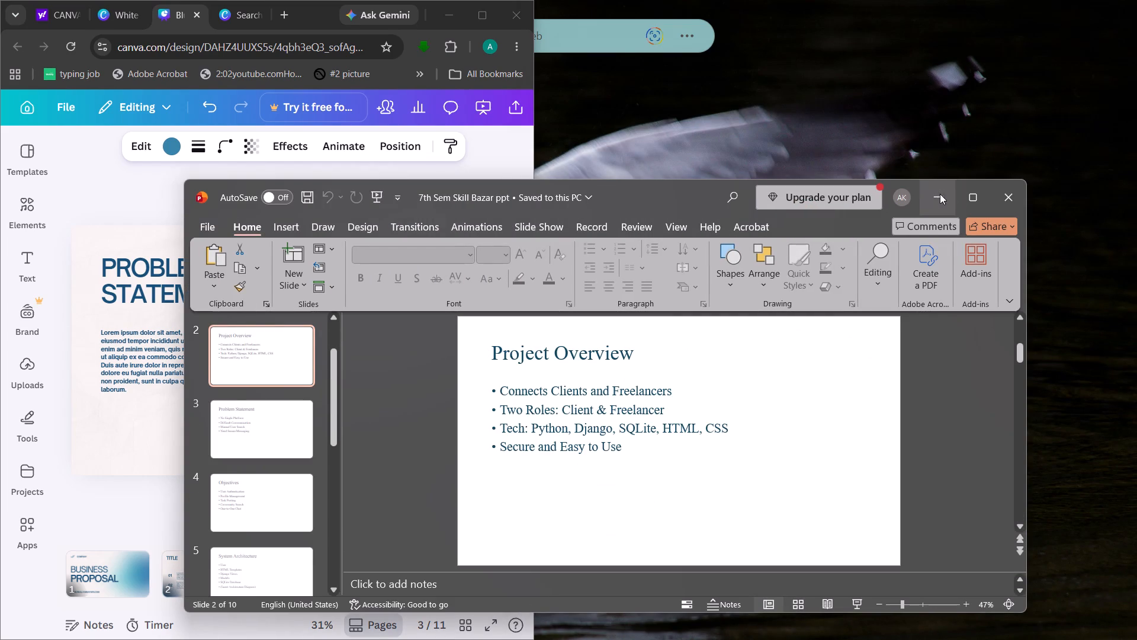
{"action": "left_click", "coordinate": [911, 230]}
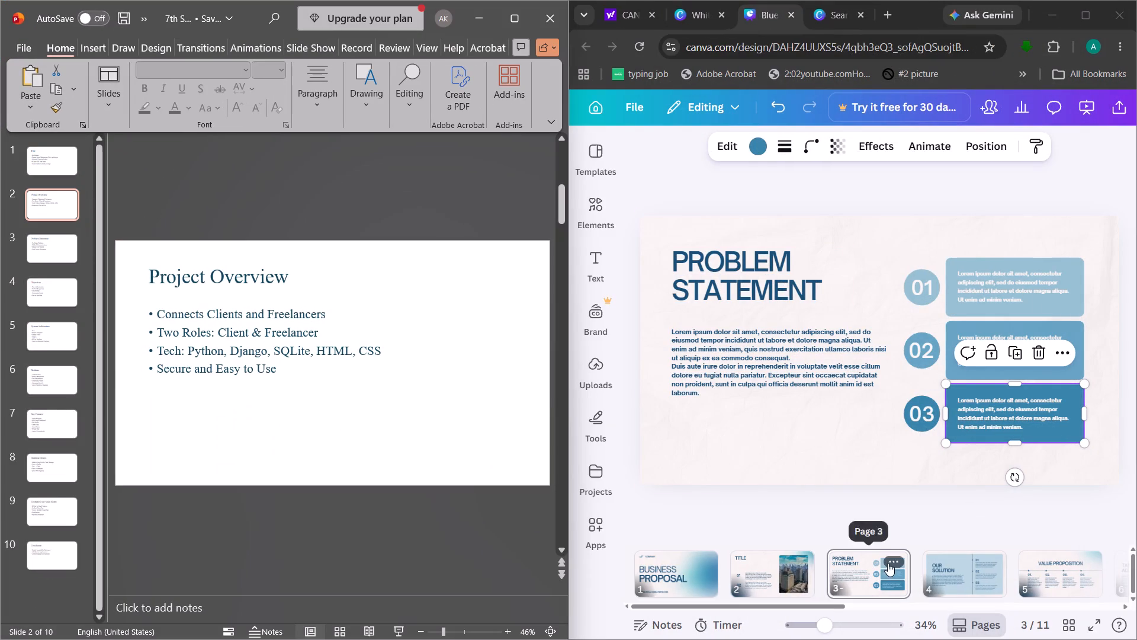
Move page 5's Value Proposition heading slightly higher above the timeline in Canva.
{"action": "left_click", "coordinate": [67, 255]}
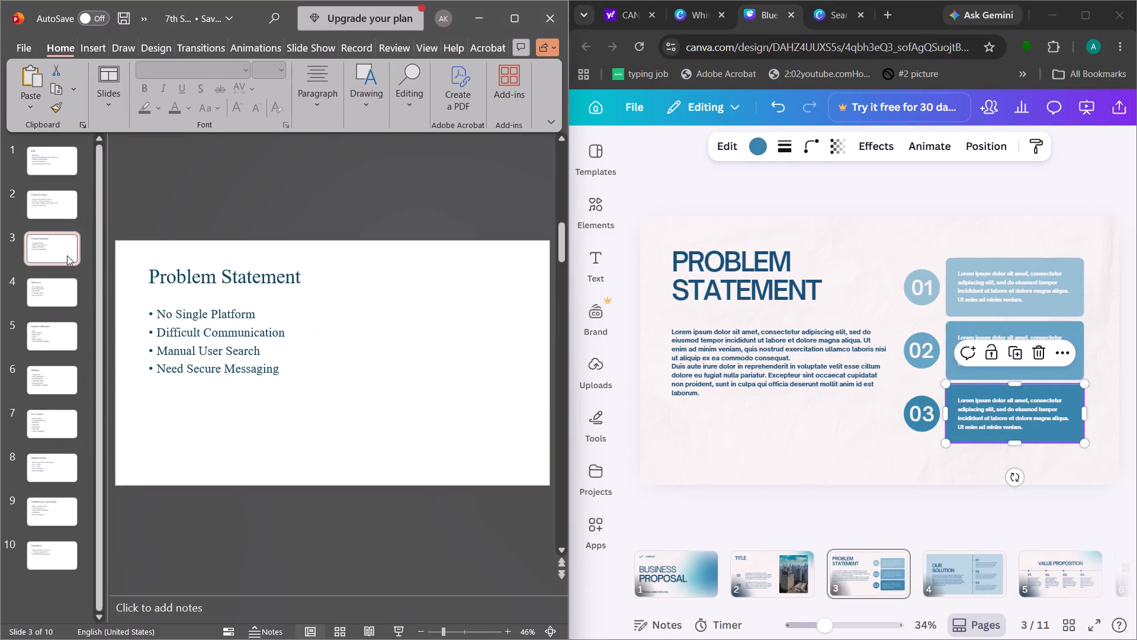
{"action": "left_click", "coordinate": [949, 570]}
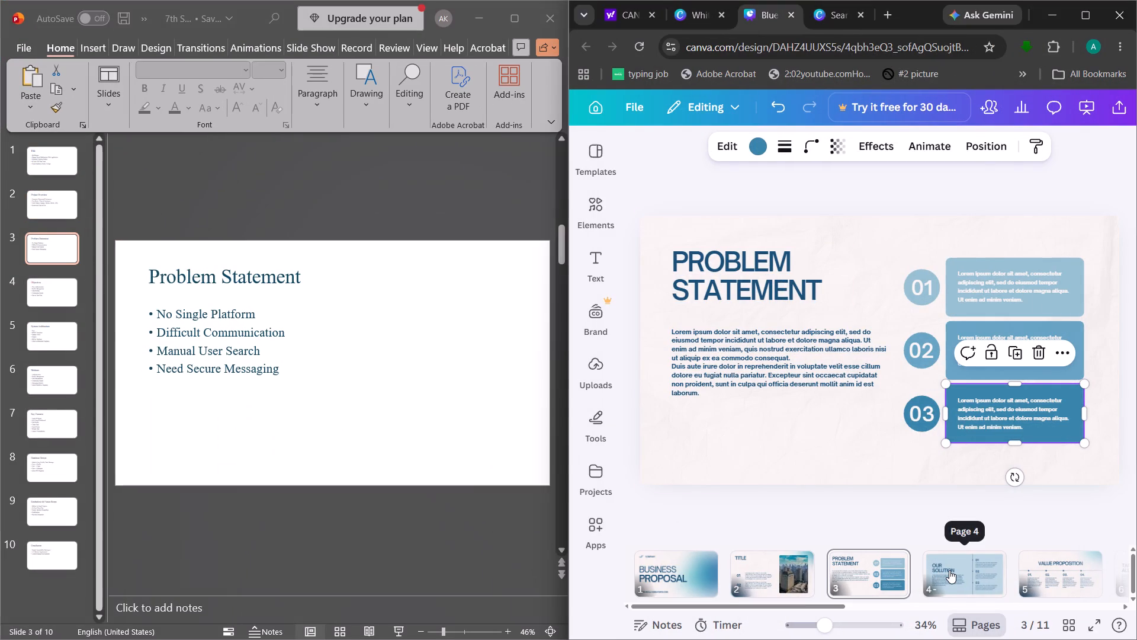
{"action": "left_click", "coordinate": [1052, 567]}
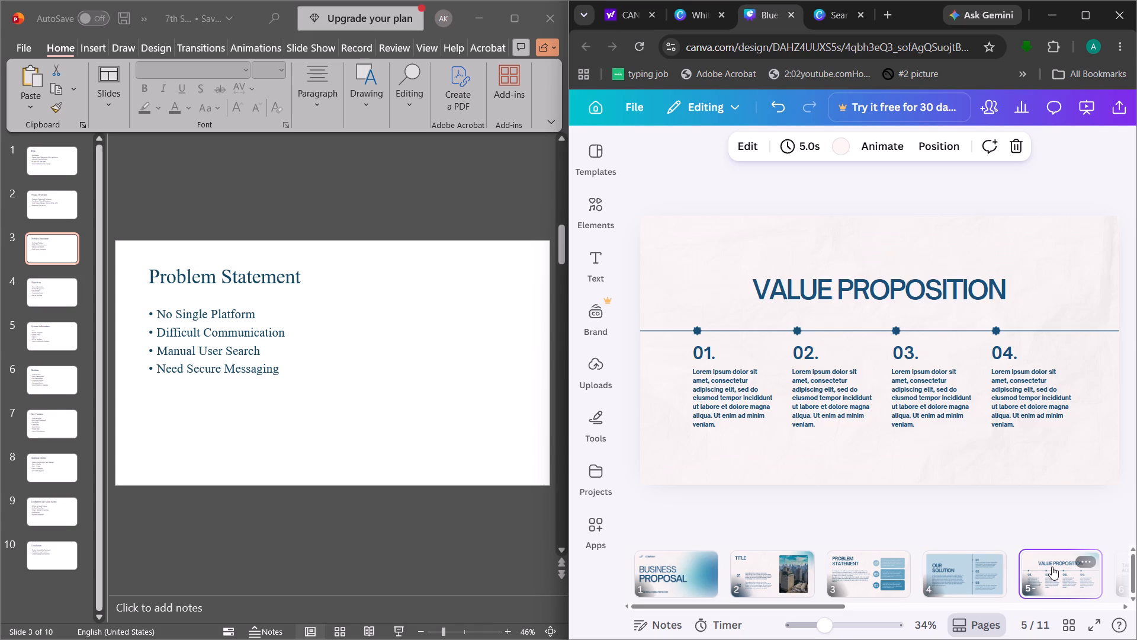
{"action": "left_click", "coordinate": [889, 290]}
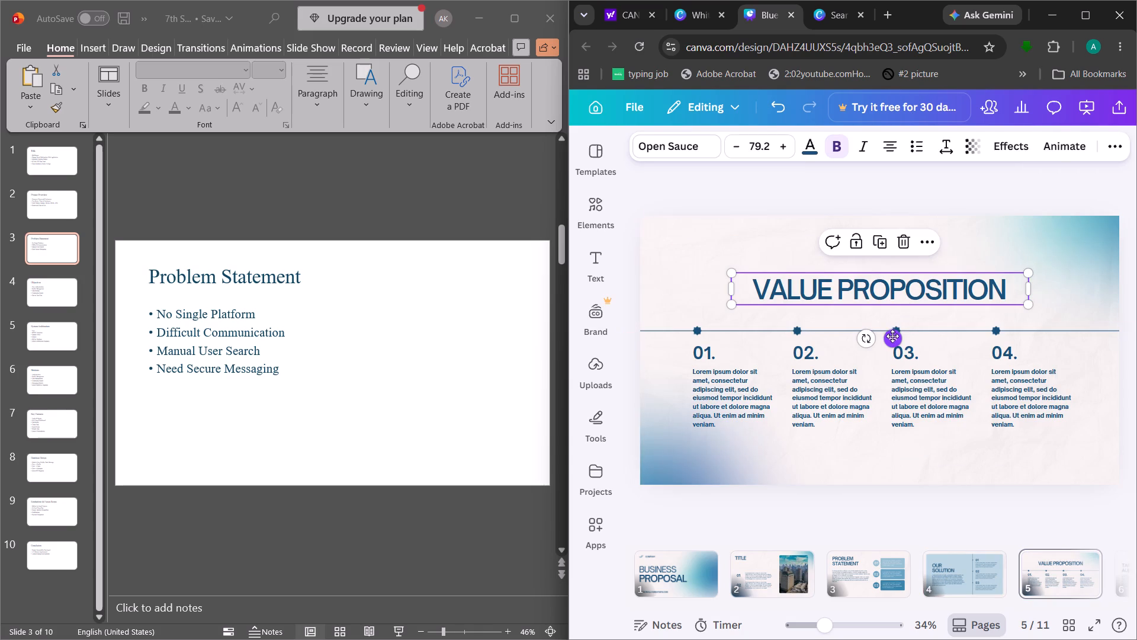
{"action": "left_click_drag", "start_coordinate": [892, 335], "coordinate": [886, 317]}
View the PowerPoint outline's Modules slide and look through Canva's remaining template pages for suitable layouts, ending on page 7, Competitive Analysis.
{"action": "left_click", "coordinate": [40, 389]}
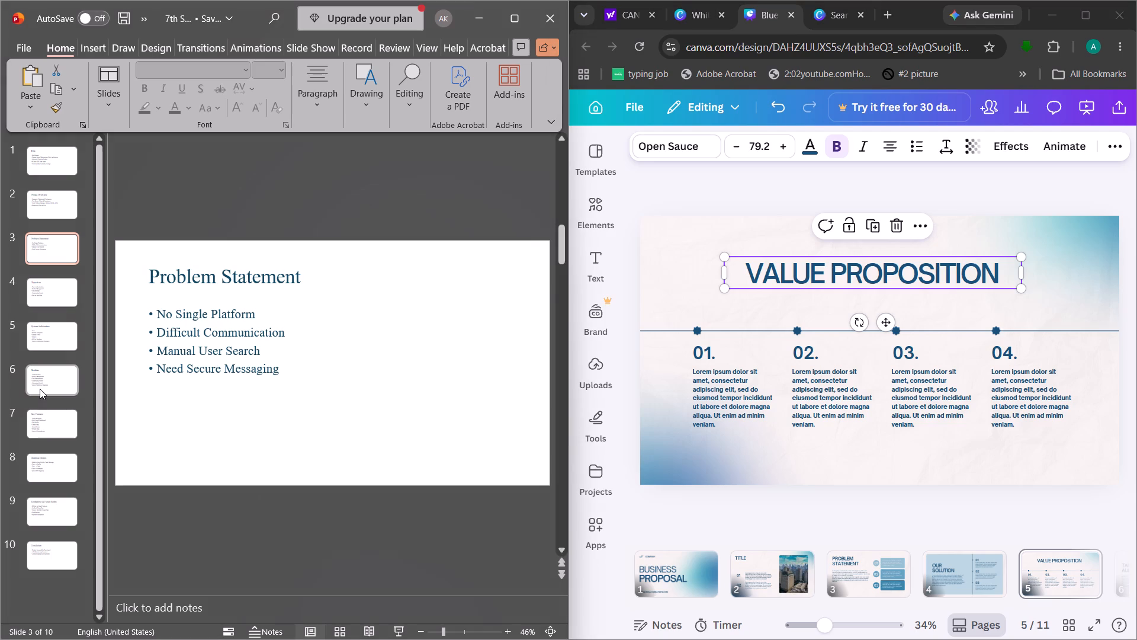
{"action": "left_click", "coordinate": [40, 389]}
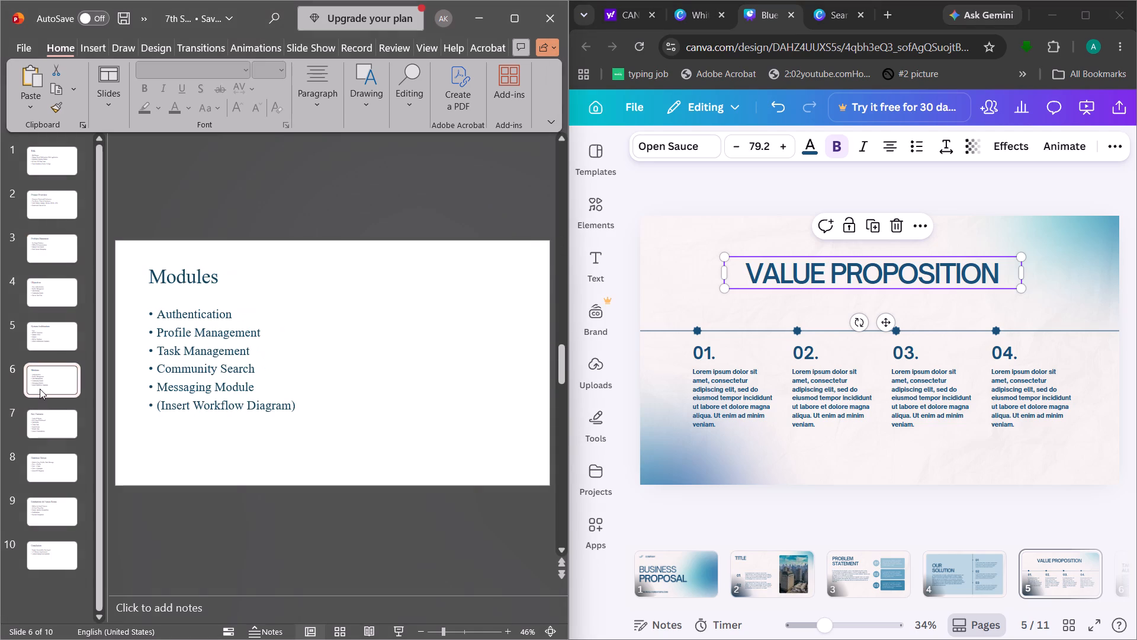
{"action": "scroll", "coordinate": [857, 570], "scroll_direction": "left", "scroll_amount": 2}
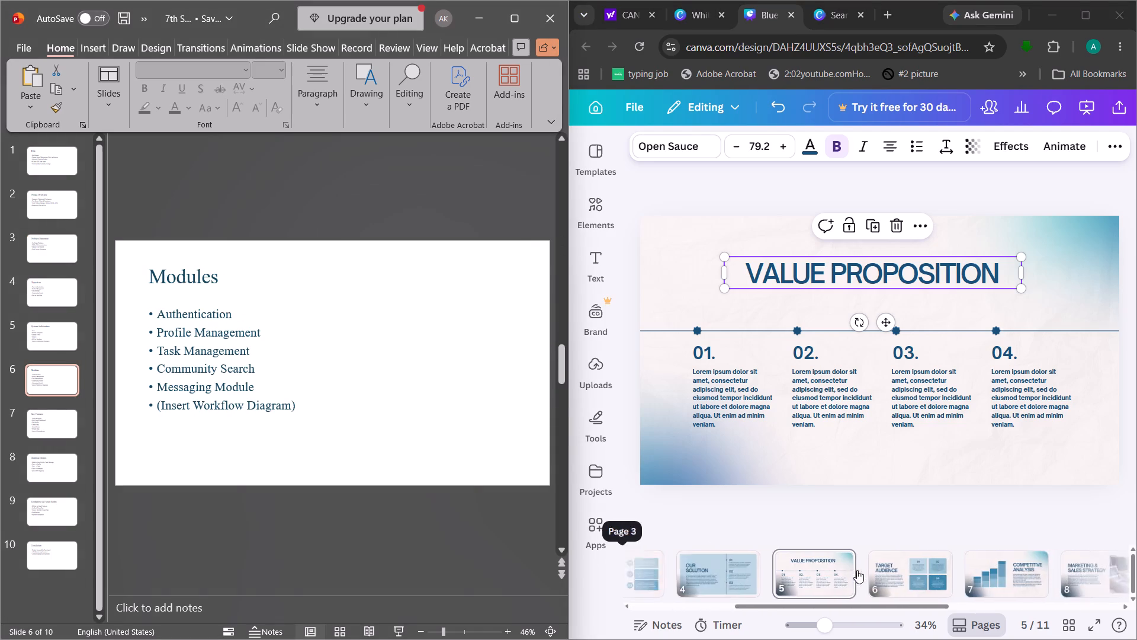
{"action": "scroll", "coordinate": [857, 570], "scroll_direction": "left", "scroll_amount": 4}
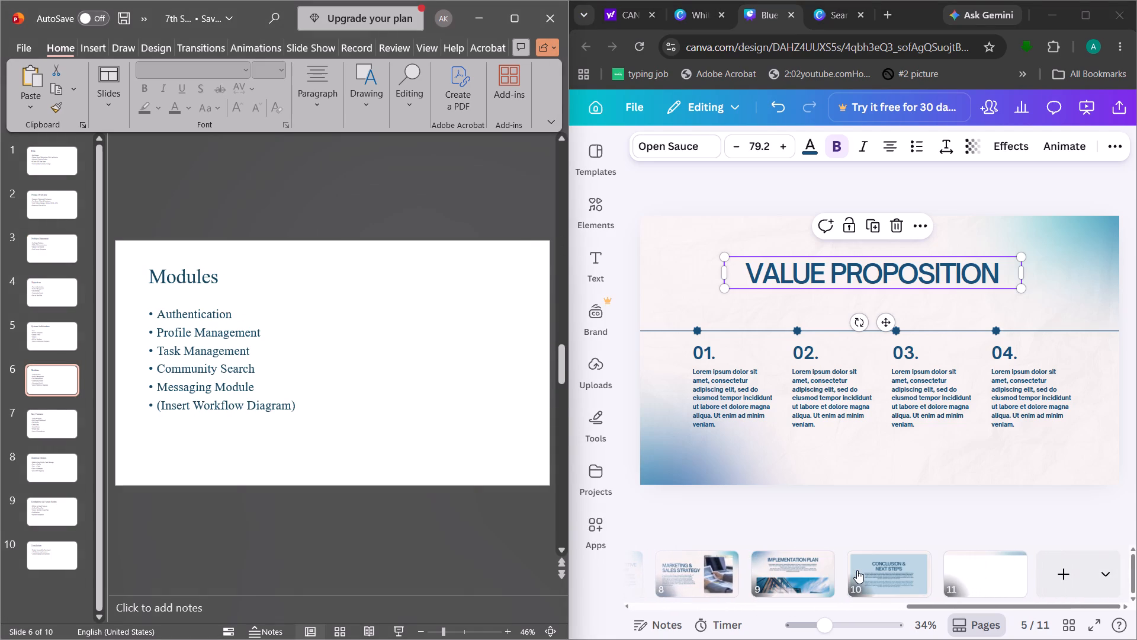
{"action": "left_click", "coordinate": [893, 575]}
{"action": "left_click", "coordinate": [984, 569]}
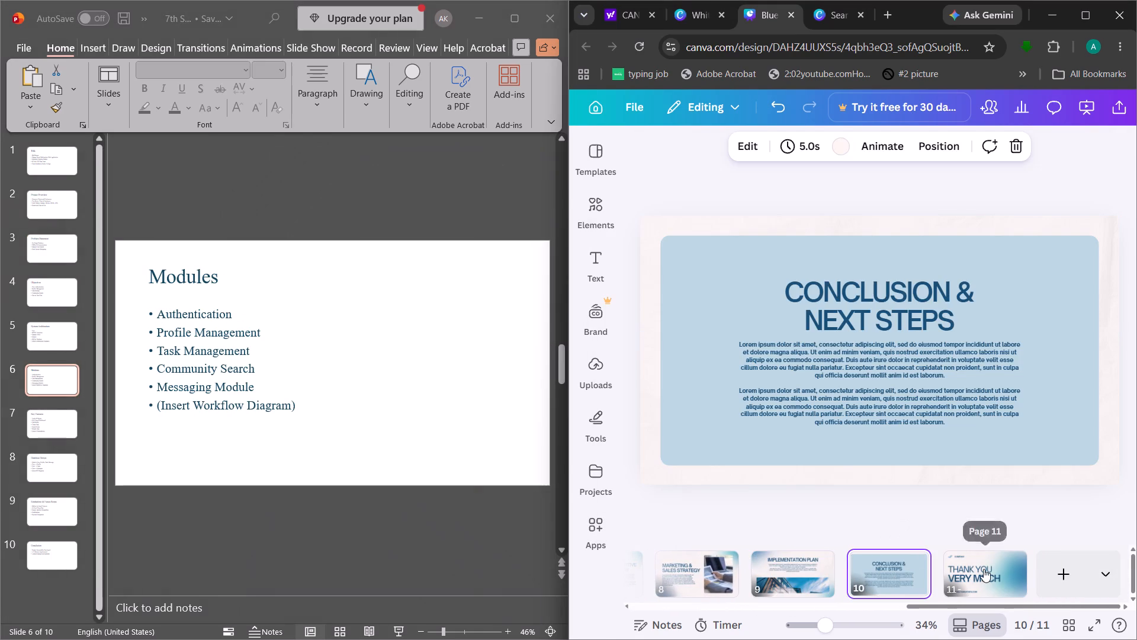
{"action": "left_click", "coordinate": [787, 577]}
{"action": "left_click", "coordinate": [787, 577]}
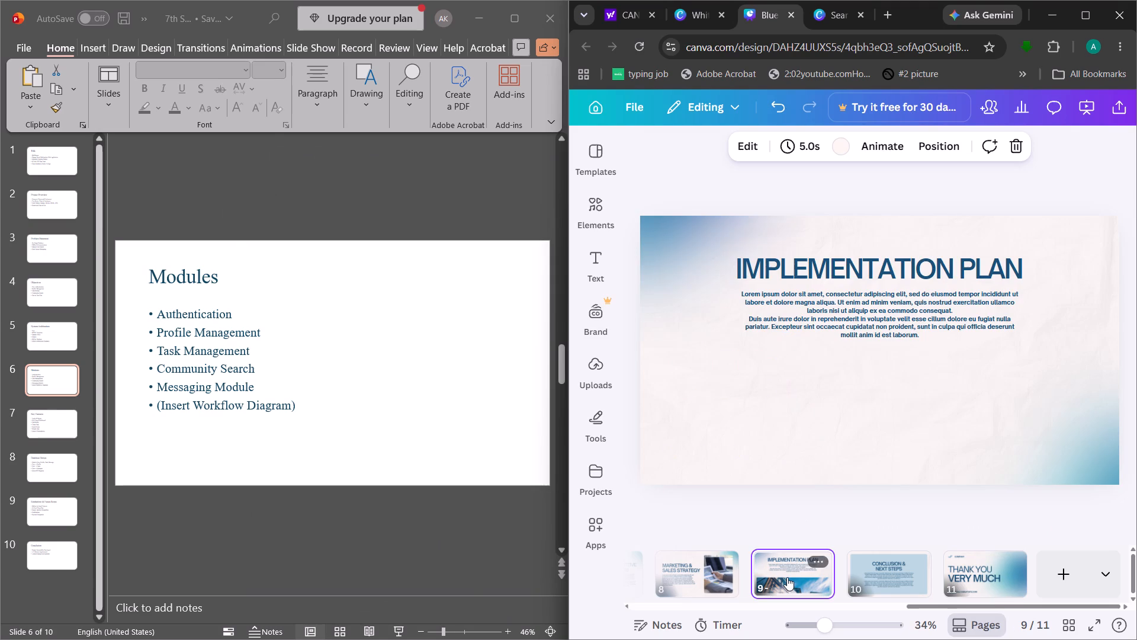
{"action": "left_click", "coordinate": [660, 583]}
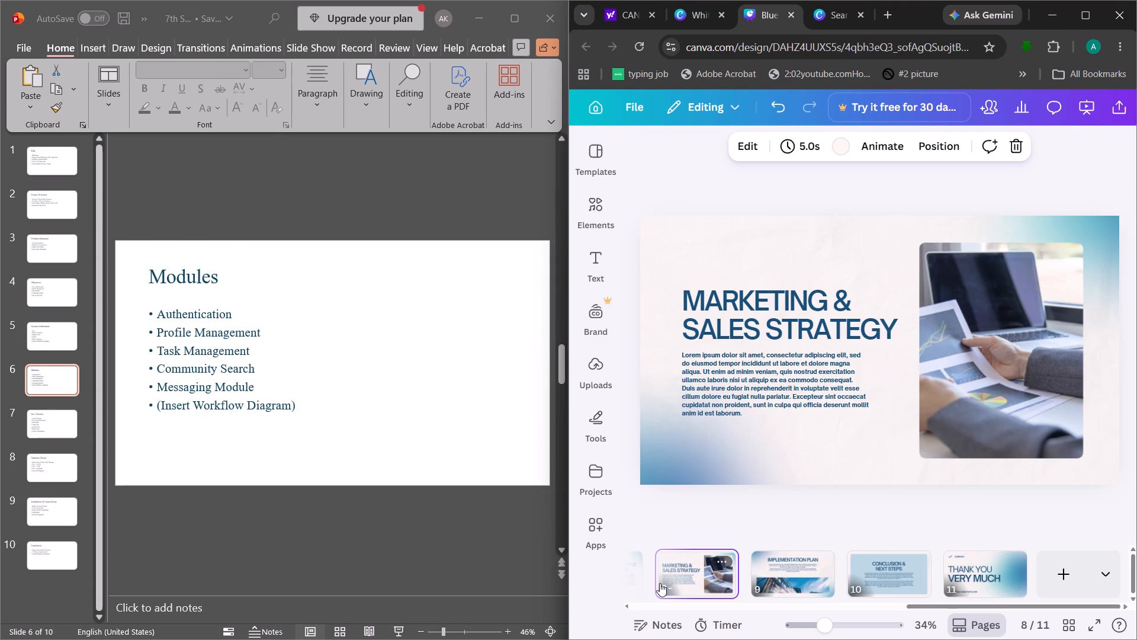
{"action": "scroll", "coordinate": [675, 583], "scroll_direction": "right", "scroll_amount": 1}
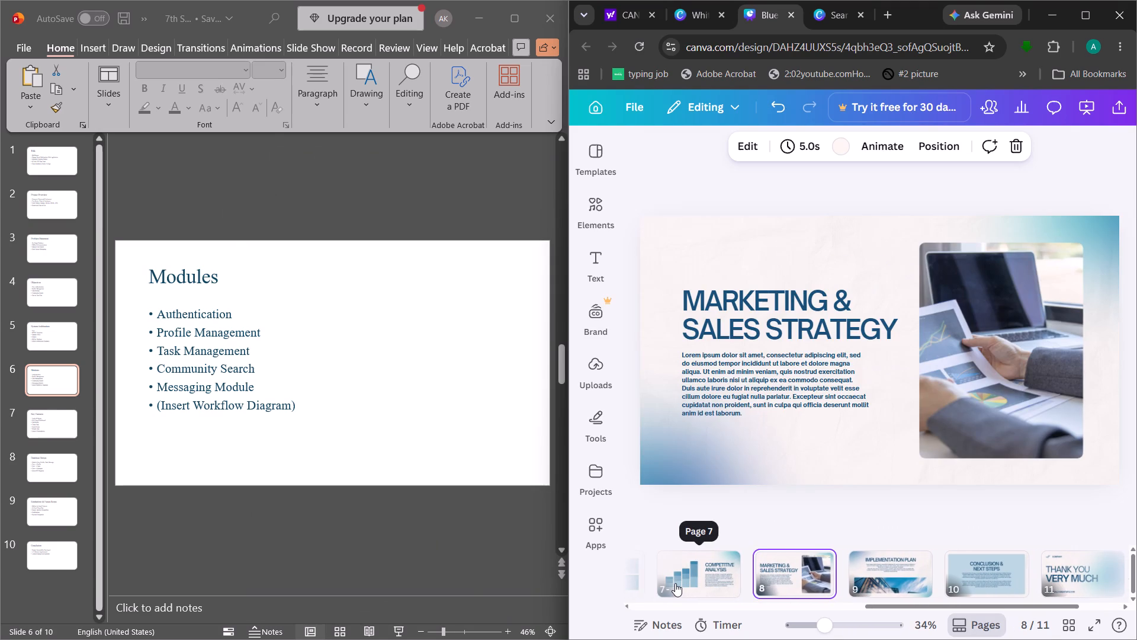
{"action": "scroll", "coordinate": [675, 583], "scroll_direction": "right", "scroll_amount": 1}
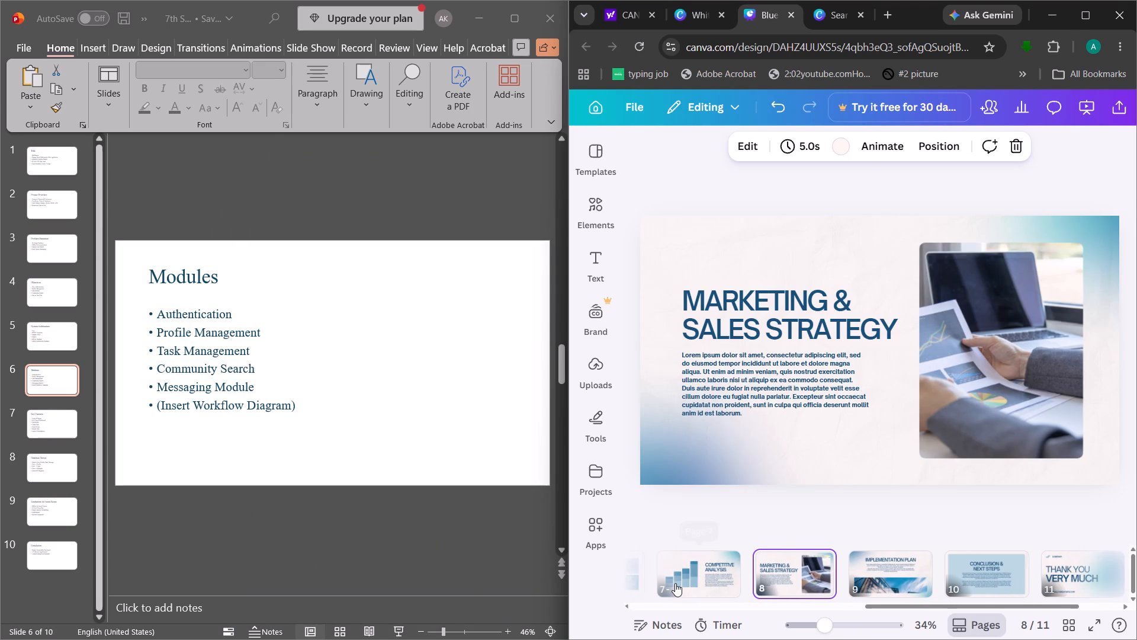
{"action": "left_click", "coordinate": [682, 580]}
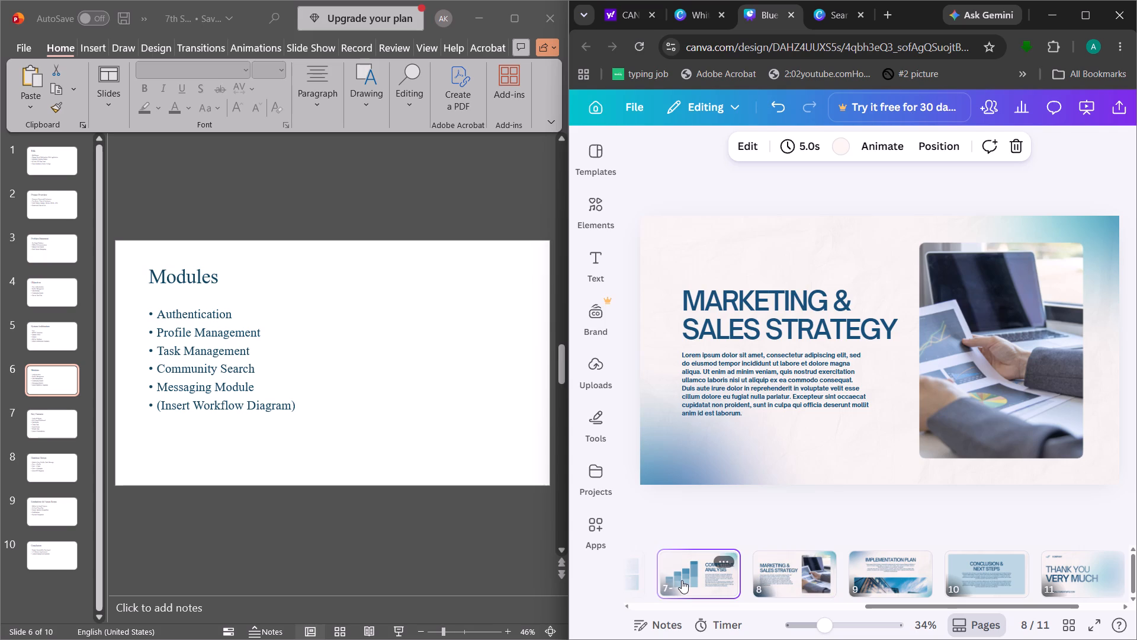
Review the PowerPoint outline's Key Features, Database Design, Conclusion, and Limitations & Future Scope slides.
{"action": "left_click", "coordinate": [59, 428]}
{"action": "left_click", "coordinate": [59, 428]}
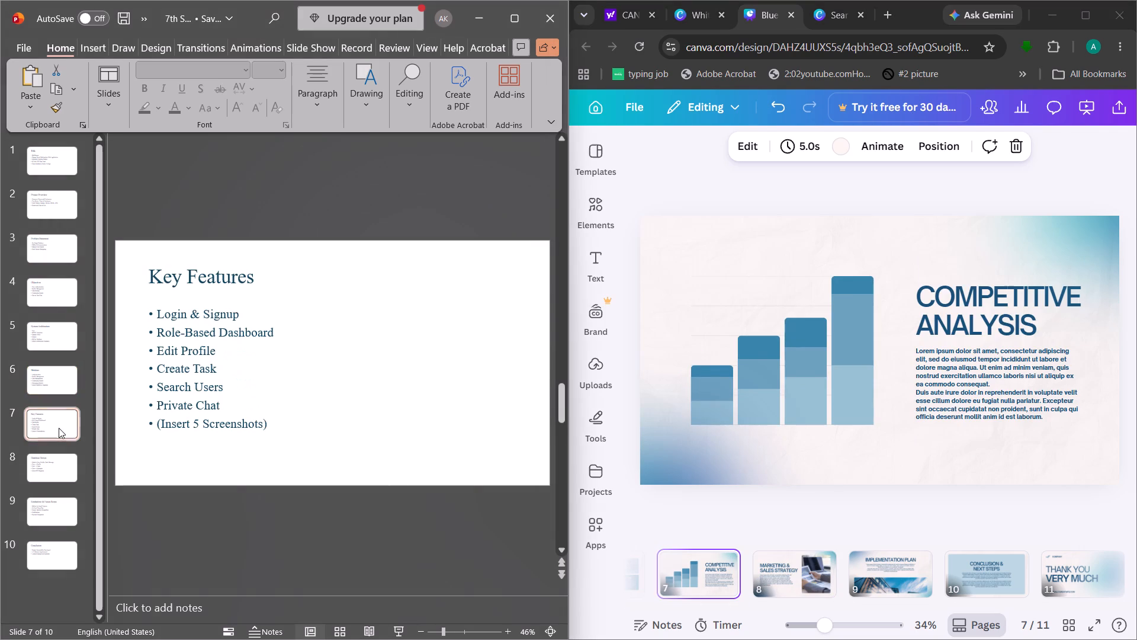
{"action": "left_click", "coordinate": [62, 472]}
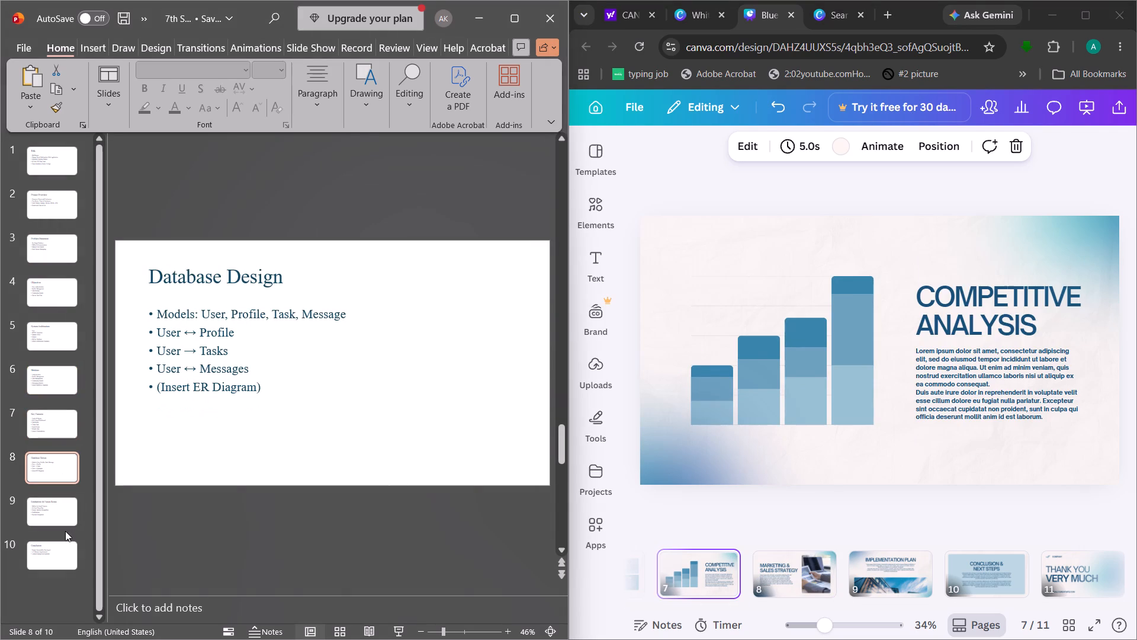
{"action": "left_click", "coordinate": [65, 531]}
{"action": "left_click", "coordinate": [60, 545]}
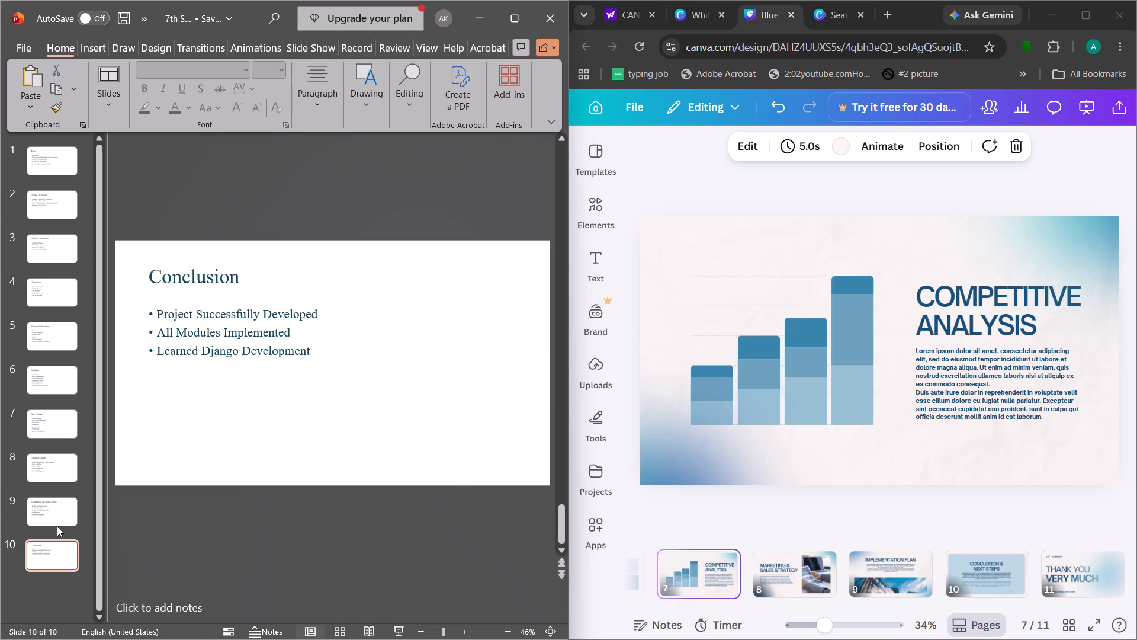
{"action": "left_click", "coordinate": [57, 514]}
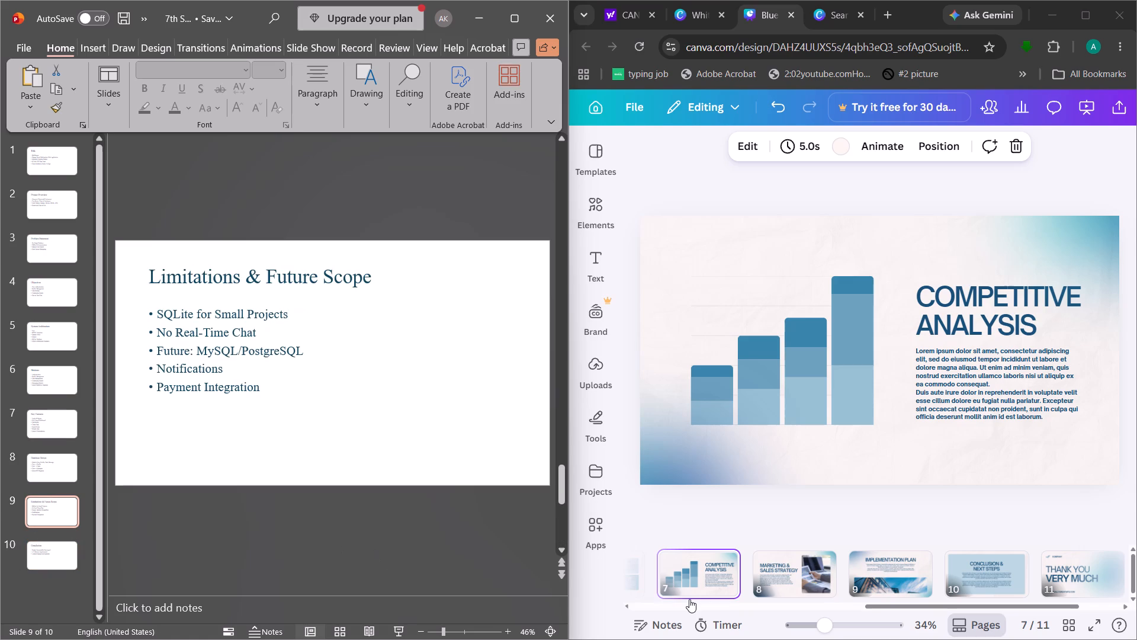
Compare Canva pages 9 to 11 with the outline's last three slides, ending on Implementation Plan and Limitations & Future Scope.
{"action": "scroll", "coordinate": [866, 569], "scroll_direction": "left", "scroll_amount": 2}
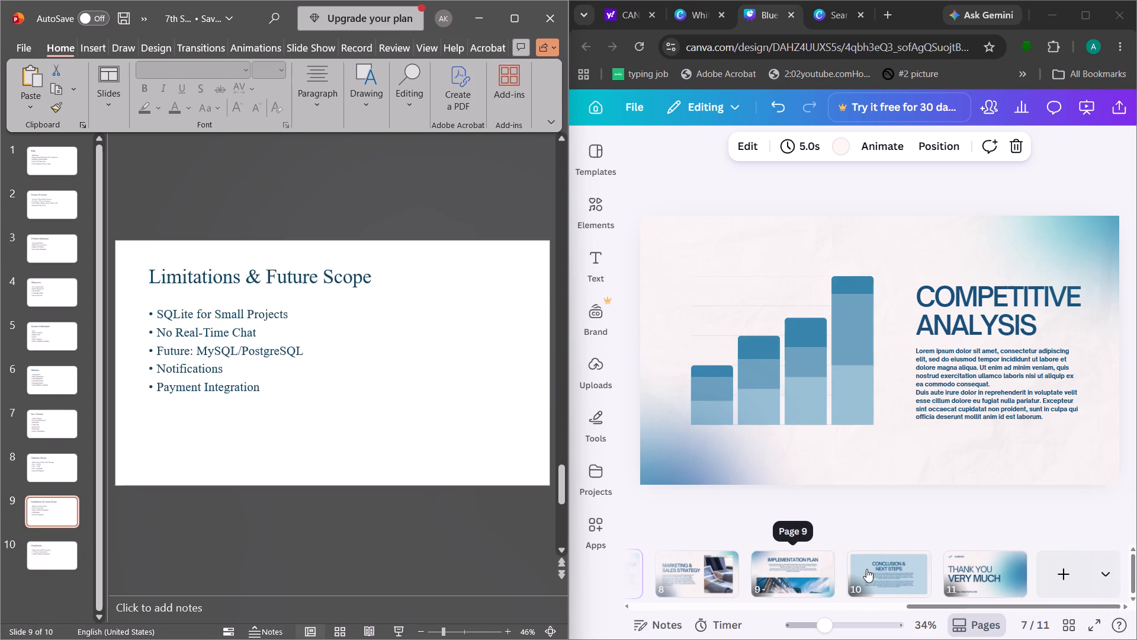
{"action": "left_click", "coordinate": [890, 571]}
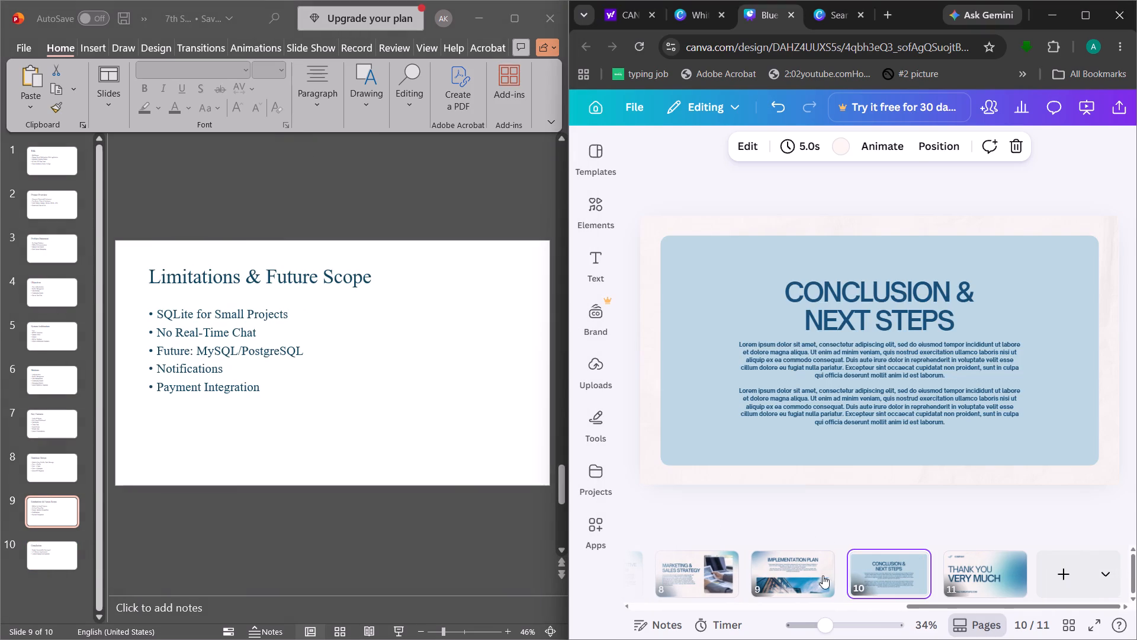
{"action": "left_click", "coordinate": [813, 575]}
{"action": "left_click", "coordinate": [872, 573]}
{"action": "left_click", "coordinate": [965, 573]}
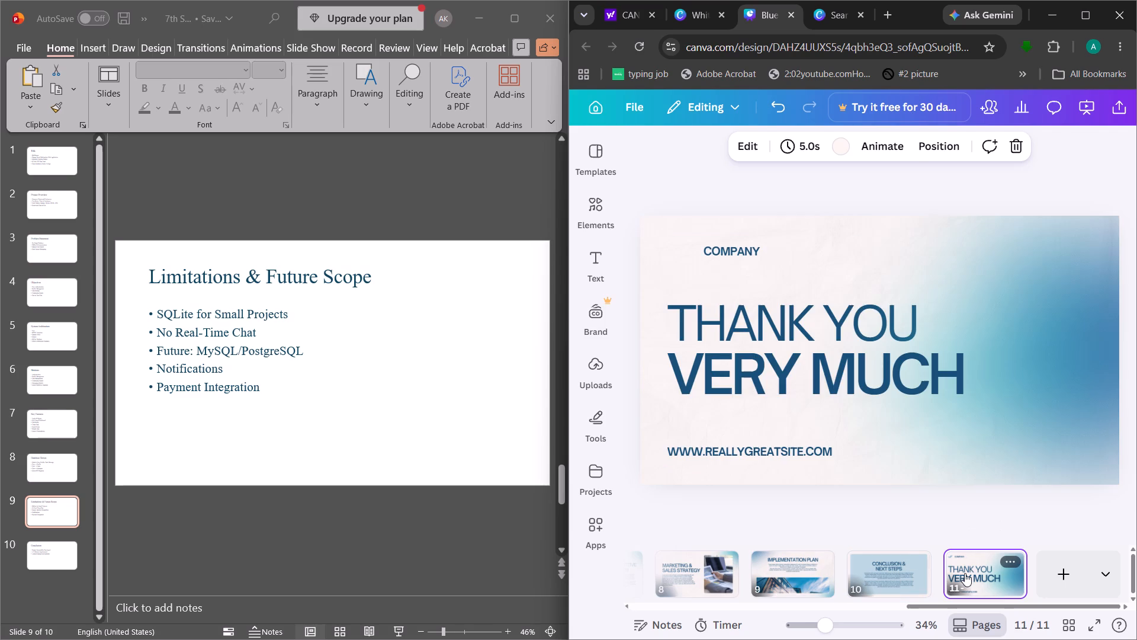
{"action": "left_click", "coordinate": [861, 564]}
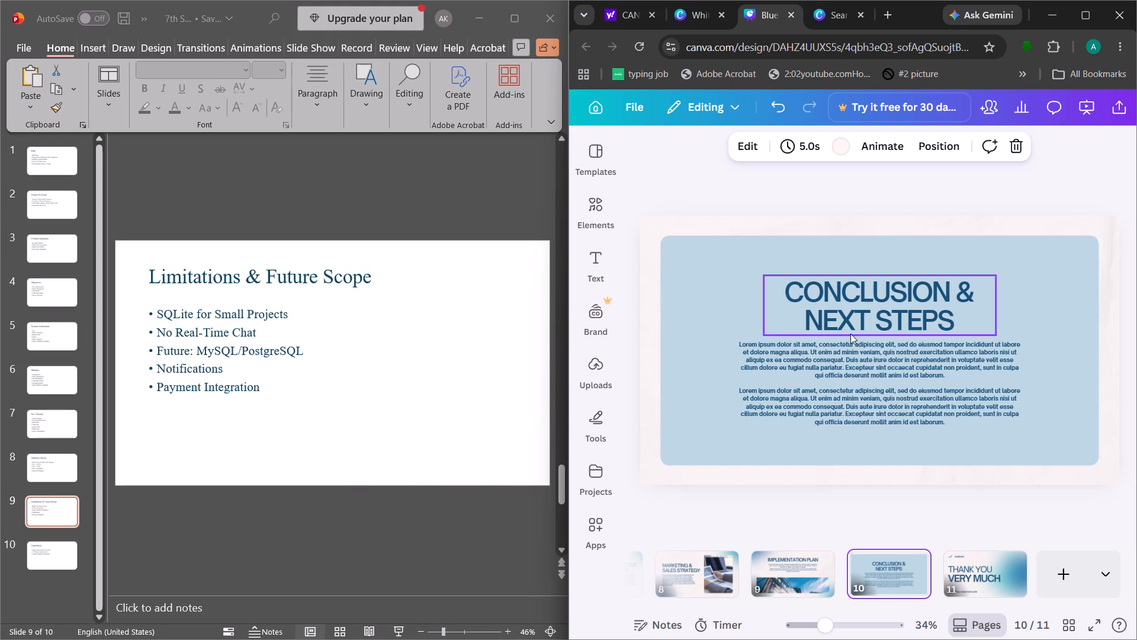
{"action": "left_click", "coordinate": [44, 560]}
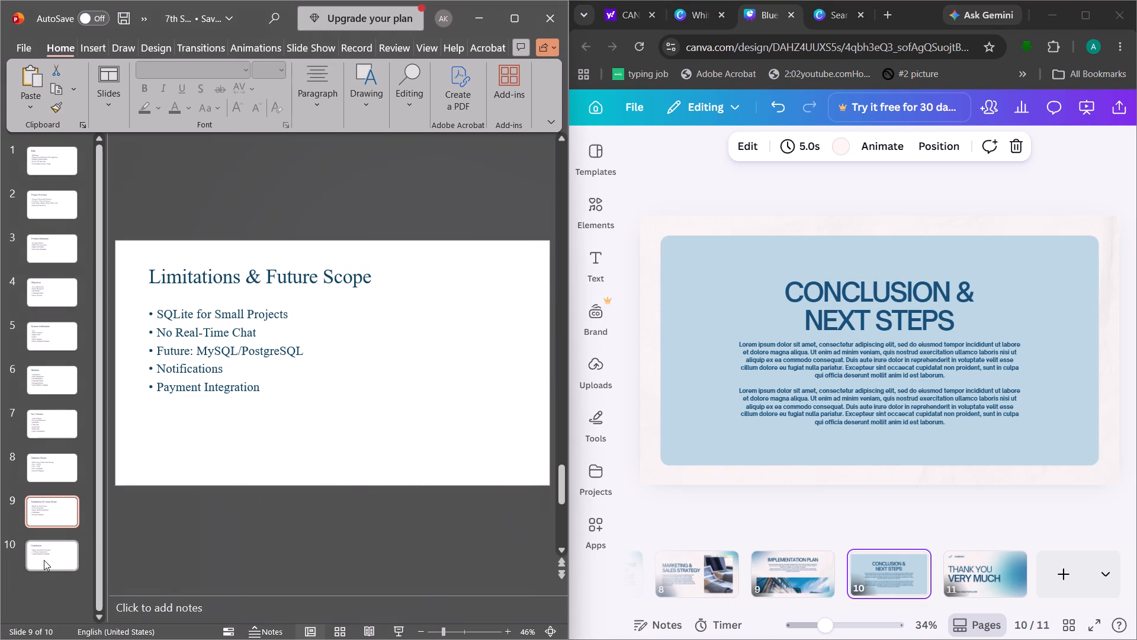
{"action": "left_click", "coordinate": [44, 560]}
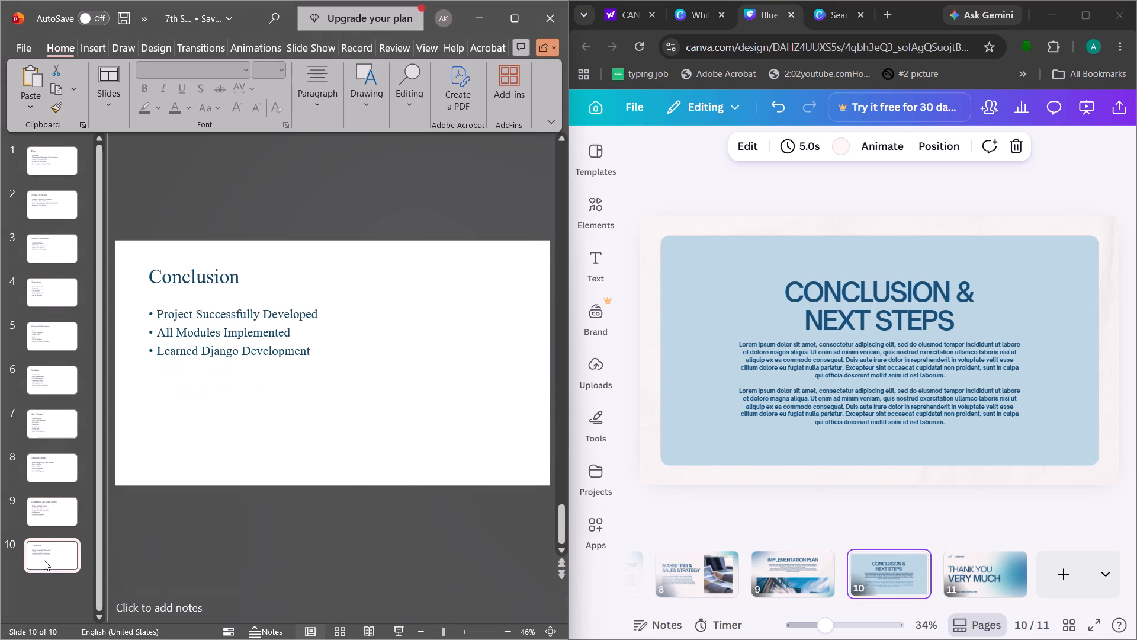
{"action": "left_click", "coordinate": [797, 578]}
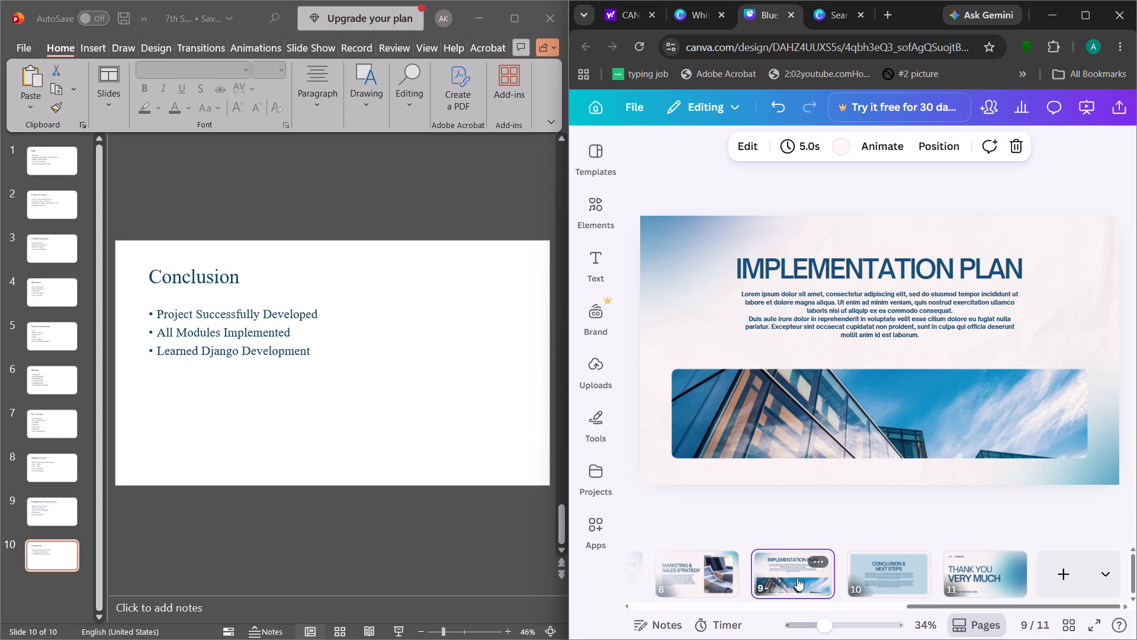
{"action": "left_click", "coordinate": [57, 514]}
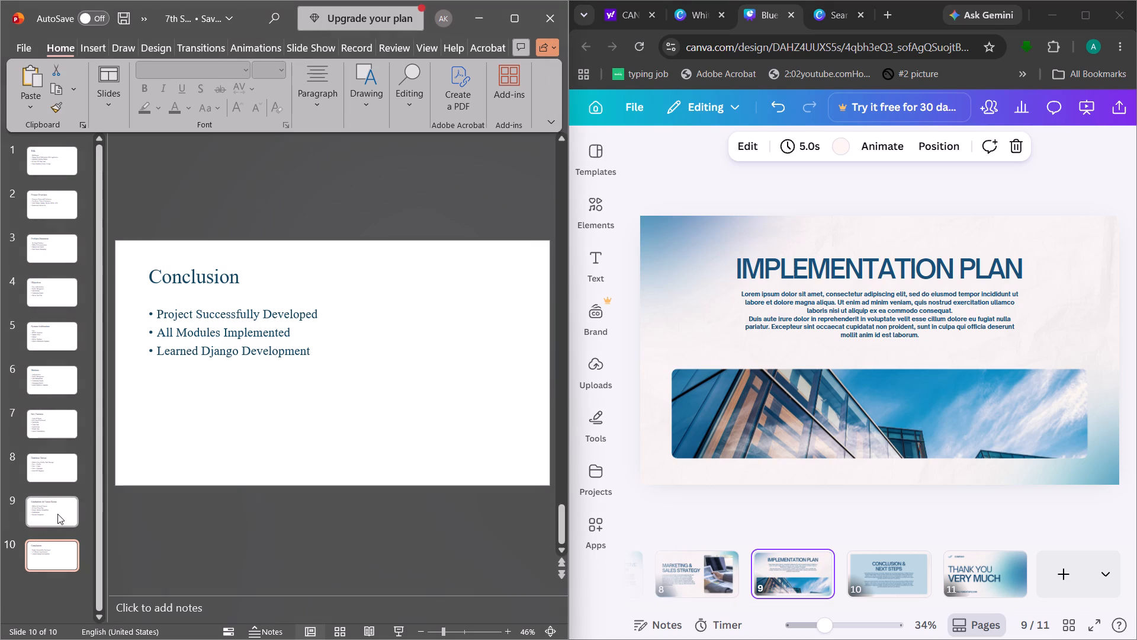
{"action": "left_click", "coordinate": [56, 513]}
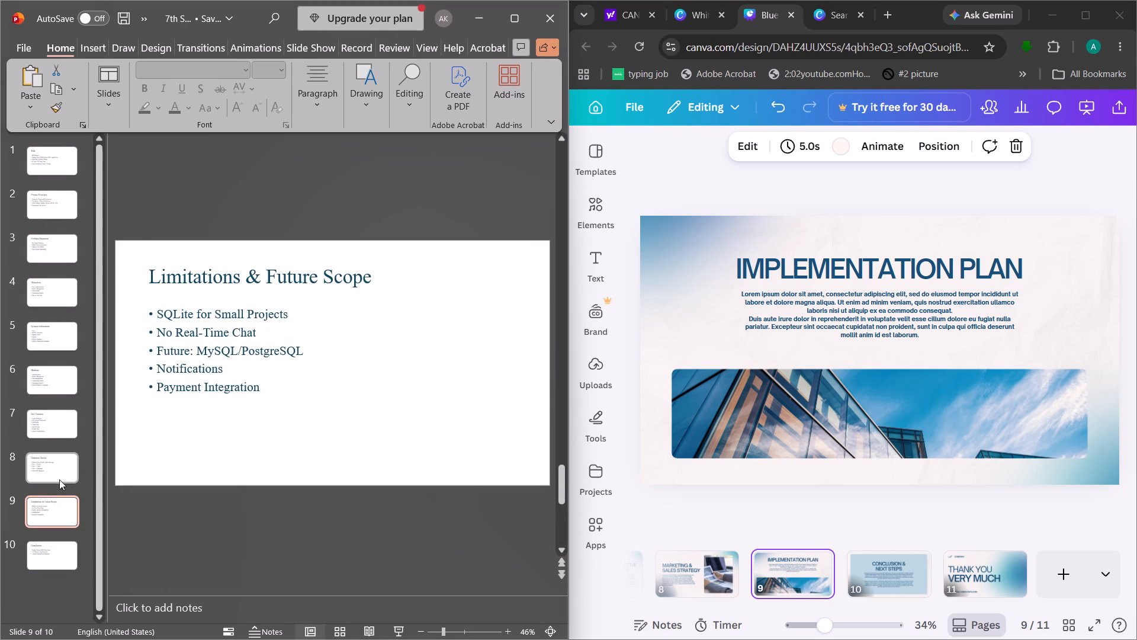
{"action": "left_click", "coordinate": [56, 473]}
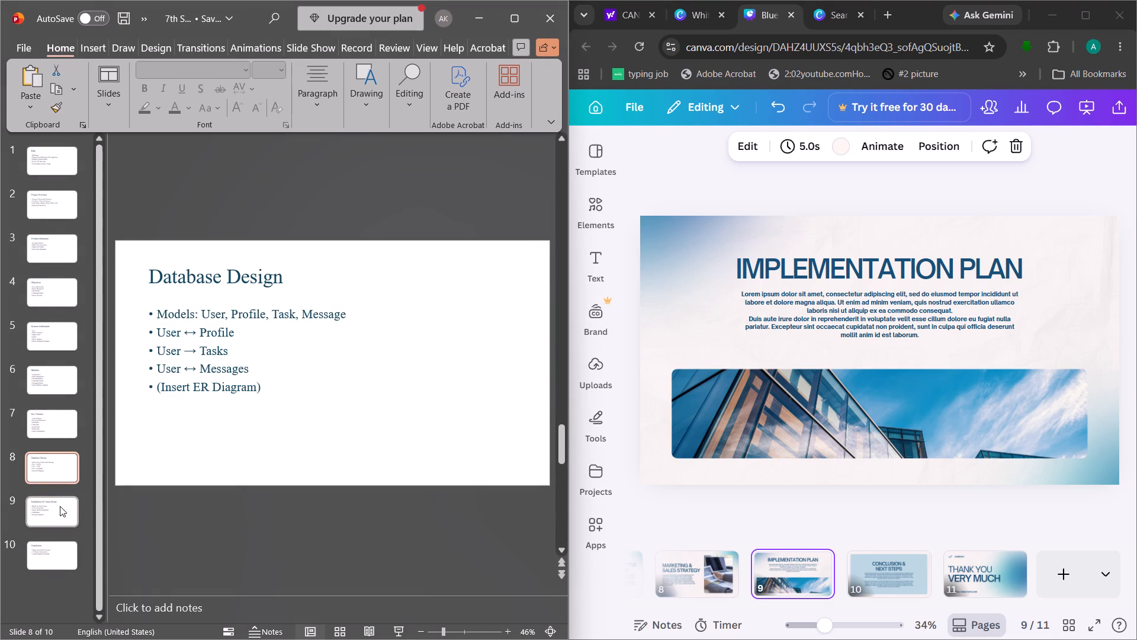
{"action": "left_click", "coordinate": [60, 506]}
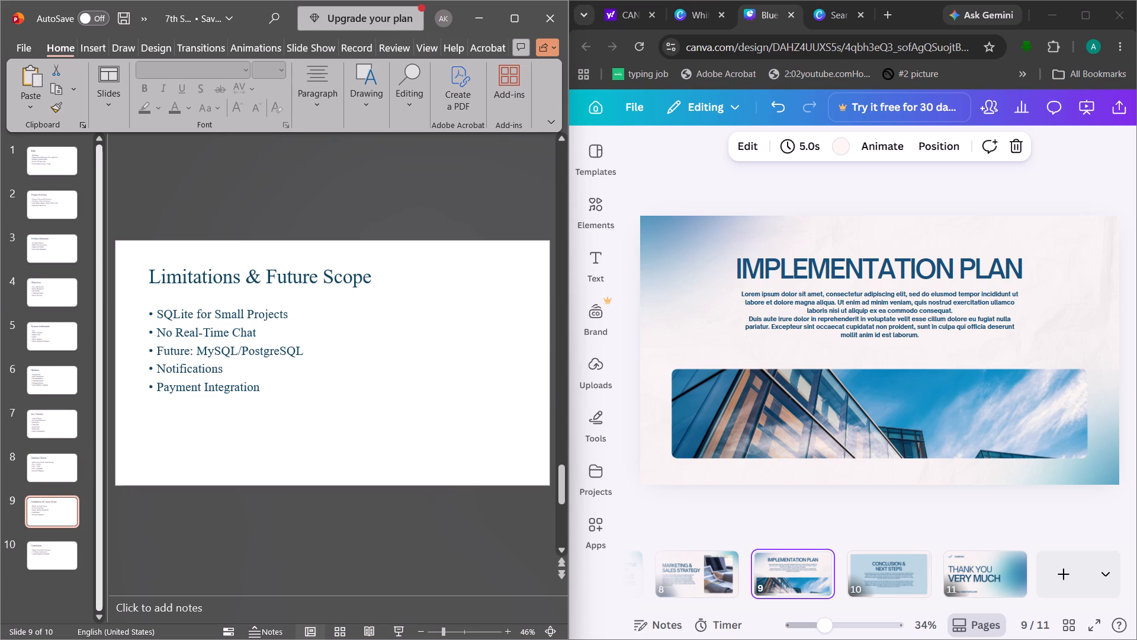
Examine the heading and bullets on the PowerPoint outline's Limitations & Future Scope slide.
{"action": "left_click", "coordinate": [303, 285]}
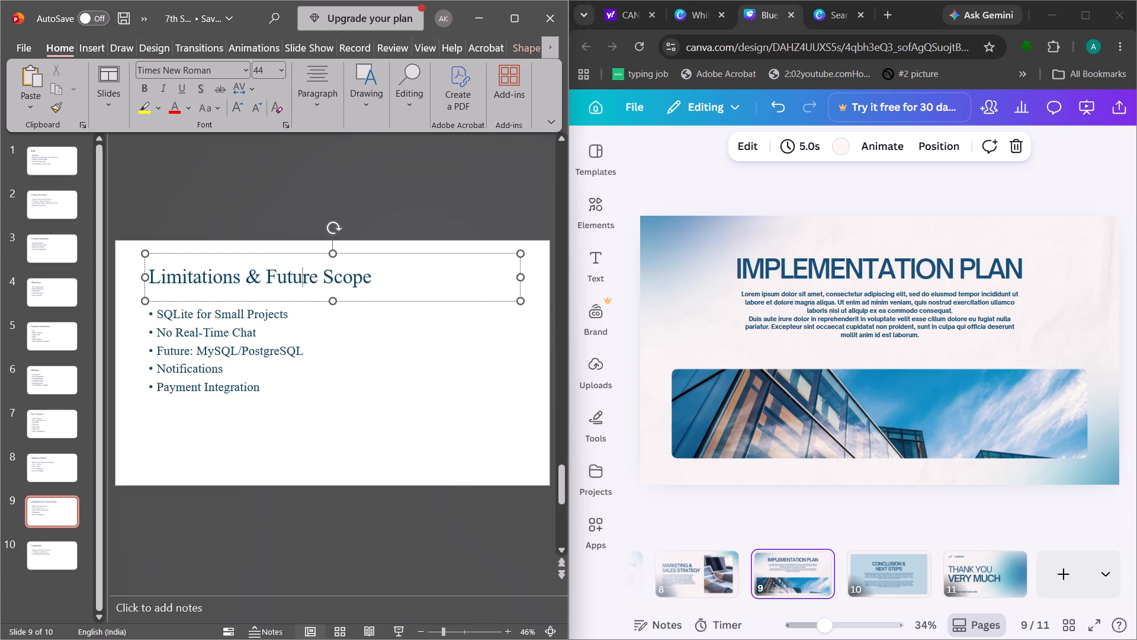
{"action": "left_click", "coordinate": [386, 345]}
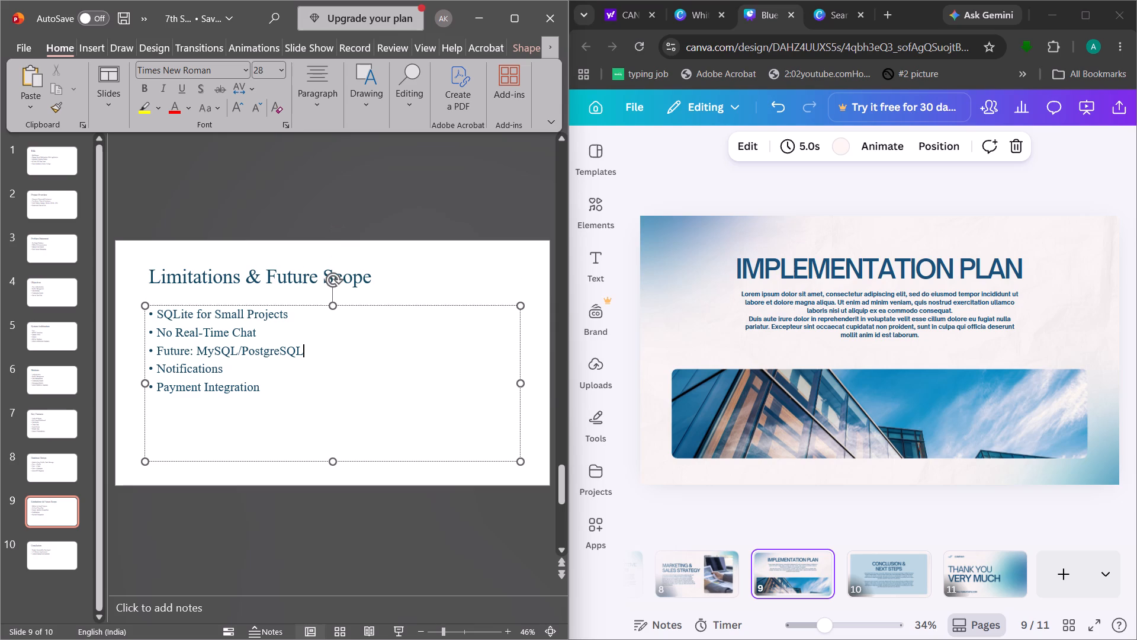
{"action": "left_click", "coordinate": [356, 284]}
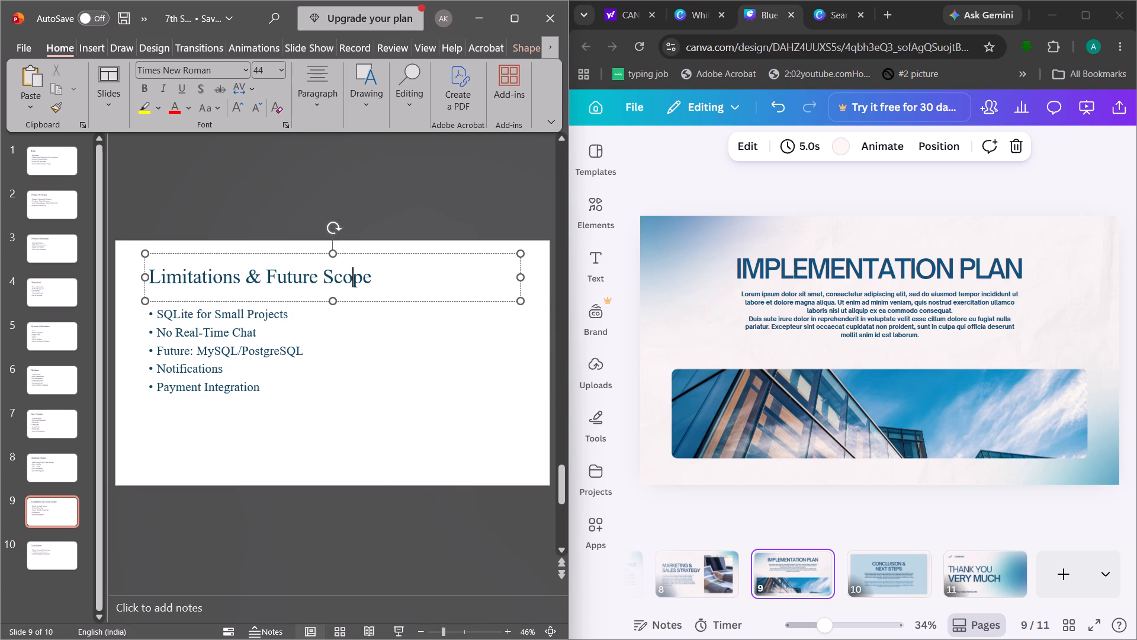
{"action": "left_click", "coordinate": [372, 280]}
{"action": "left_click_drag", "start_coordinate": [372, 280], "coordinate": [271, 284]}
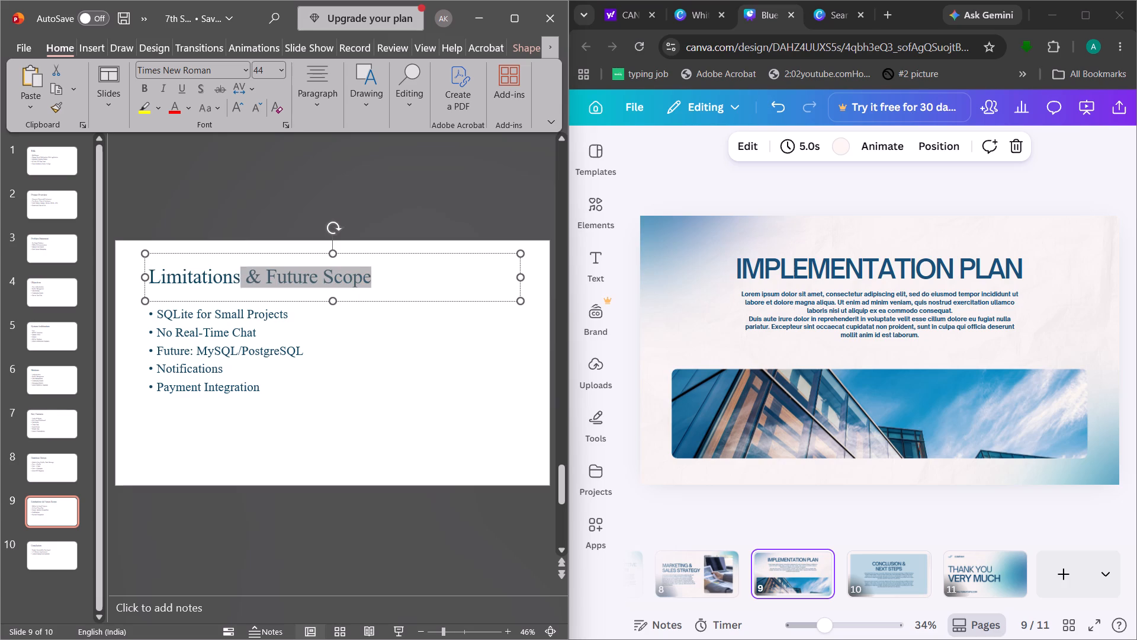
{"action": "left_click_drag", "start_coordinate": [271, 284], "coordinate": [407, 264]}
{"action": "left_click", "coordinate": [415, 344]}
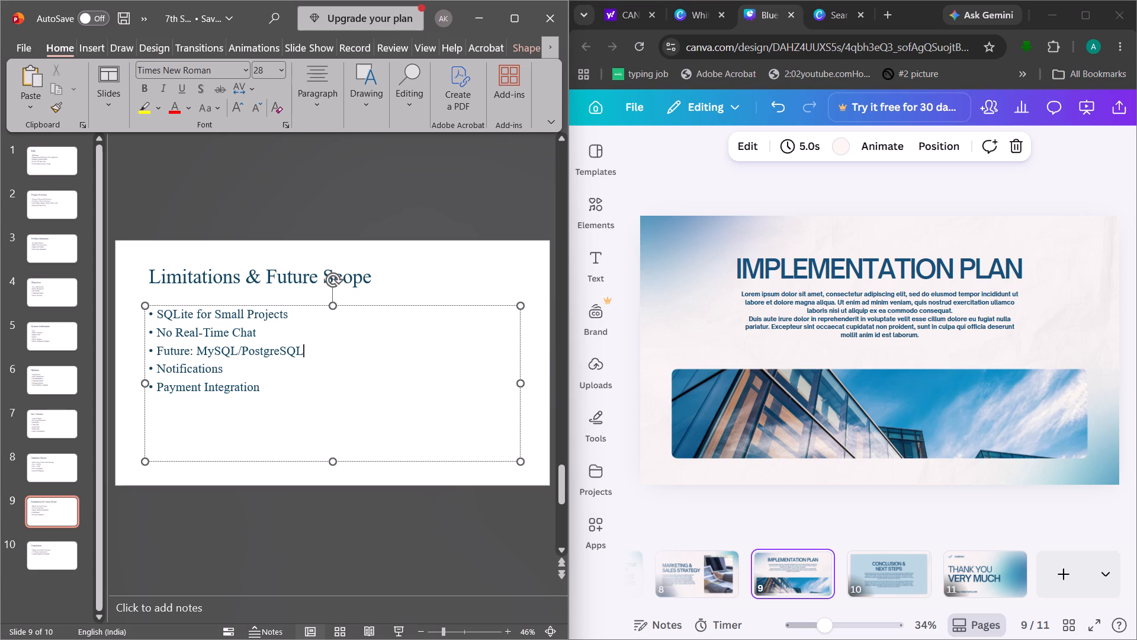
{"action": "left_click", "coordinate": [372, 284]}
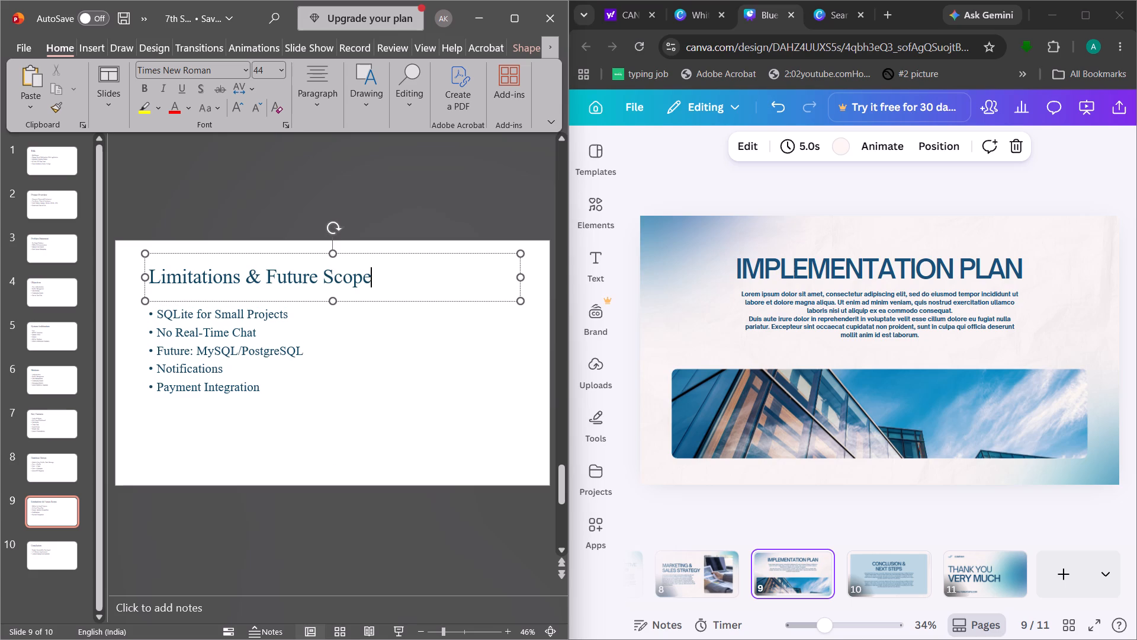
{"action": "left_click_drag", "start_coordinate": [382, 284], "coordinate": [205, 277]}
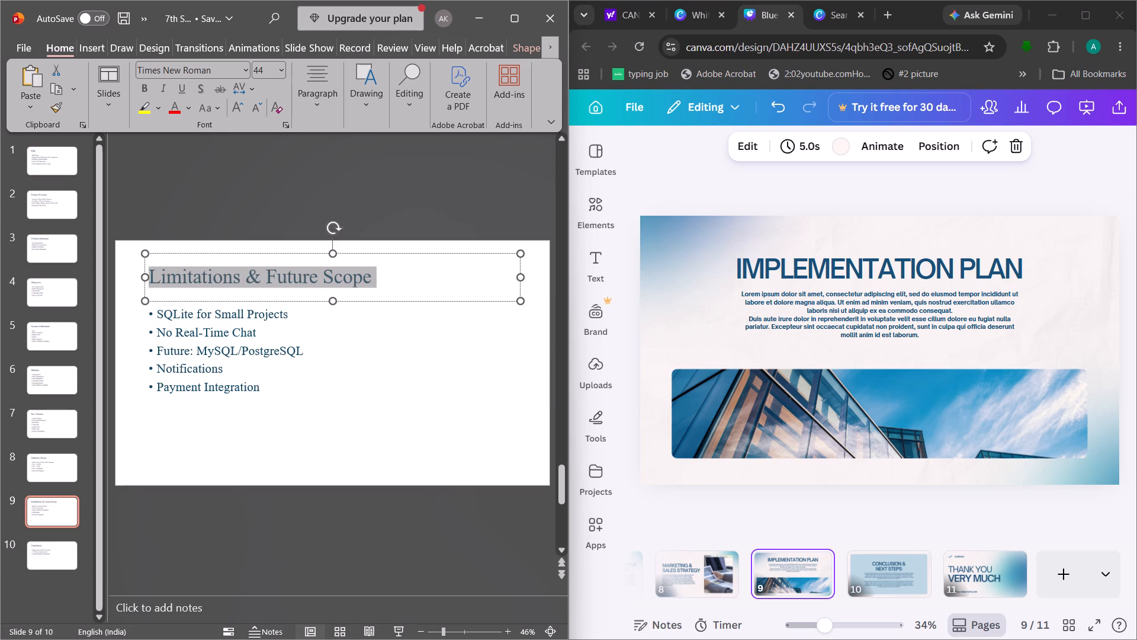
{"action": "left_click_drag", "start_coordinate": [205, 277], "coordinate": [197, 272]}
{"action": "left_click_drag", "start_coordinate": [197, 272], "coordinate": [188, 271]}
Shorten the bullet text box on the Limitations & Future Scope slide by raising its lower edge closer to the text.
{"action": "left_click", "coordinate": [270, 344]}
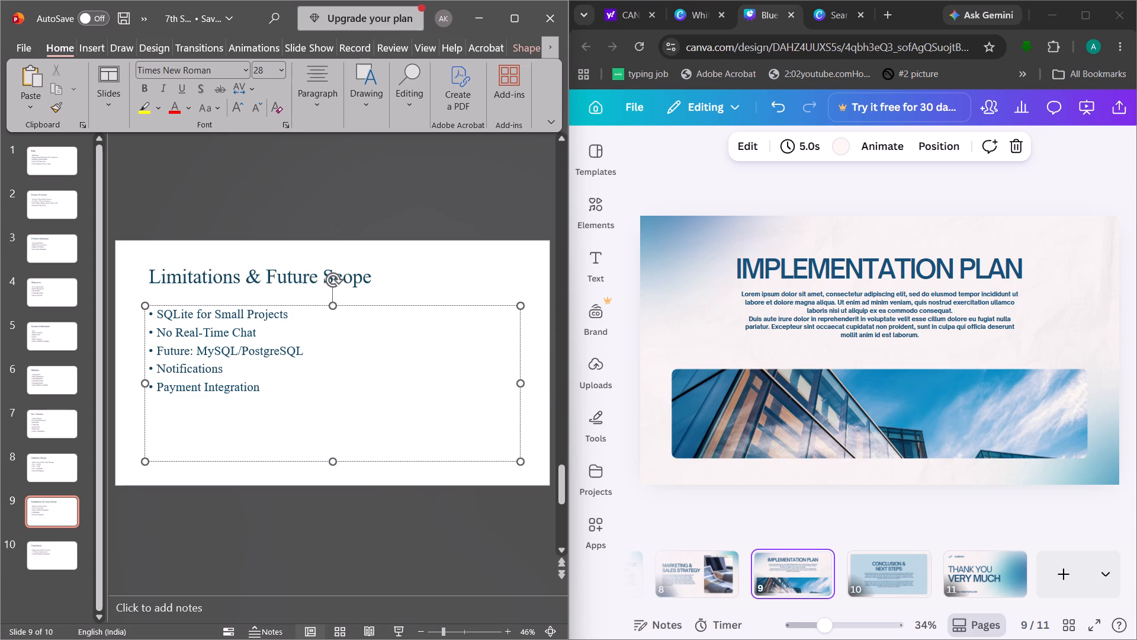
{"action": "left_click_drag", "start_coordinate": [333, 459], "coordinate": [333, 421]}
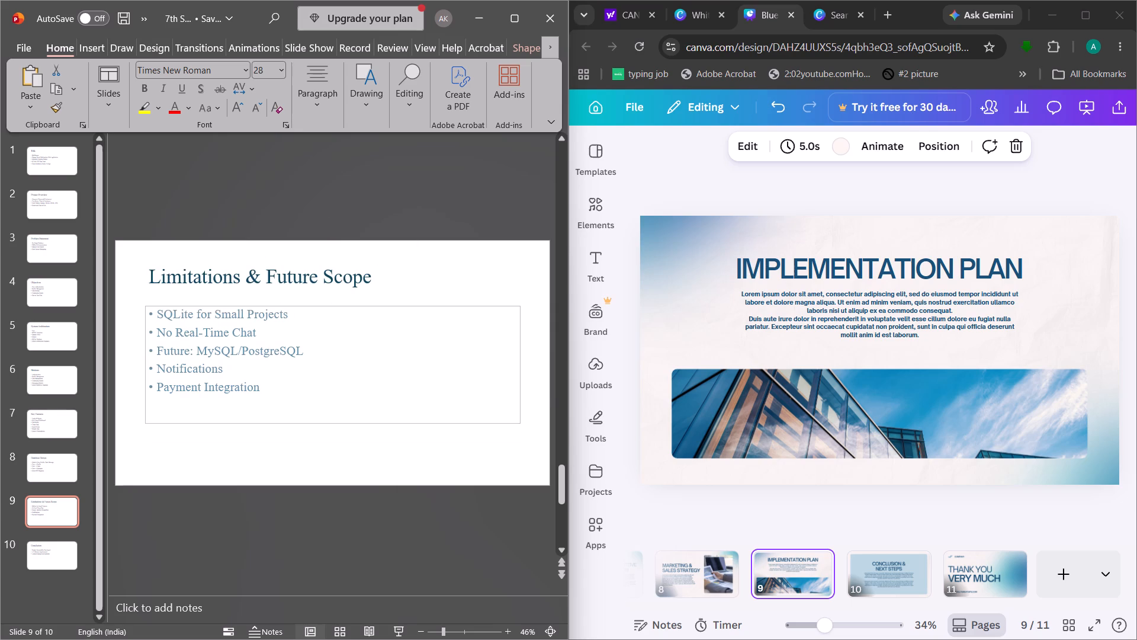
{"action": "left_click_drag", "start_coordinate": [333, 421], "coordinate": [332, 434]}
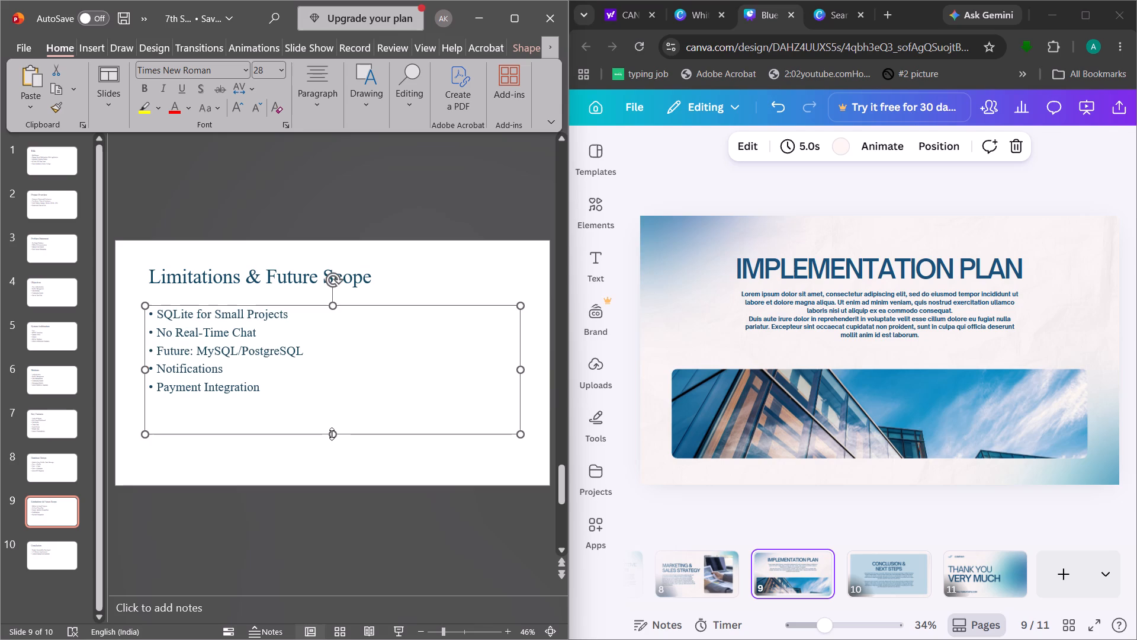
{"action": "left_click", "coordinate": [365, 453]}
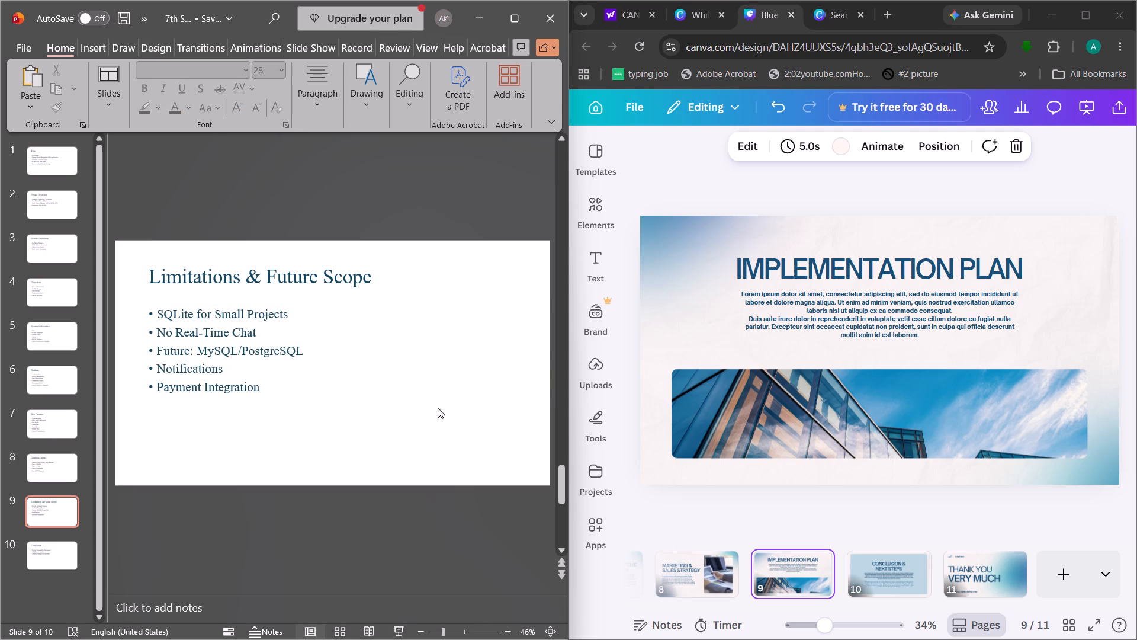
Compare the PowerPoint outline's Modules slide with Canva page 5, Value Proposition.
{"action": "left_click", "coordinate": [728, 383]}
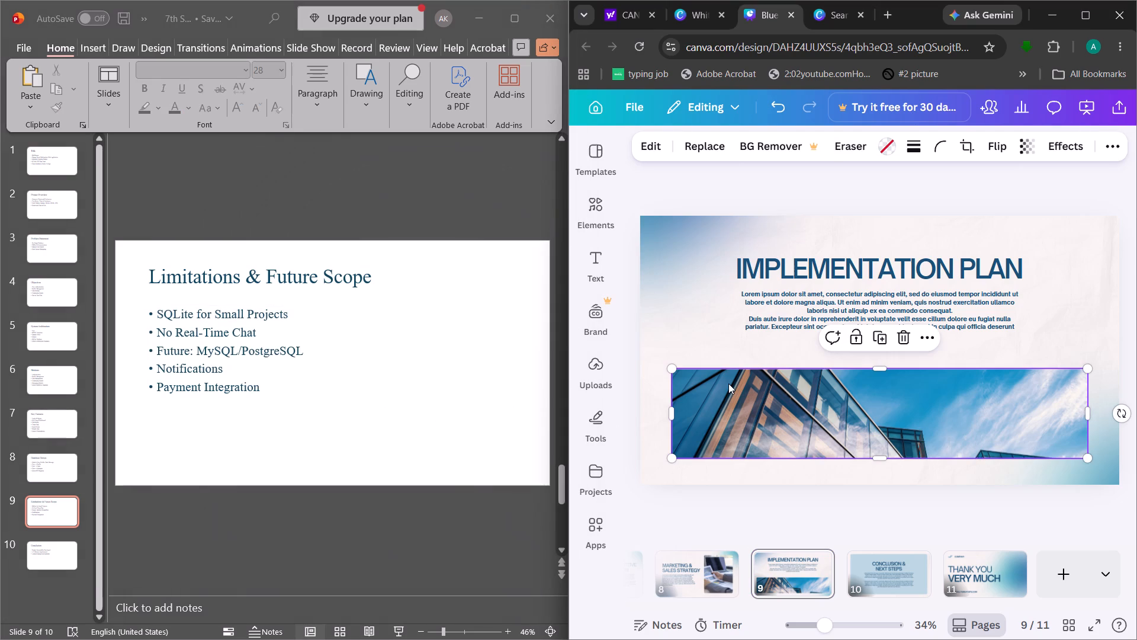
{"action": "left_click", "coordinate": [40, 379]}
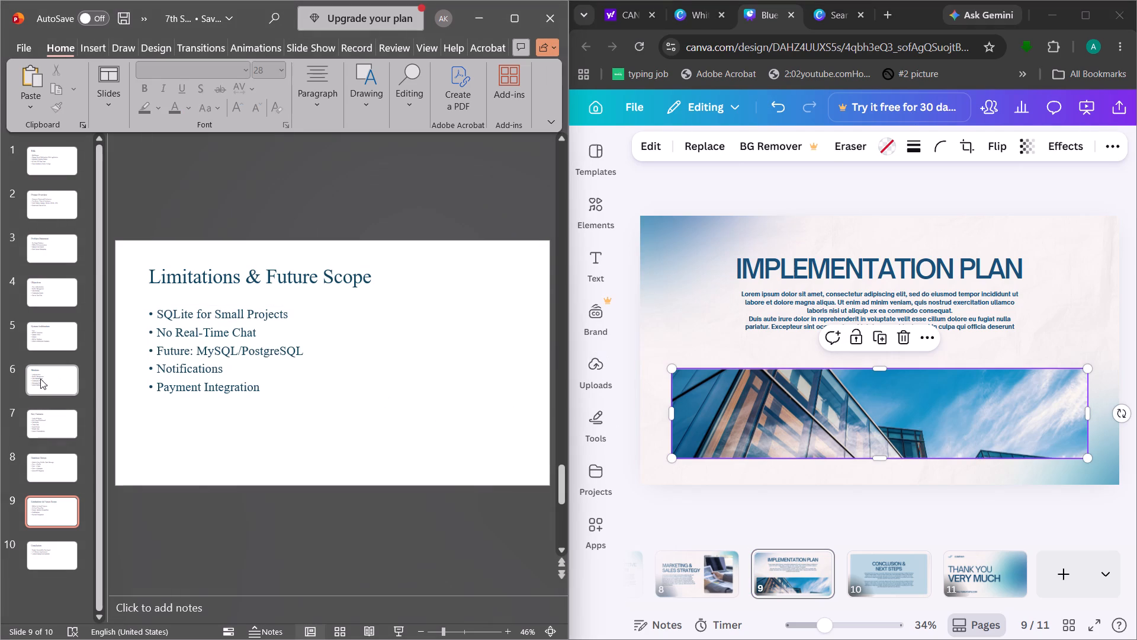
{"action": "left_click", "coordinate": [53, 386]}
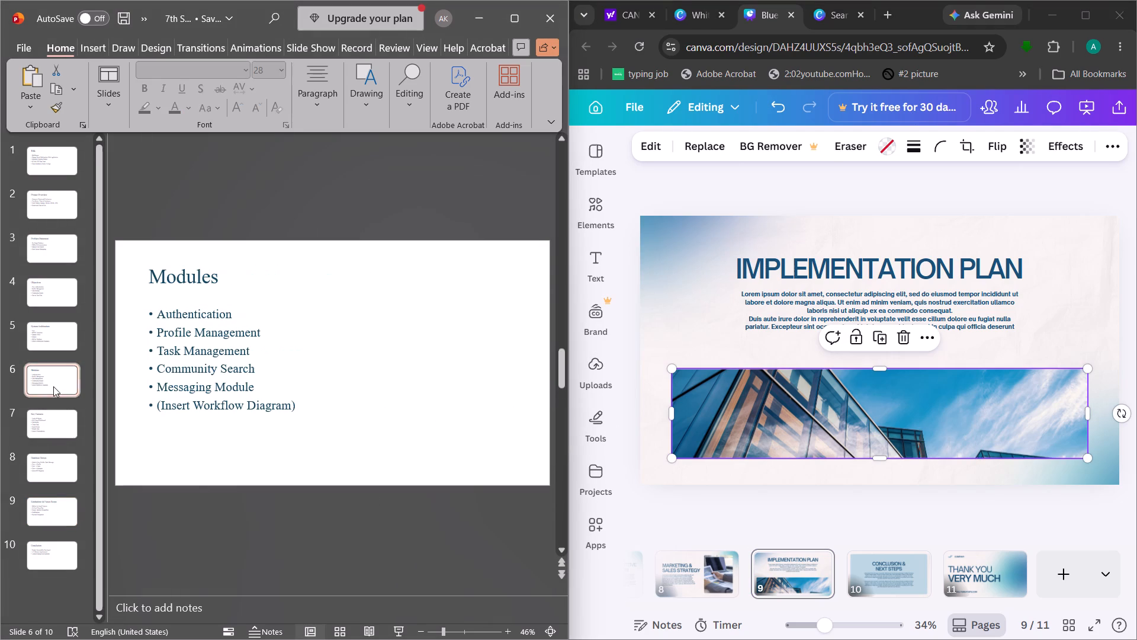
{"action": "scroll", "coordinate": [727, 574], "scroll_direction": "right", "scroll_amount": 2}
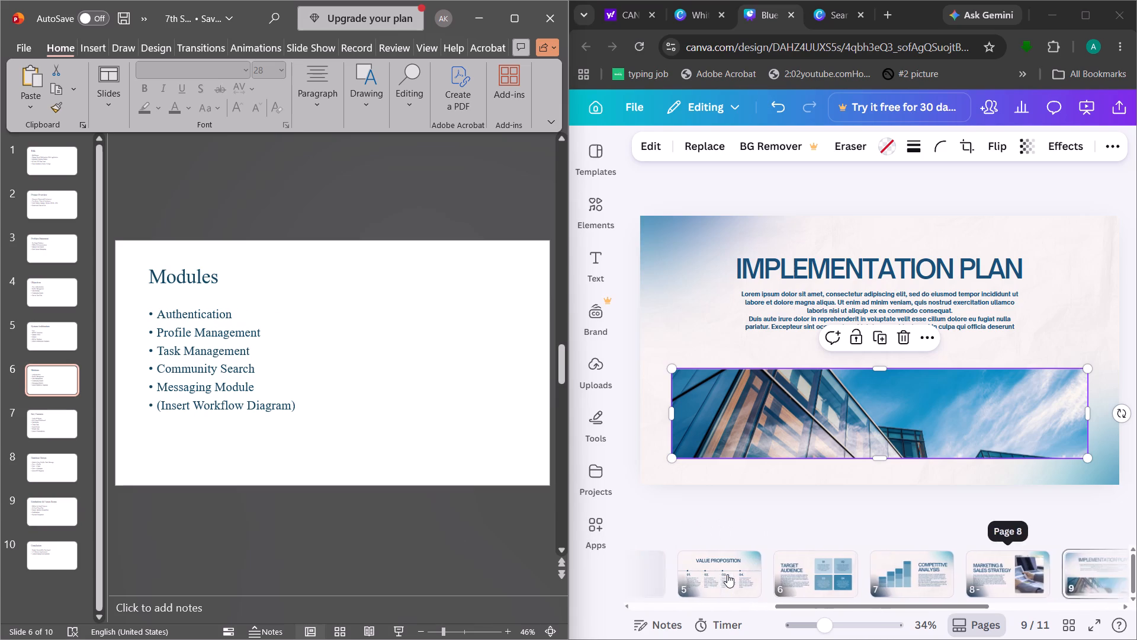
{"action": "scroll", "coordinate": [727, 574], "scroll_direction": "right", "scroll_amount": 1}
{"action": "left_click", "coordinate": [749, 574]}
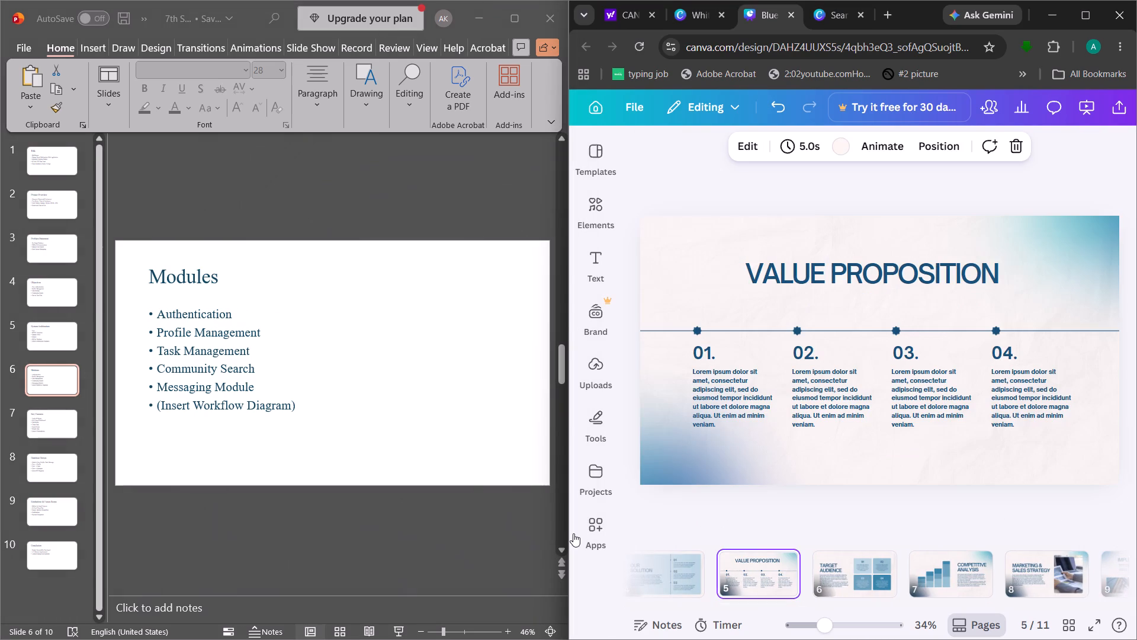
{"action": "scroll", "coordinate": [790, 569], "scroll_direction": "right", "scroll_amount": 5}
Set the letter spacing of the TITLE heading on Canva page 2 to 10.
{"action": "left_click", "coordinate": [776, 565]}
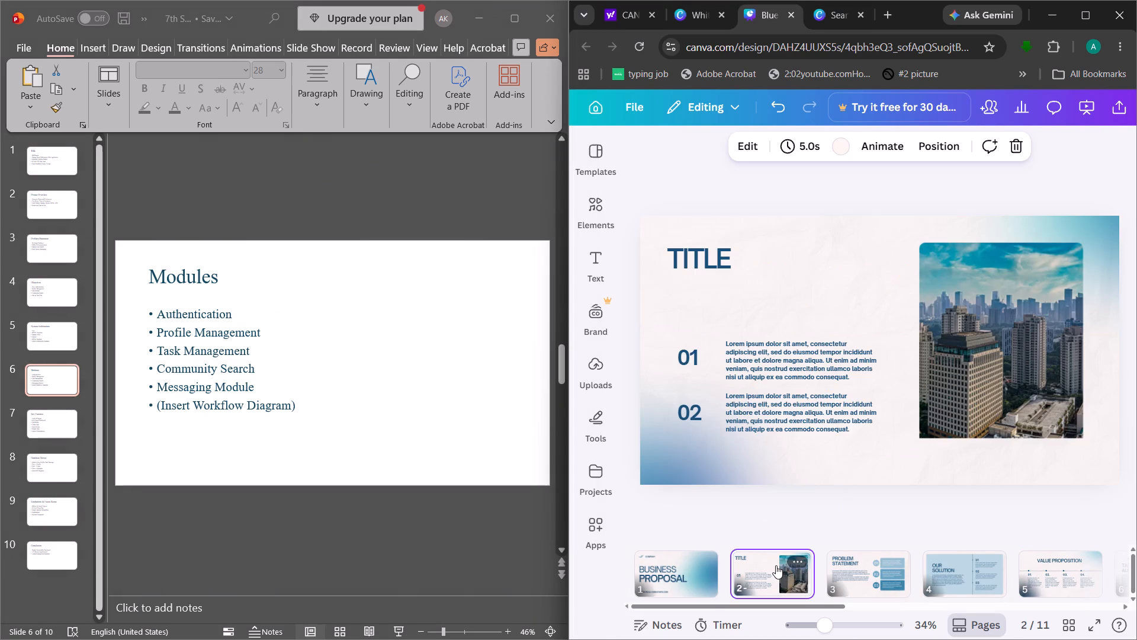
{"action": "left_click", "coordinate": [703, 257]}
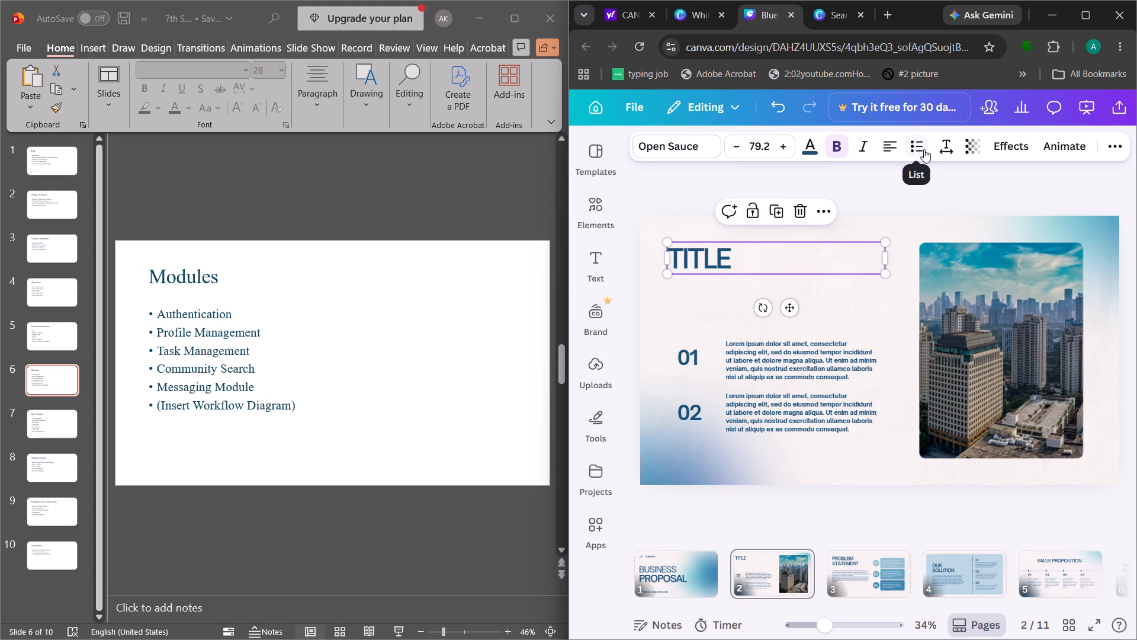
{"action": "left_click", "coordinate": [943, 143]}
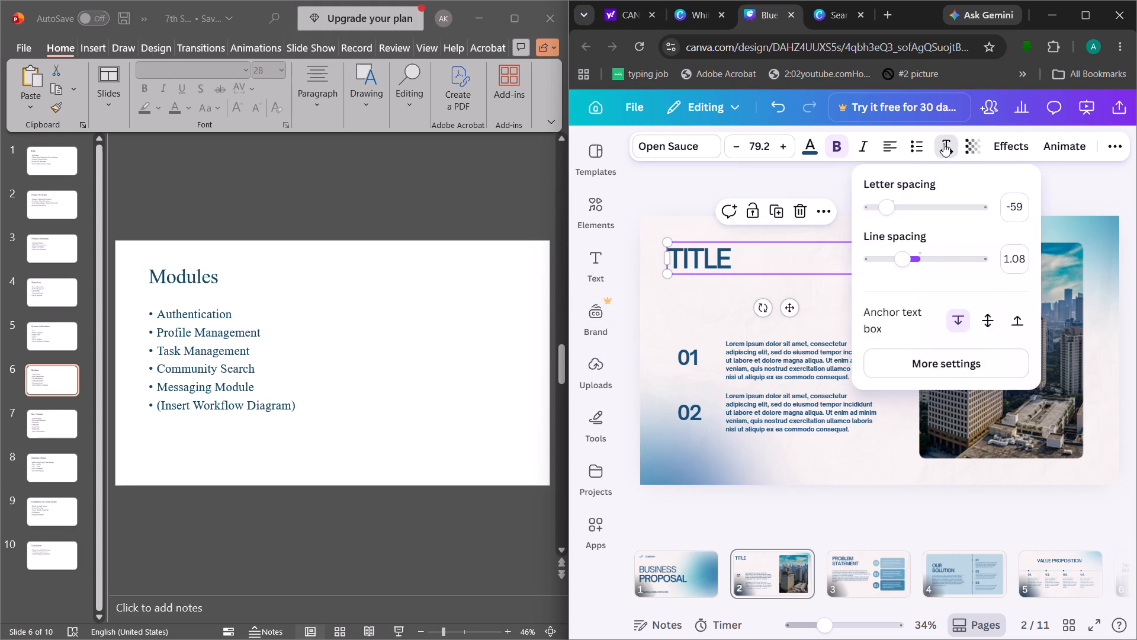
{"action": "left_click", "coordinate": [901, 207]}
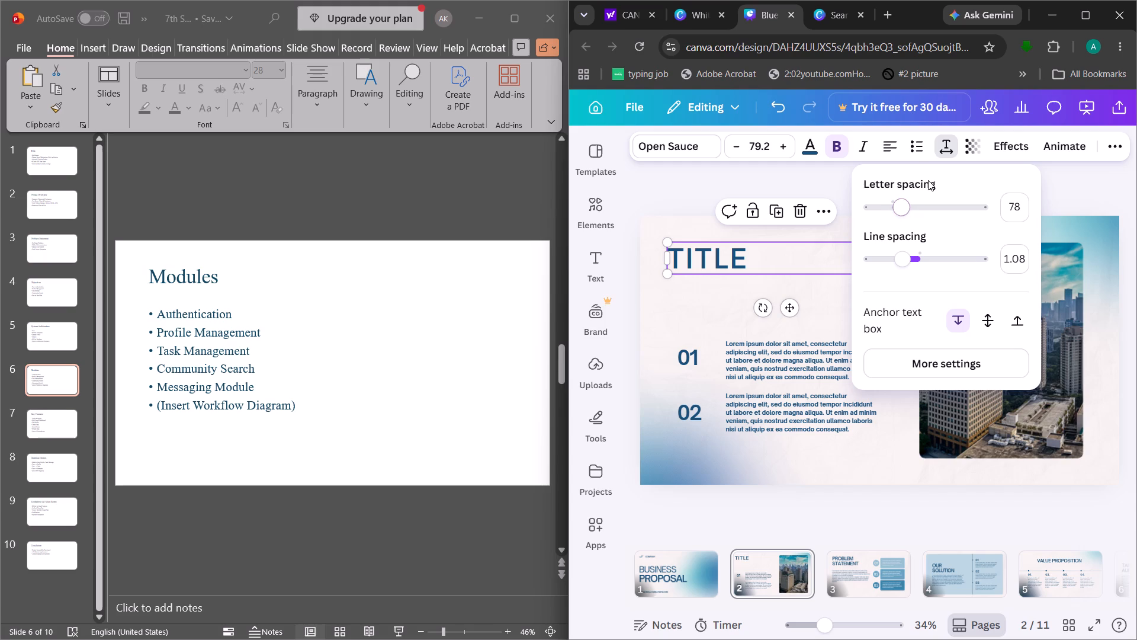
{"action": "left_click_drag", "start_coordinate": [904, 205], "coordinate": [901, 208]}
{"action": "left_click_drag", "start_coordinate": [901, 208], "coordinate": [894, 211]}
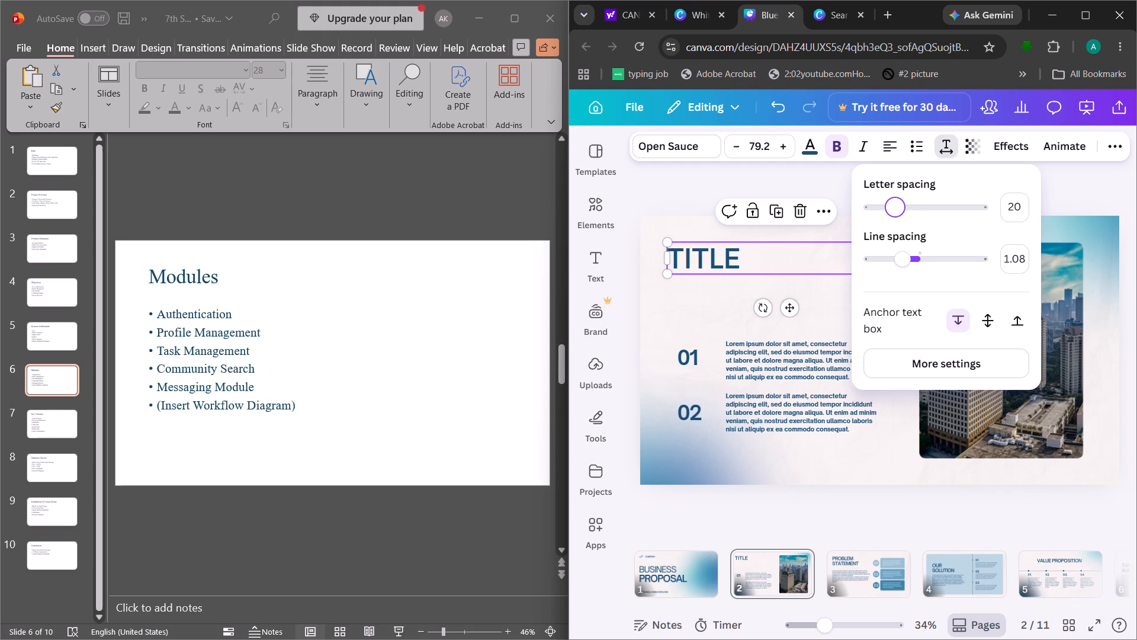
{"action": "left_click_drag", "start_coordinate": [894, 211], "coordinate": [893, 212]}
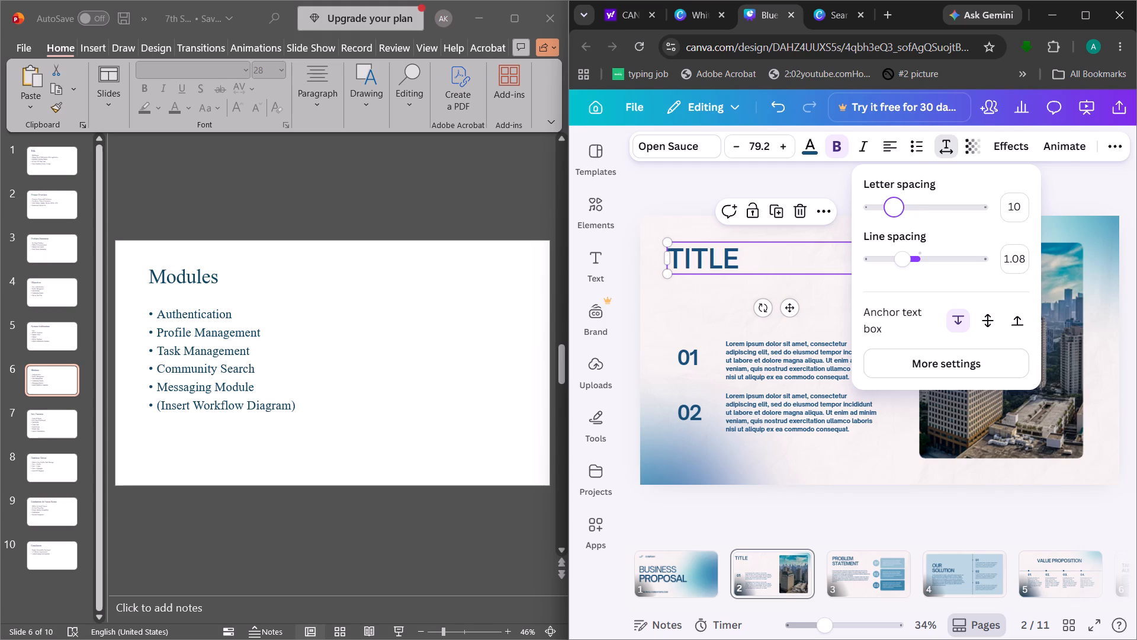
{"action": "left_click_drag", "start_coordinate": [893, 212], "coordinate": [893, 212]}
{"action": "left_click", "coordinate": [829, 302]}
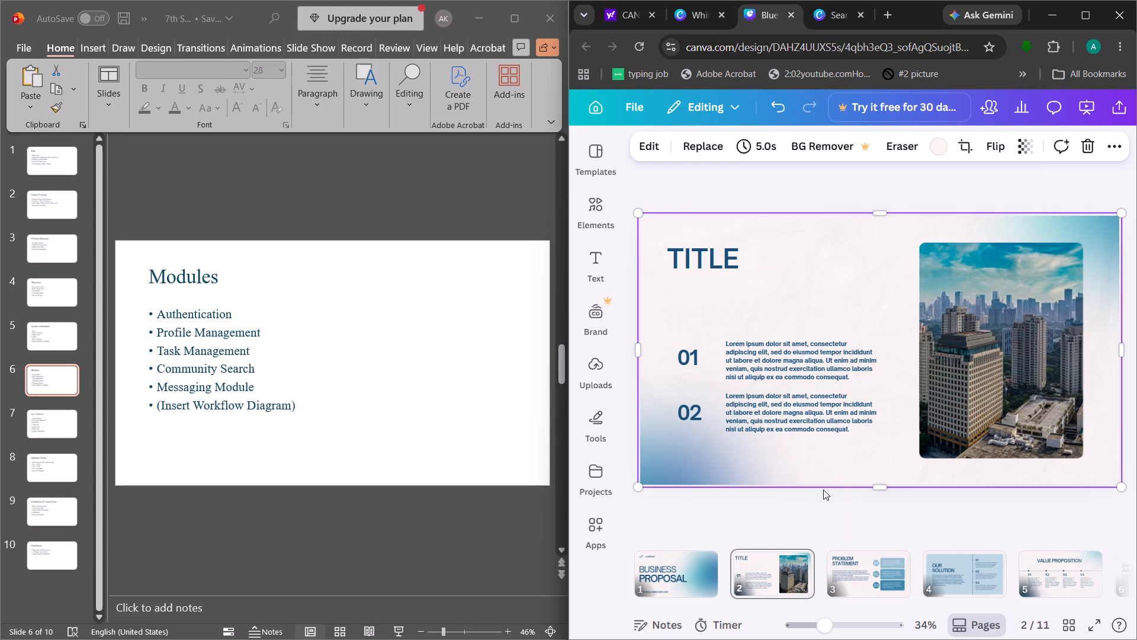
Set the letter spacing of page 3's Problem Statement heading to 10.
{"action": "left_click", "coordinate": [849, 560]}
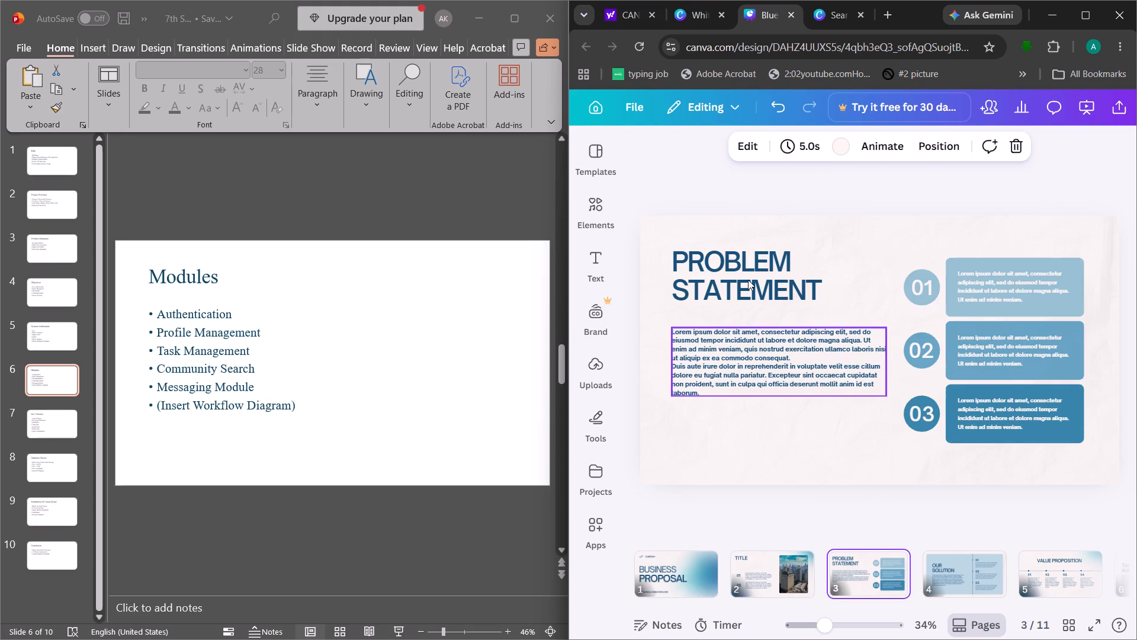
{"action": "left_click", "coordinate": [748, 280]}
{"action": "left_click", "coordinate": [943, 146]}
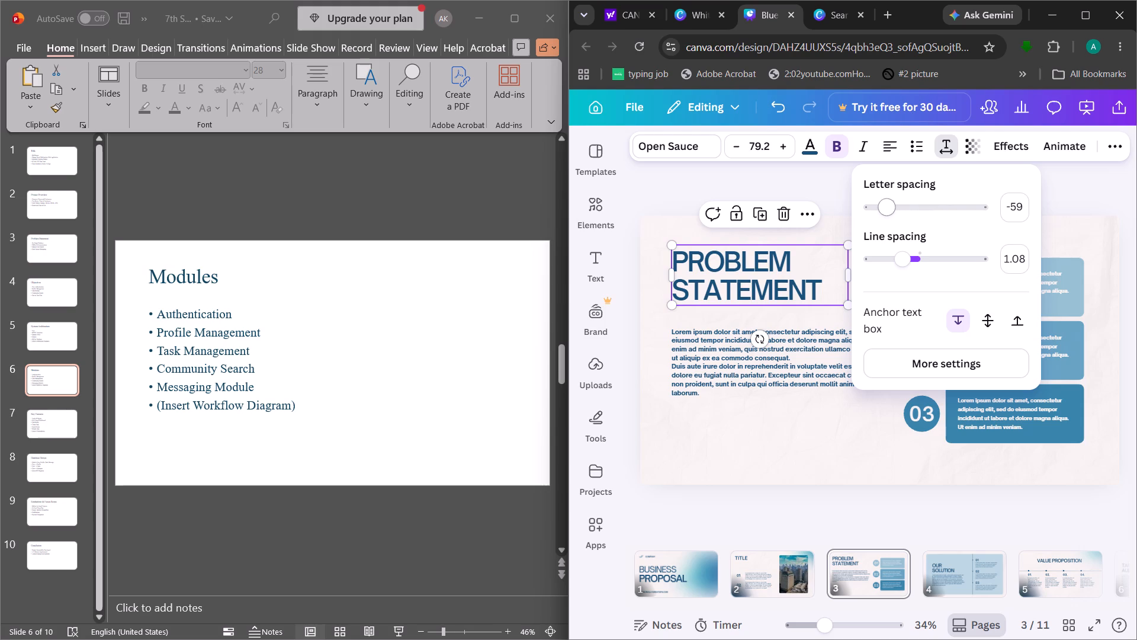
{"action": "left_click", "coordinate": [900, 209]}
{"action": "left_click", "coordinate": [896, 210]}
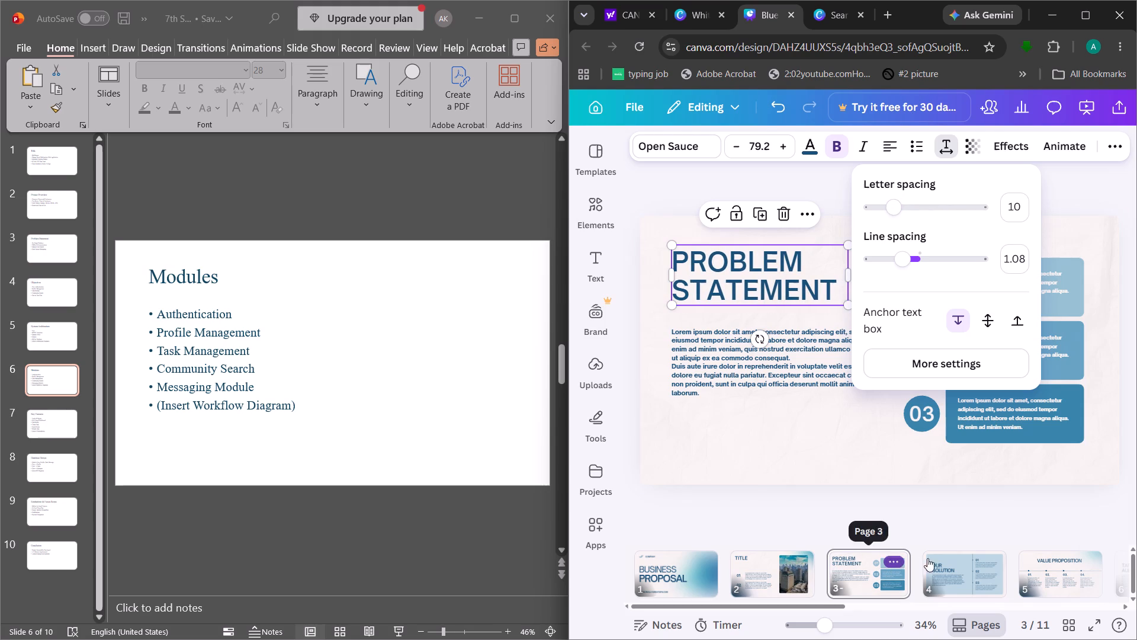
Move page 4's Our Solution heading up and slightly left, away from the body paragraph.
{"action": "left_click", "coordinate": [950, 564]}
{"action": "left_click", "coordinate": [737, 318]}
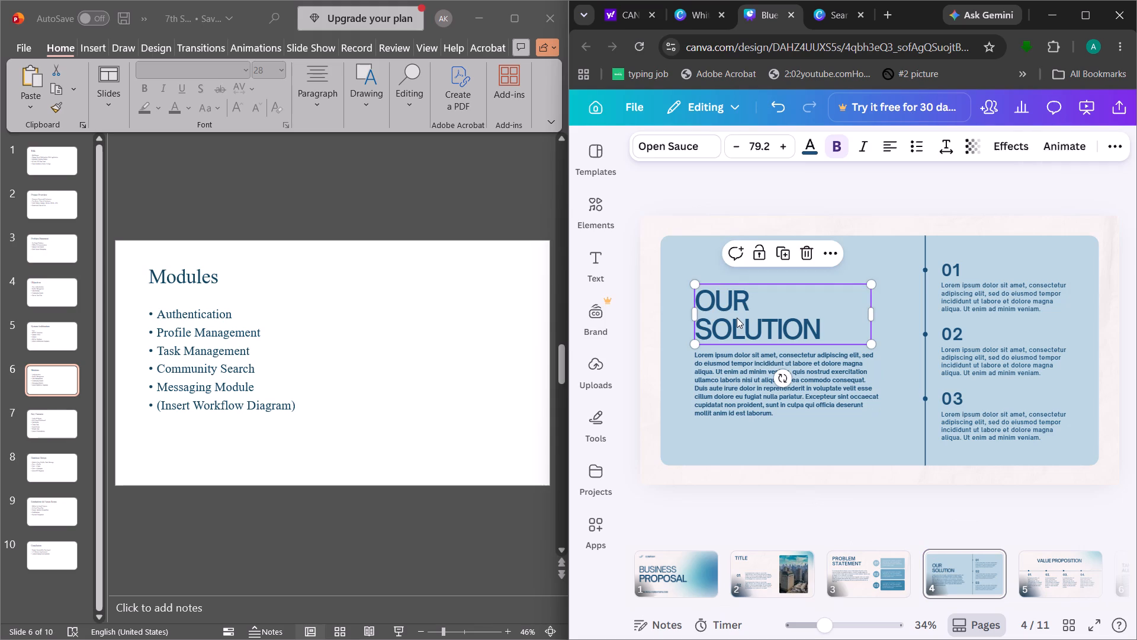
{"action": "left_click_drag", "start_coordinate": [737, 318], "coordinate": [730, 282]}
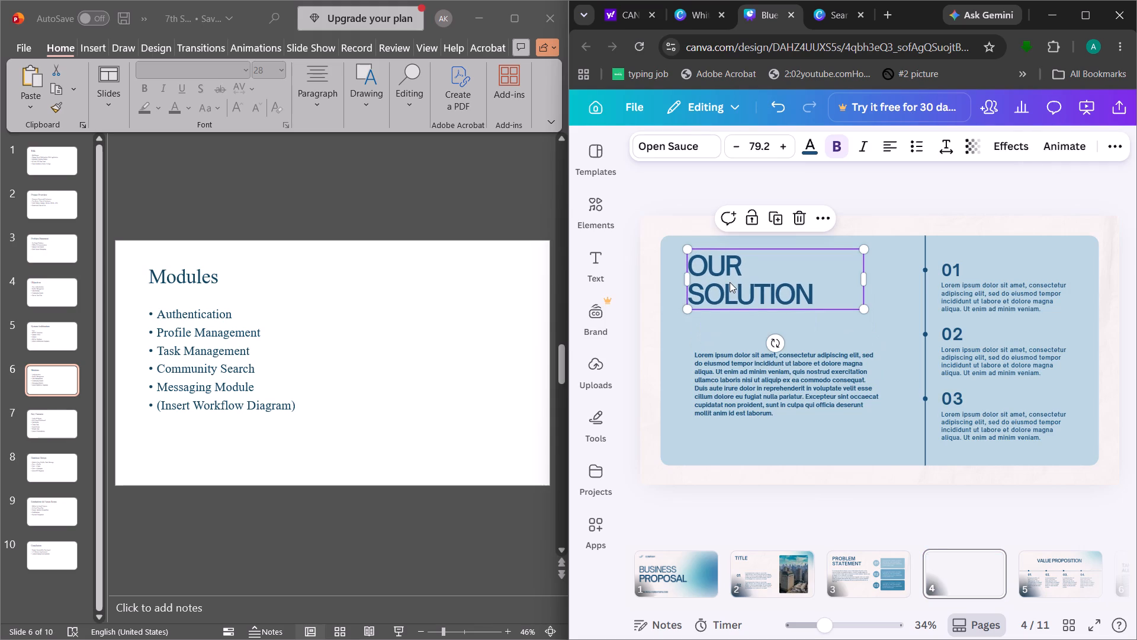
Set the letter spacing of page 4's Our Solution heading to 10, matching the headings on pages 2 and 3.
{"action": "left_click", "coordinate": [763, 562]}
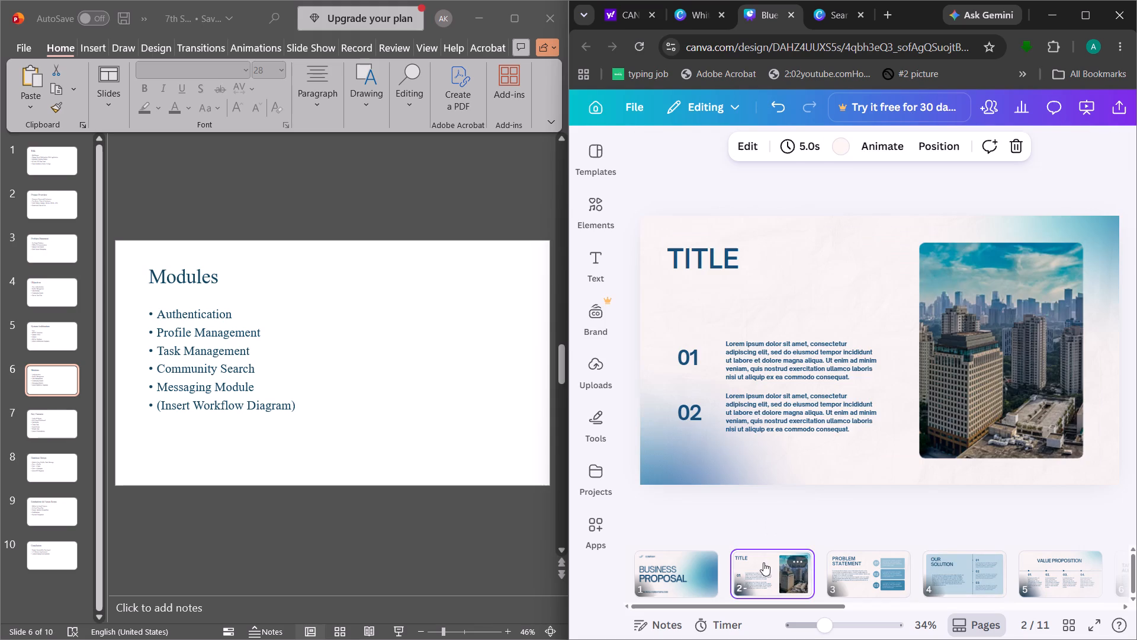
{"action": "left_click", "coordinate": [843, 565]}
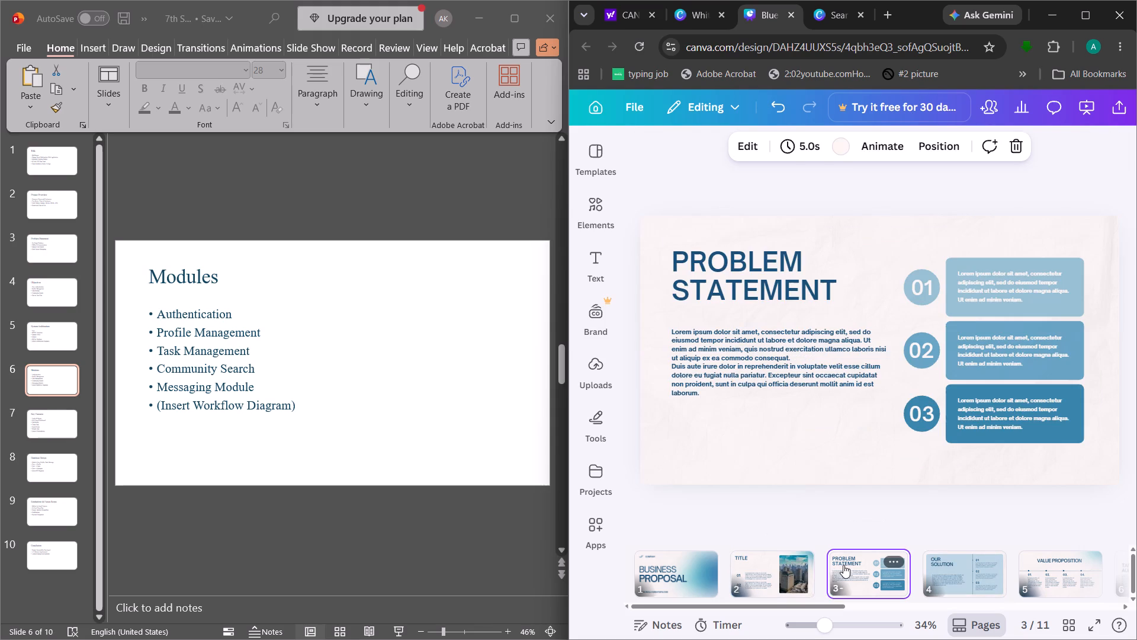
{"action": "left_click", "coordinate": [959, 567]}
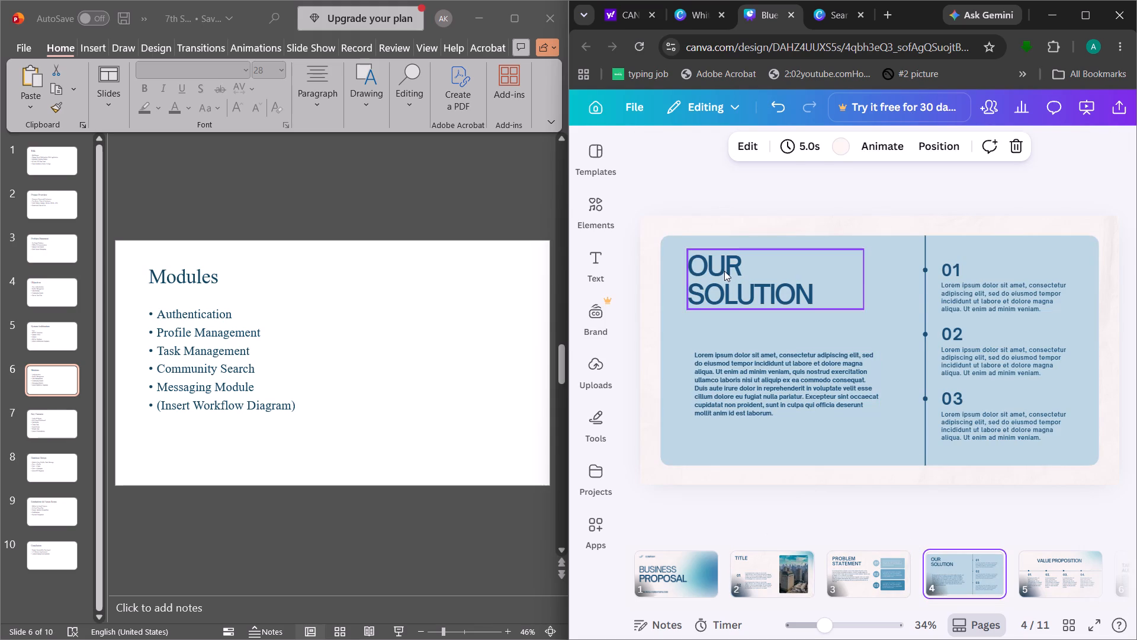
{"action": "left_click", "coordinate": [724, 271]}
{"action": "left_click", "coordinate": [947, 148]}
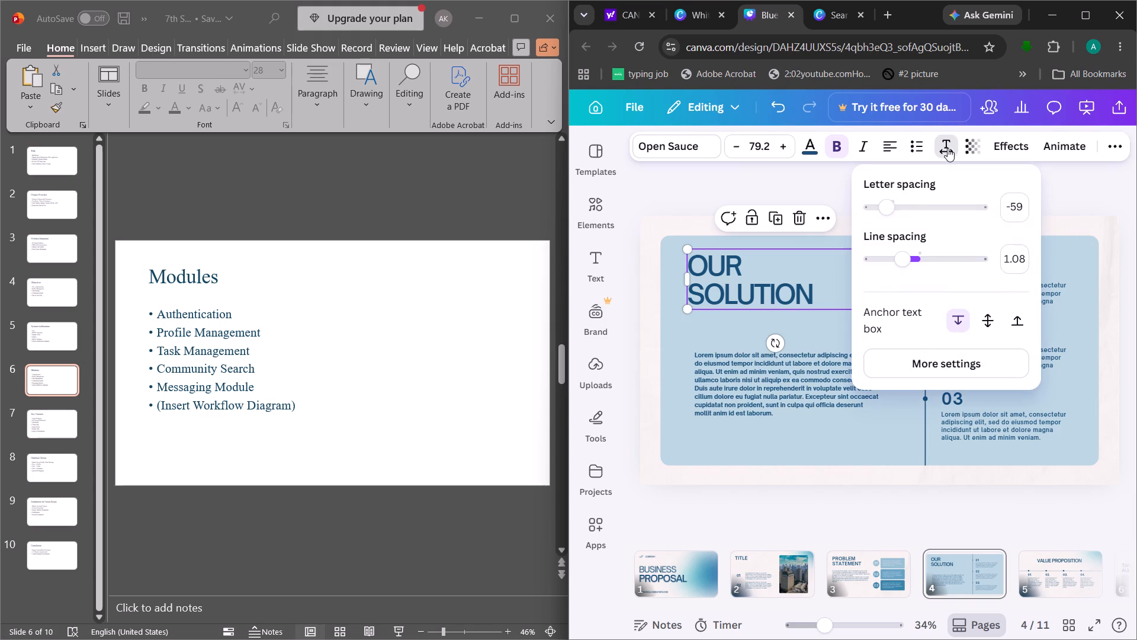
{"action": "left_click", "coordinate": [898, 212]}
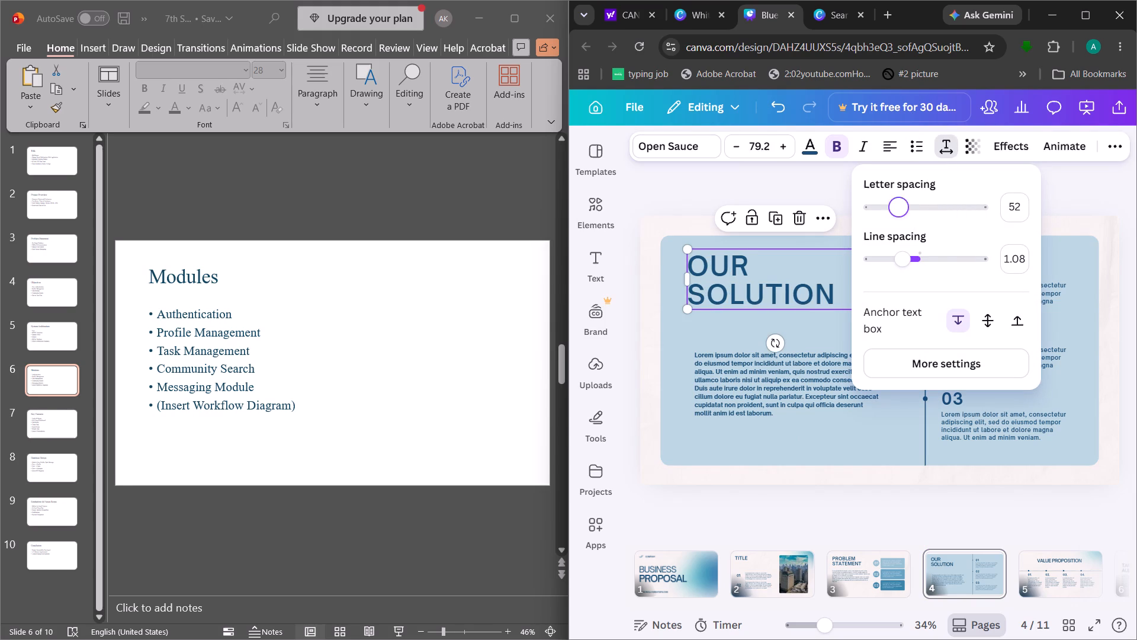
{"action": "left_click", "coordinate": [898, 212]}
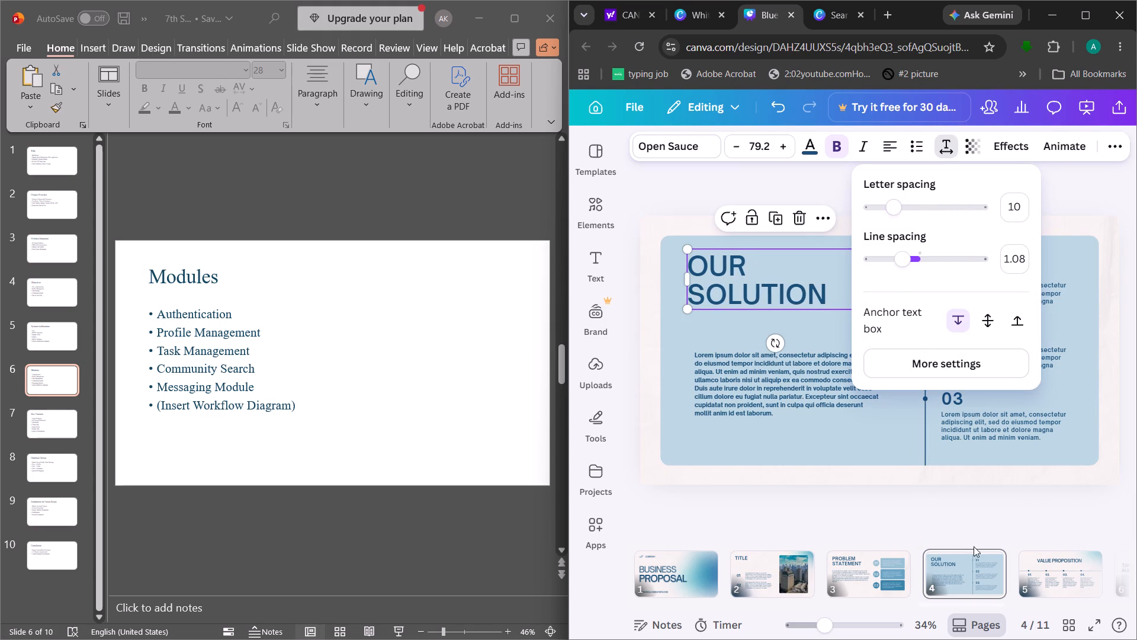
With Canva page 3 open, copy the four bullet points from the Problem Statement slide in PowerPoint.
{"action": "left_click", "coordinate": [856, 573]}
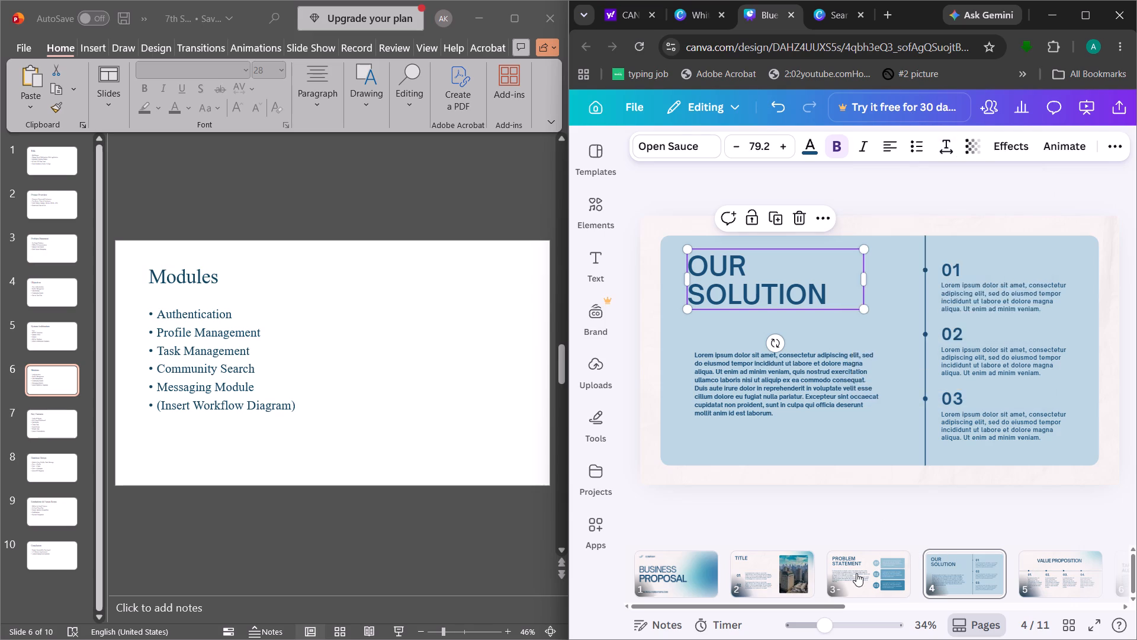
{"action": "left_click", "coordinate": [49, 260]}
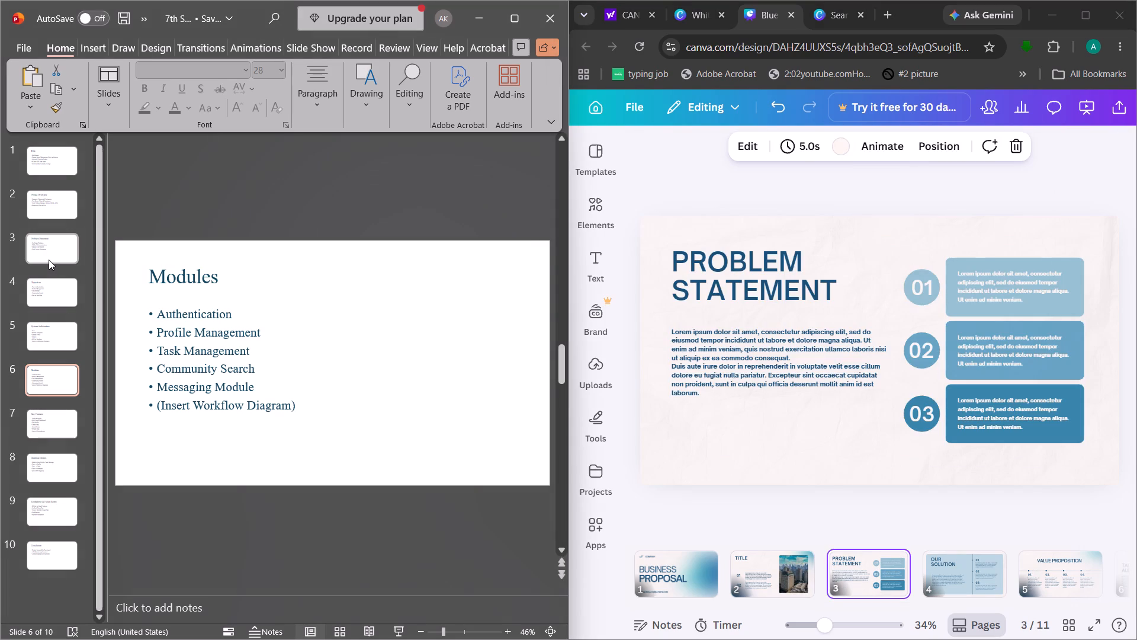
{"action": "left_click", "coordinate": [62, 249]}
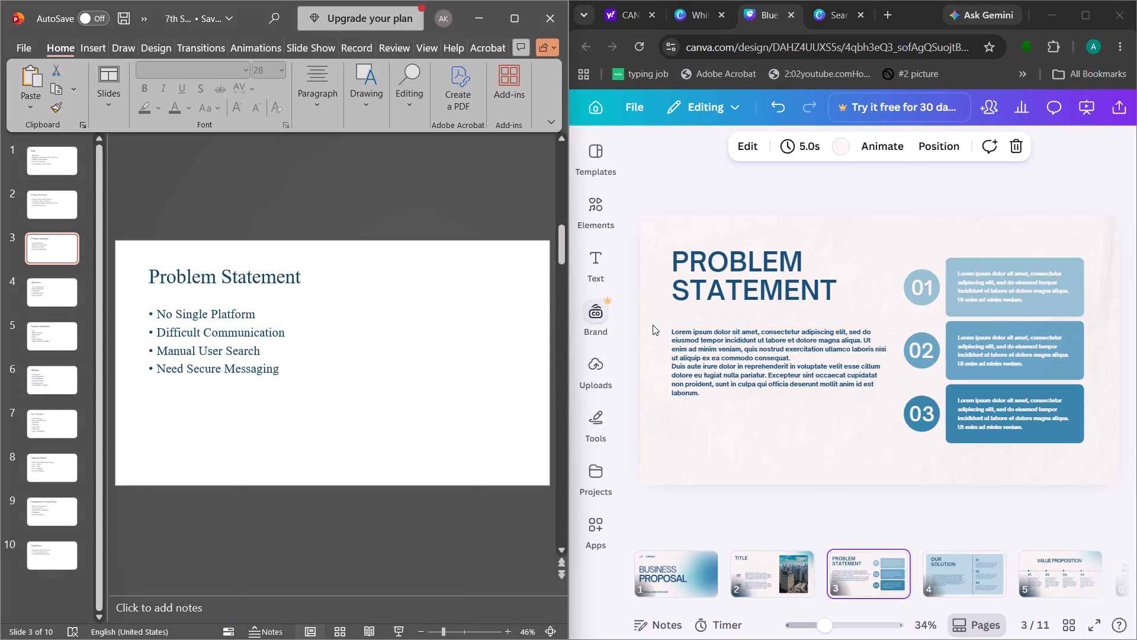
{"action": "left_click", "coordinate": [721, 344]}
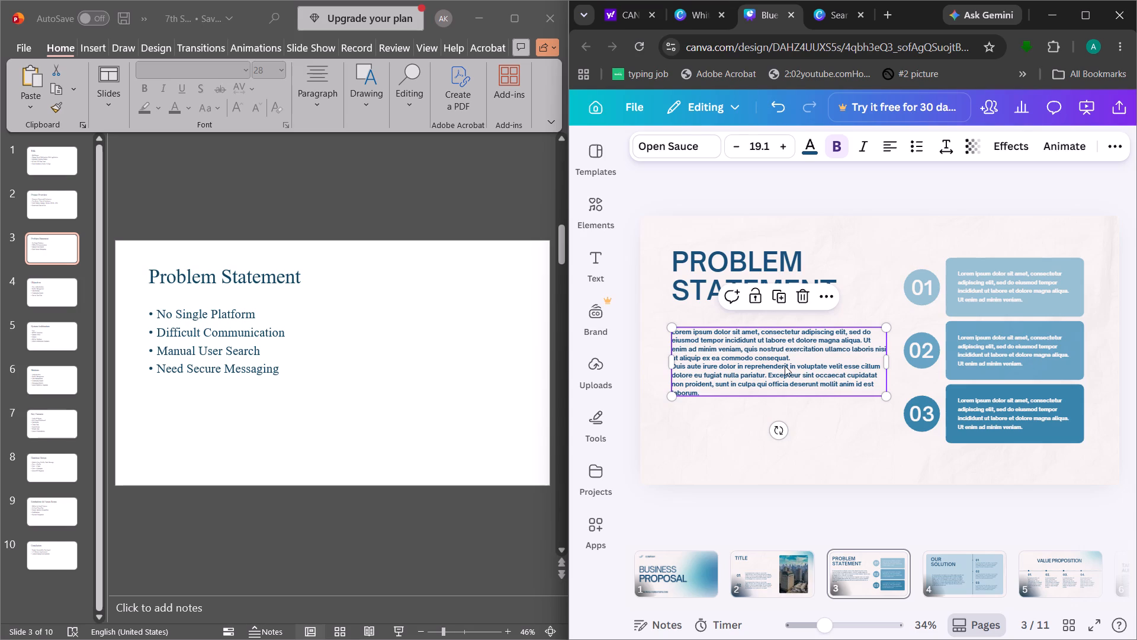
{"action": "left_click", "coordinate": [284, 365]}
{"action": "left_click_drag", "start_coordinate": [282, 370], "coordinate": [155, 343]}
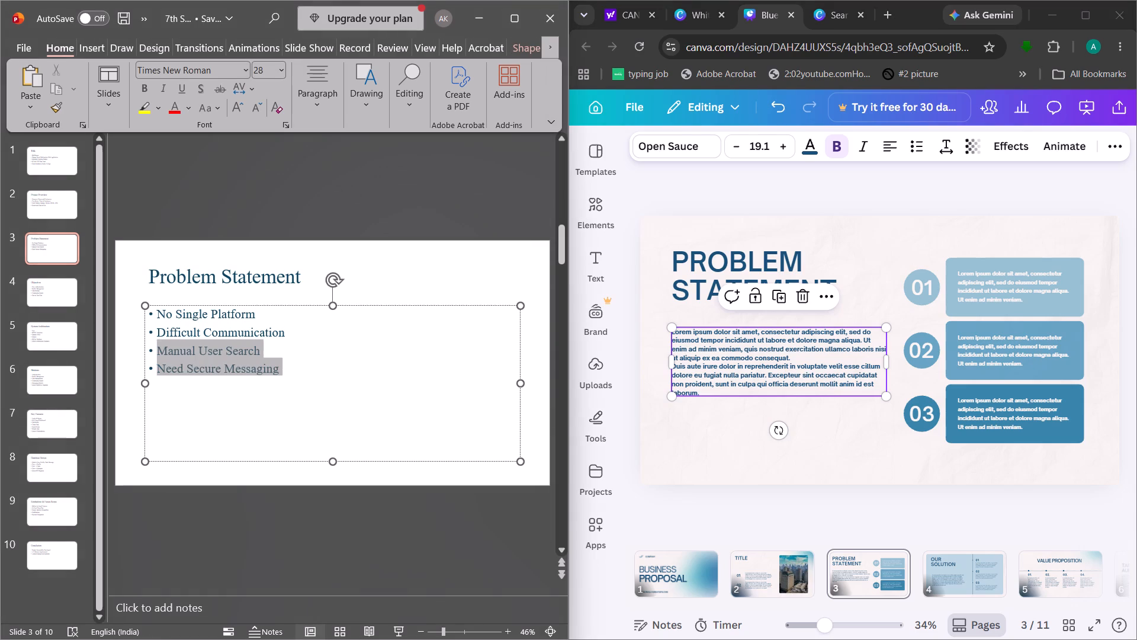
{"action": "left_click_drag", "start_coordinate": [155, 343], "coordinate": [127, 311]}
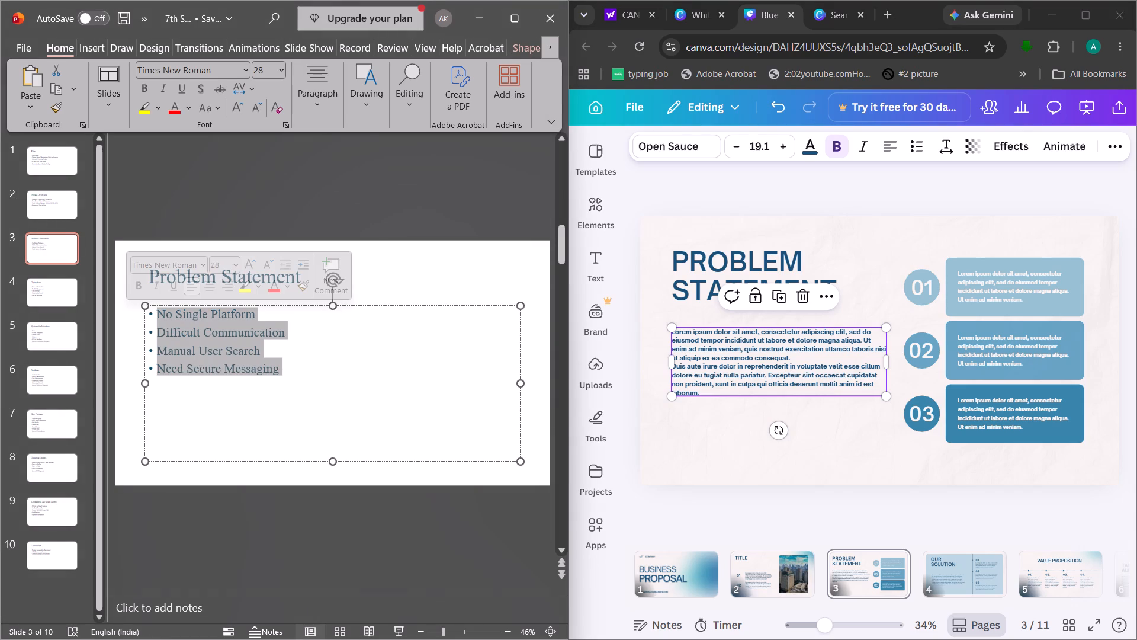
{"action": "key", "text": "ctrl+c"}
Duplicate page 3's body paragraph in Canva and replace the duplicate's text with the copied Problem Statement bullets.
{"action": "left_click", "coordinate": [771, 345]}
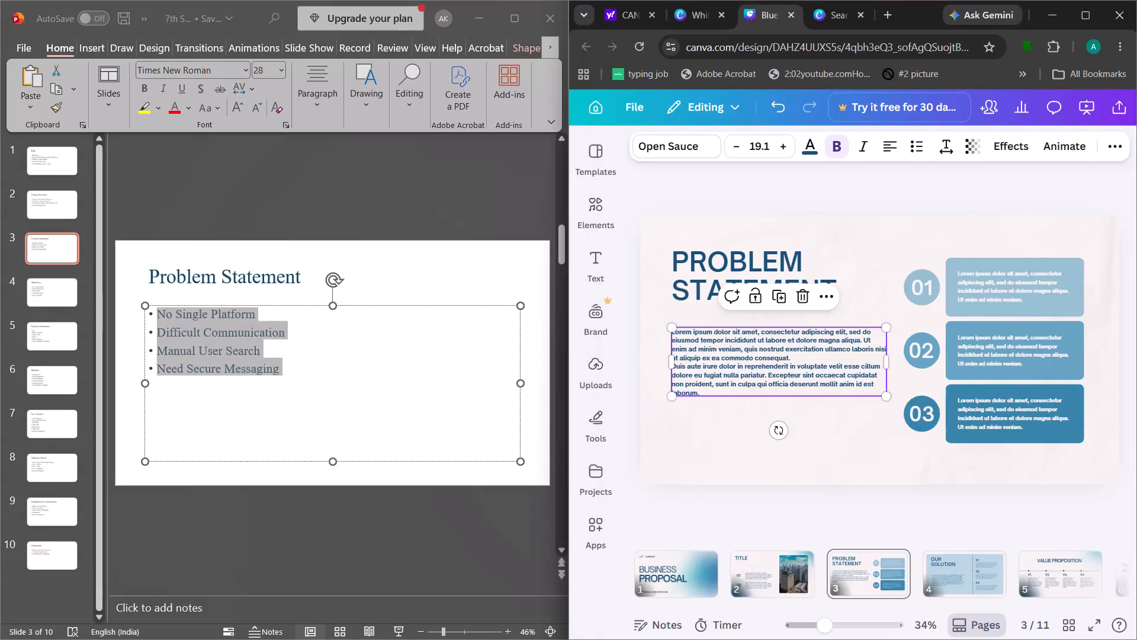
{"action": "left_click", "coordinate": [808, 343]}
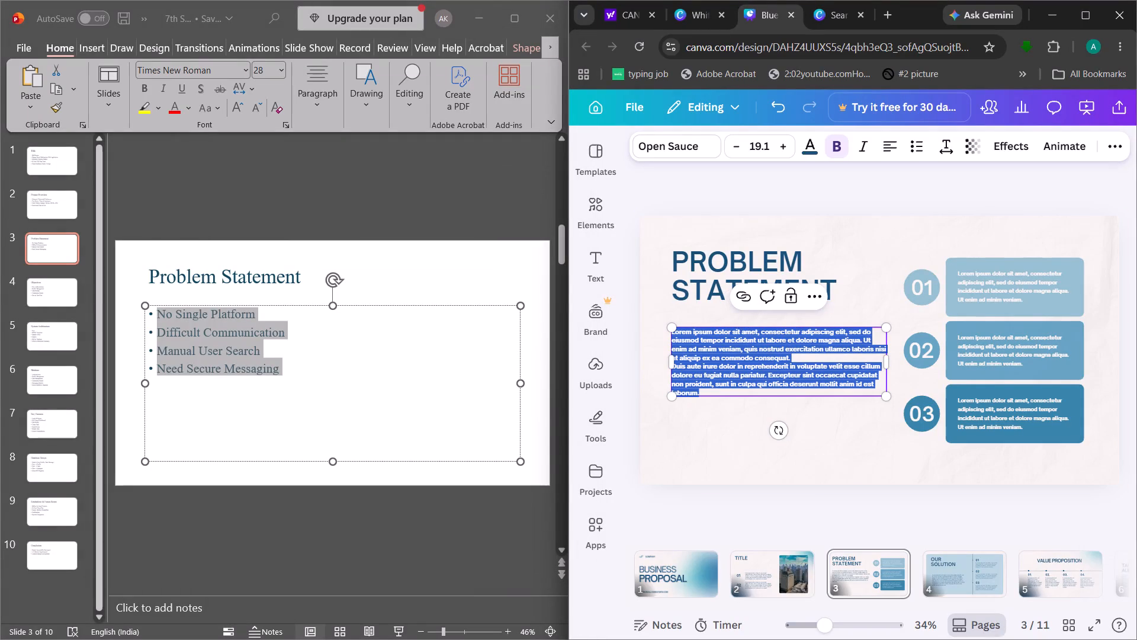
{"action": "left_click", "coordinate": [801, 306]}
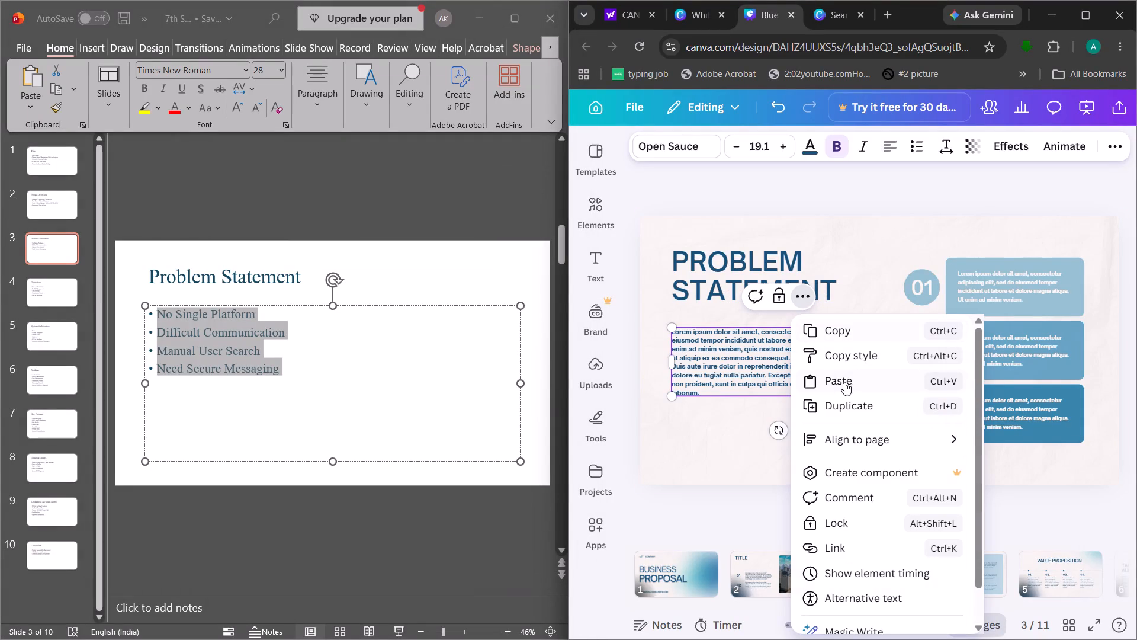
{"action": "left_click", "coordinate": [843, 401]}
{"action": "left_click", "coordinate": [841, 385]}
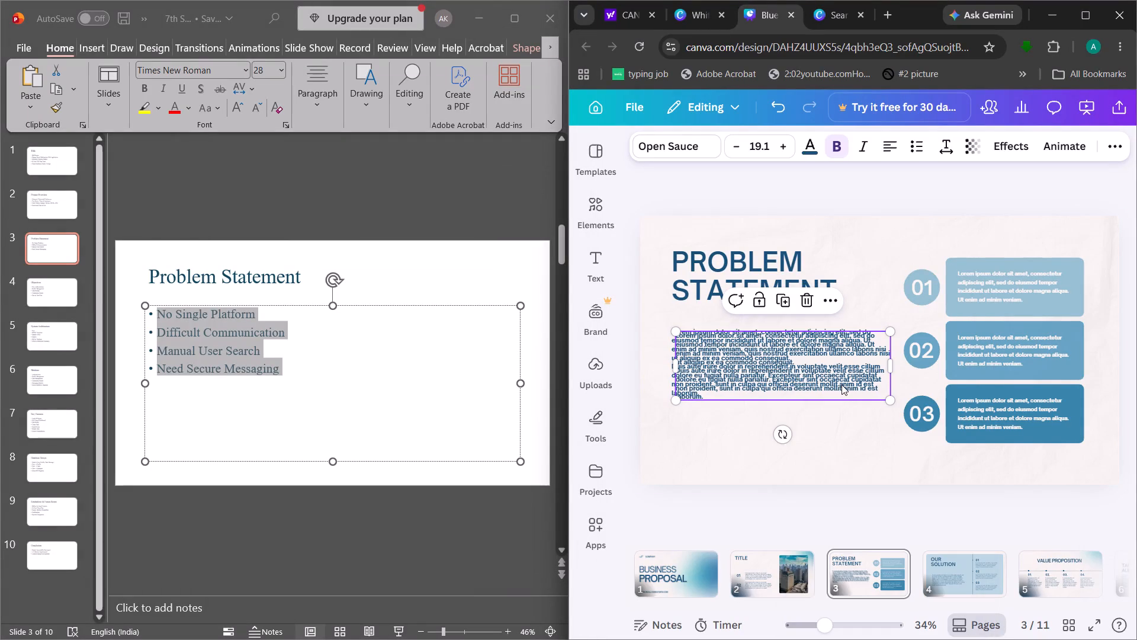
{"action": "key", "text": "Delete"}
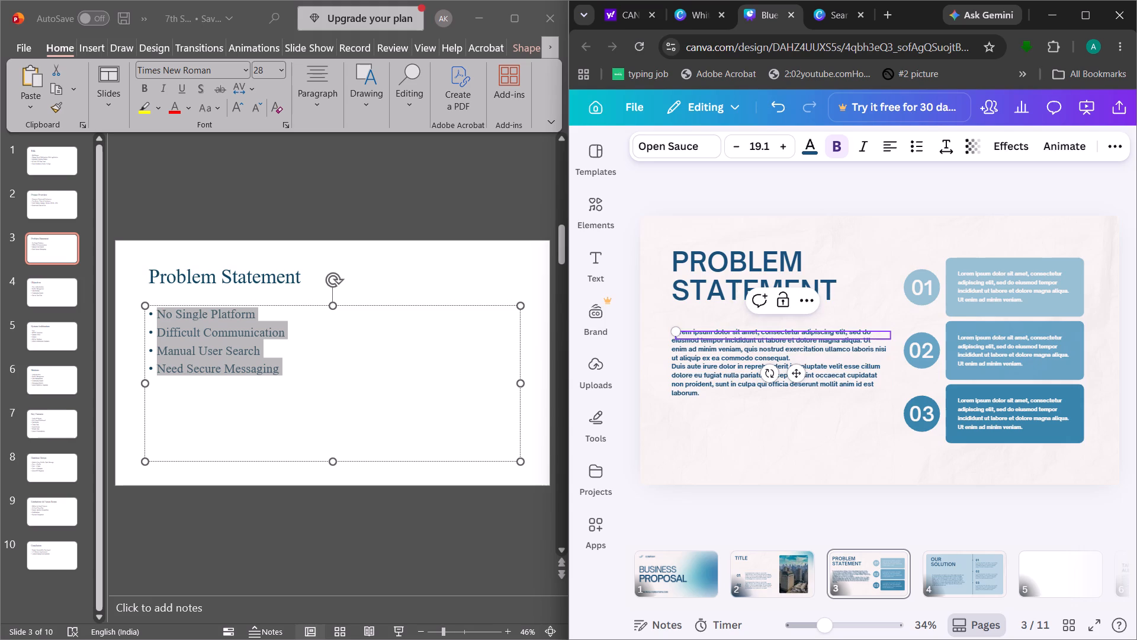
{"action": "key", "text": "ctrl+v"}
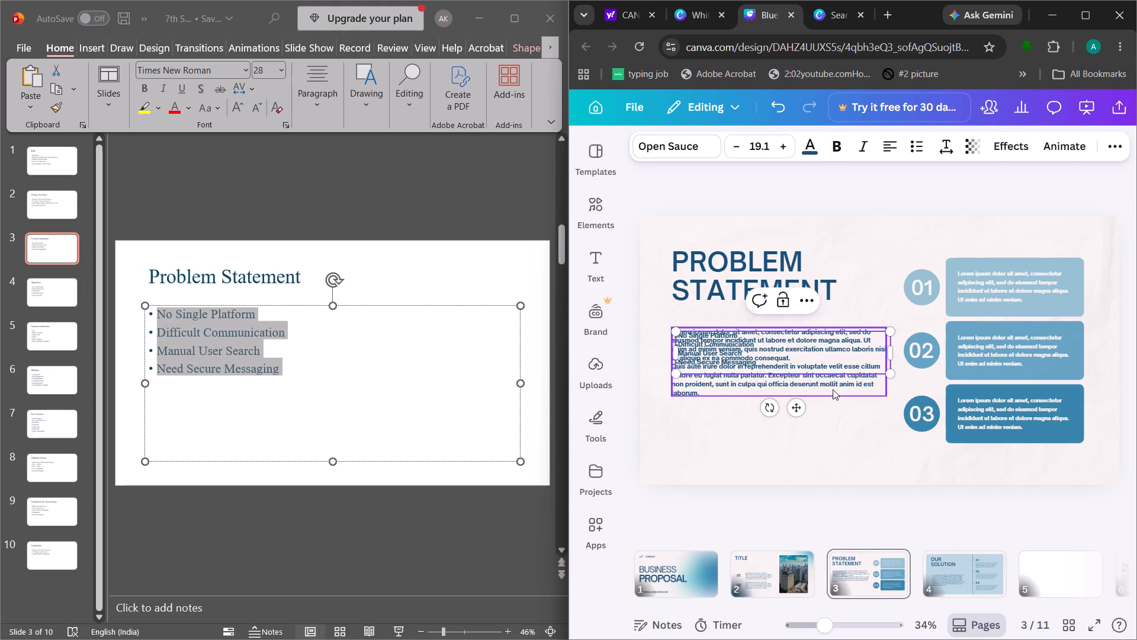
Move the original lorem ipsum paragraph on page 3 below the bullet list and shrink it to a small block.
{"action": "left_click_drag", "start_coordinate": [827, 386], "coordinate": [830, 438]}
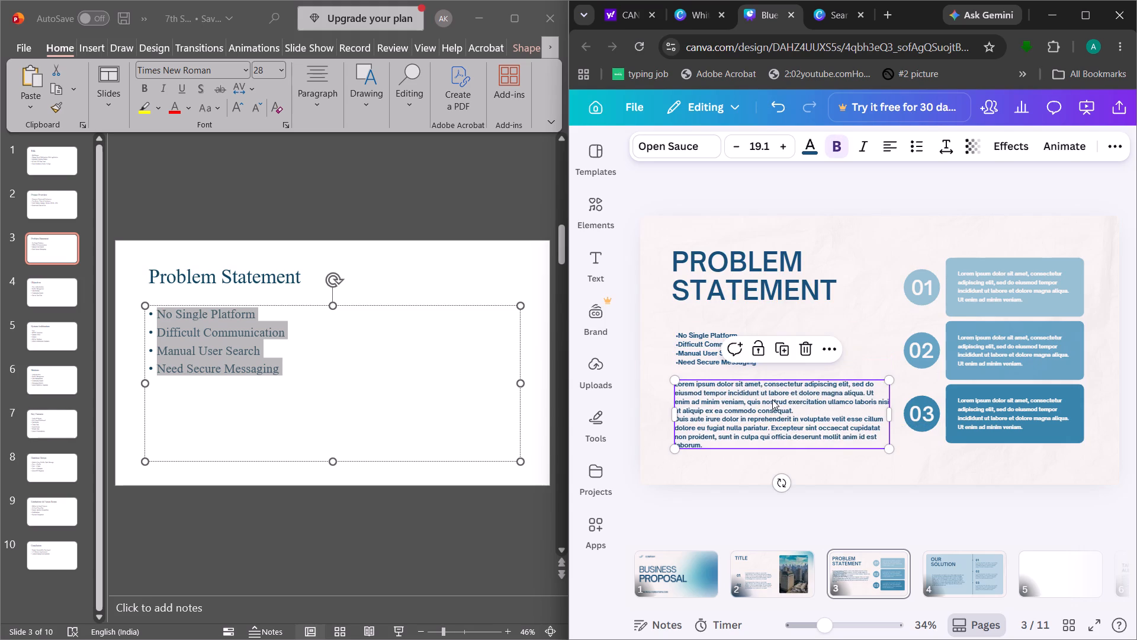
{"action": "left_click", "coordinate": [679, 354]}
{"action": "left_click", "coordinate": [730, 397]}
{"action": "left_click_drag", "start_coordinate": [730, 397], "coordinate": [744, 407]}
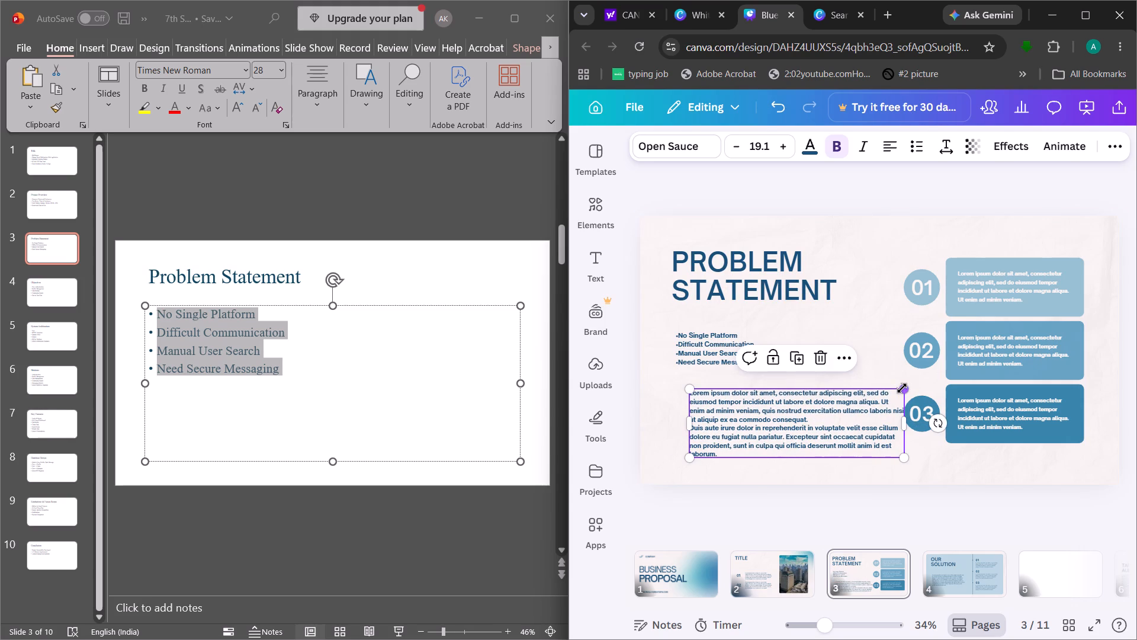
{"action": "left_click_drag", "start_coordinate": [902, 388], "coordinate": [775, 460]}
Narrow the bullet list's text box, enlarge its text to size 33.9, and align it under the Problem Statement heading.
{"action": "left_click", "coordinate": [701, 348]}
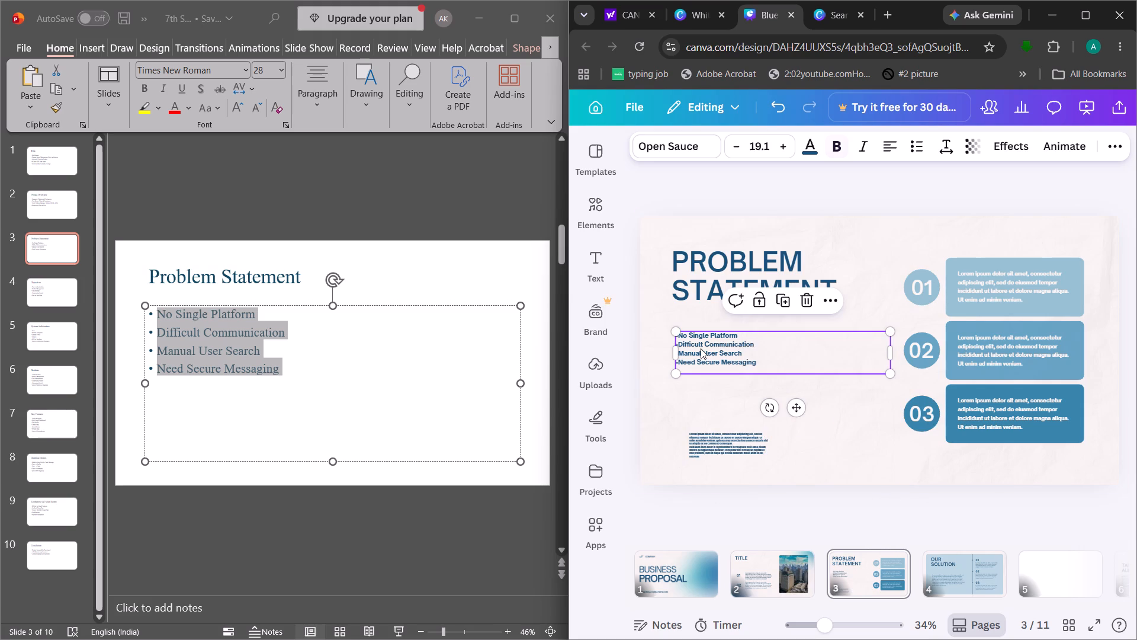
{"action": "left_click", "coordinate": [890, 358]}
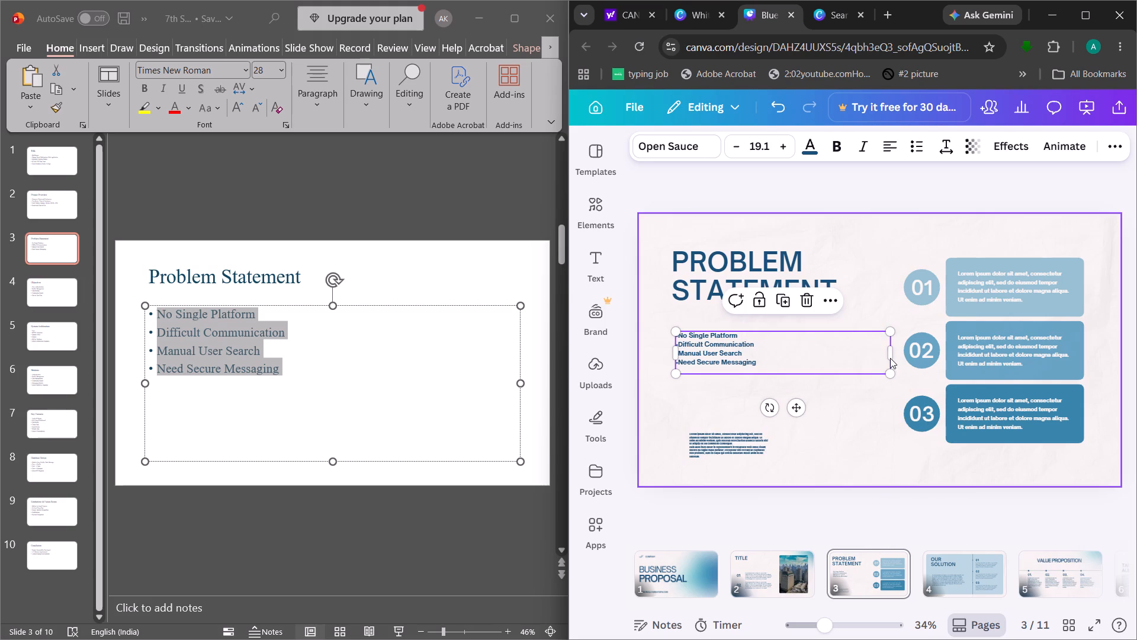
{"action": "left_click_drag", "start_coordinate": [891, 352], "coordinate": [814, 356]}
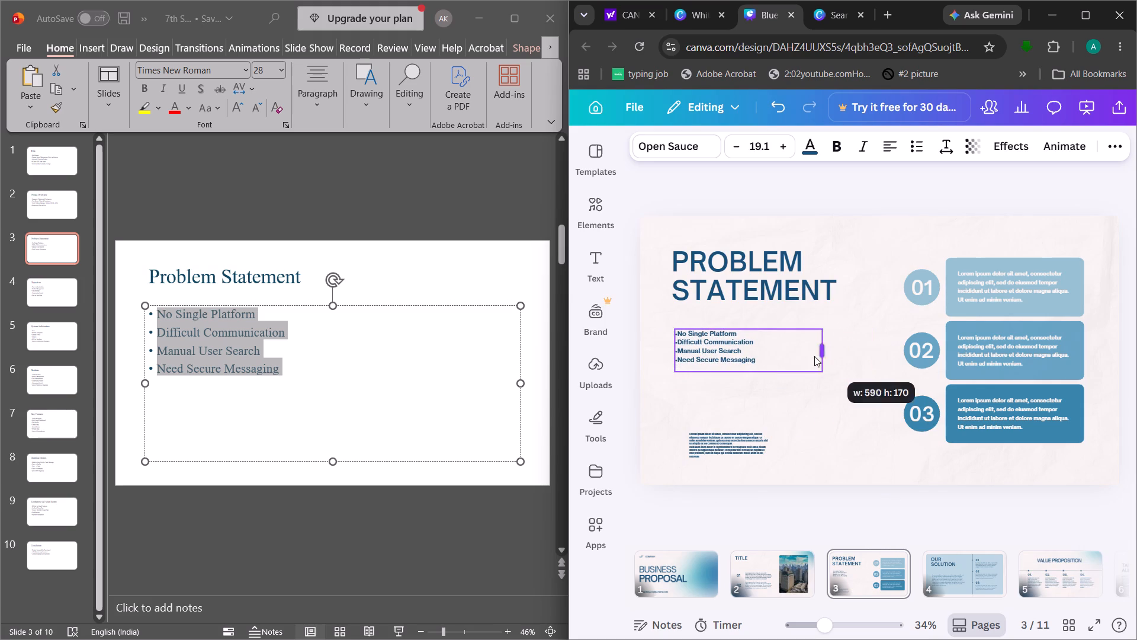
{"action": "left_click_drag", "start_coordinate": [814, 356], "coordinate": [785, 357]}
{"action": "left_click_drag", "start_coordinate": [787, 370], "coordinate": [892, 428]}
{"action": "left_click_drag", "start_coordinate": [786, 391], "coordinate": [783, 377]}
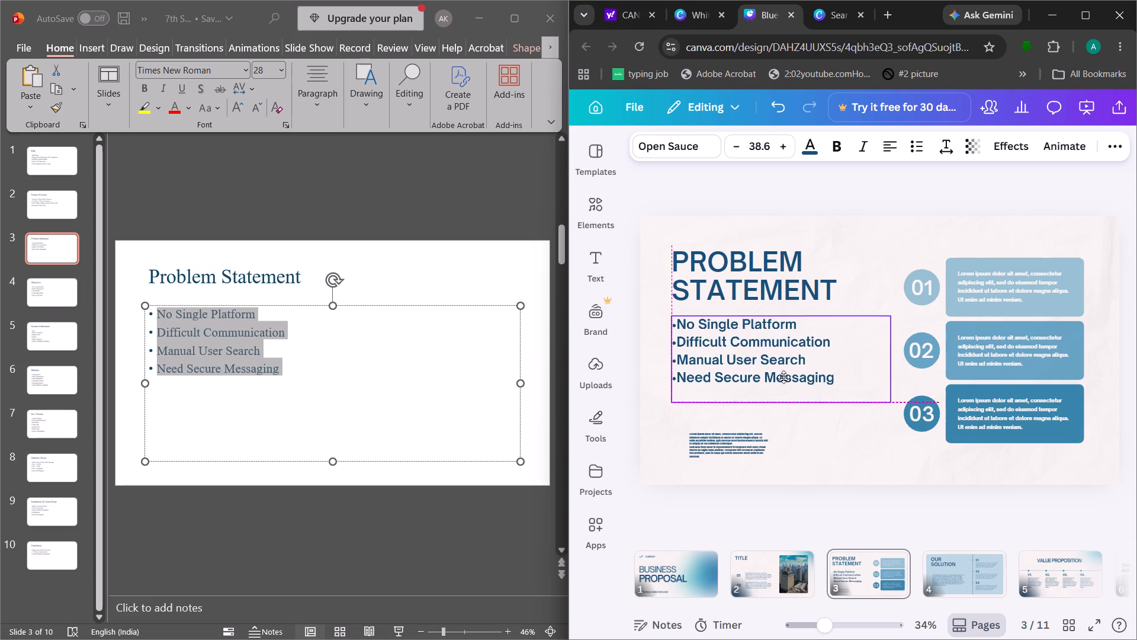
{"action": "left_click_drag", "start_coordinate": [783, 377], "coordinate": [786, 383]}
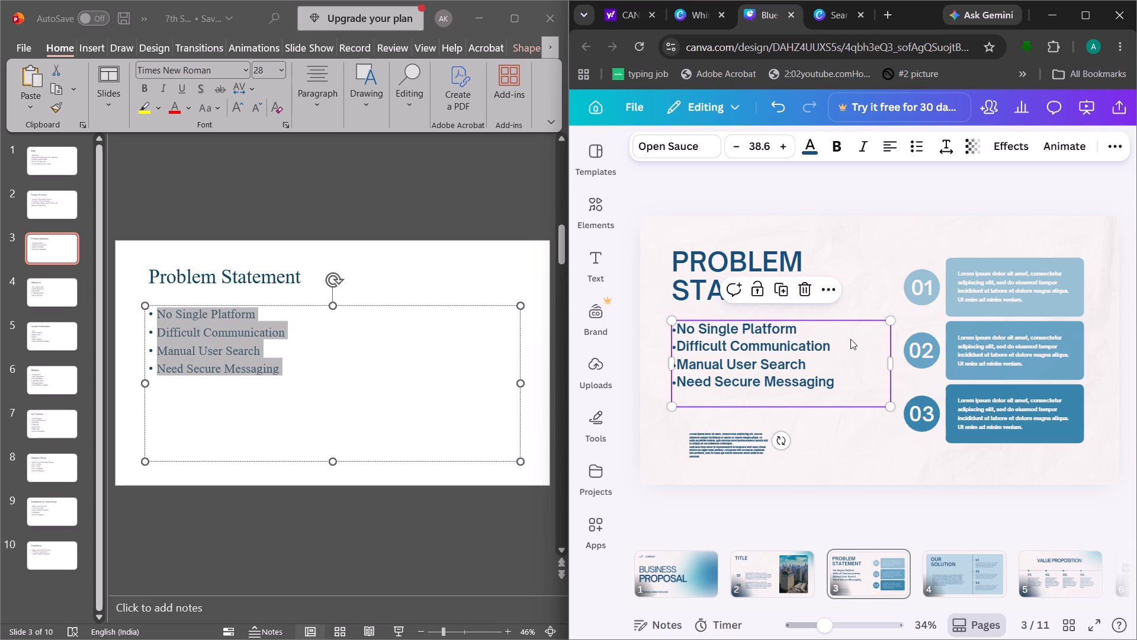
{"action": "left_click_drag", "start_coordinate": [892, 407], "coordinate": [873, 389]}
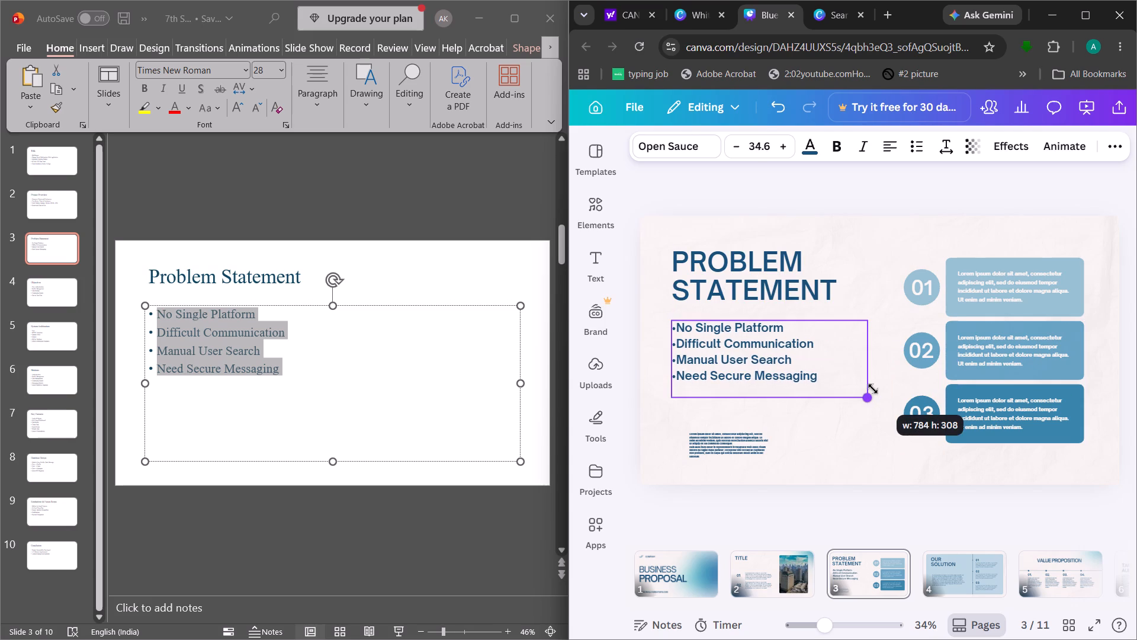
{"action": "left_click_drag", "start_coordinate": [873, 389], "coordinate": [869, 386]}
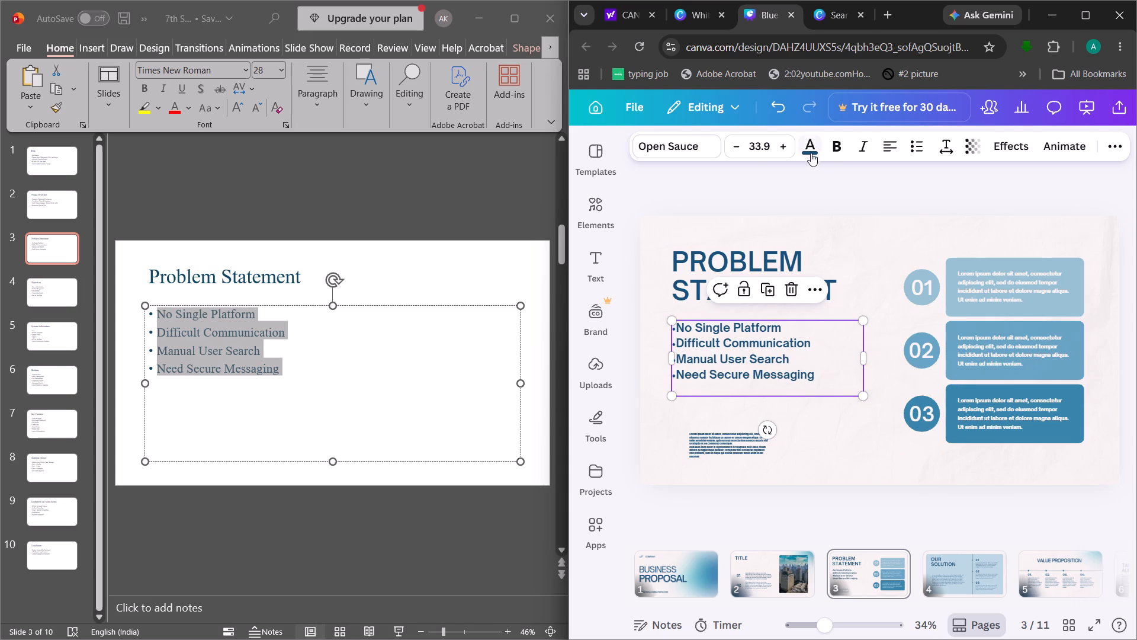
Change the text colour of page 3's Problem Statement bullet list to black.
{"action": "left_click", "coordinate": [805, 148]}
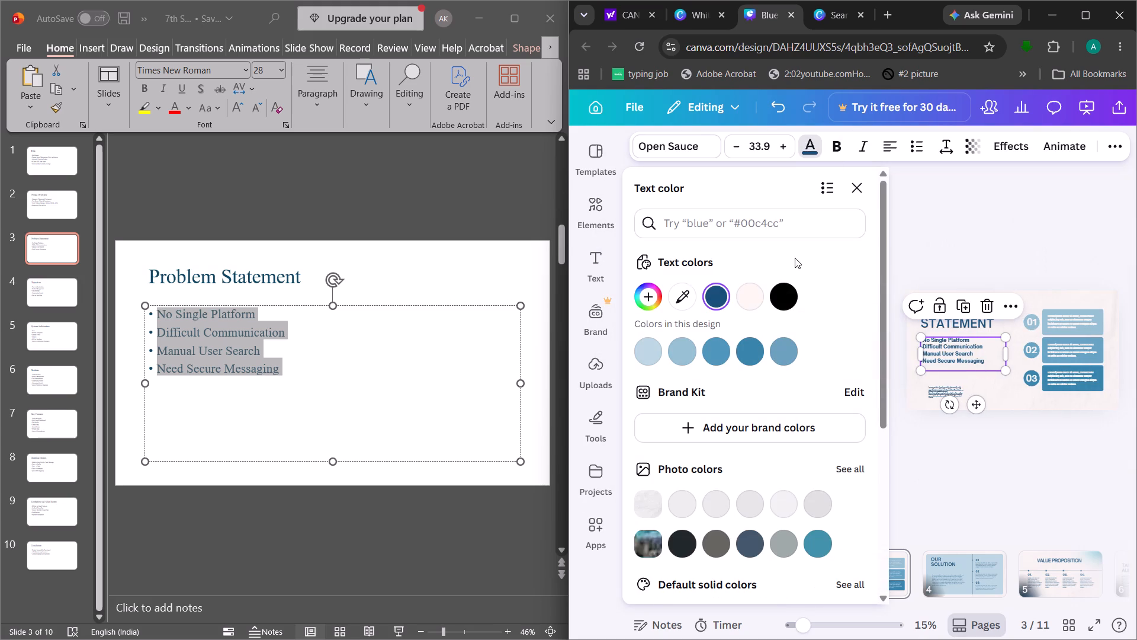
{"action": "left_click", "coordinate": [792, 293]}
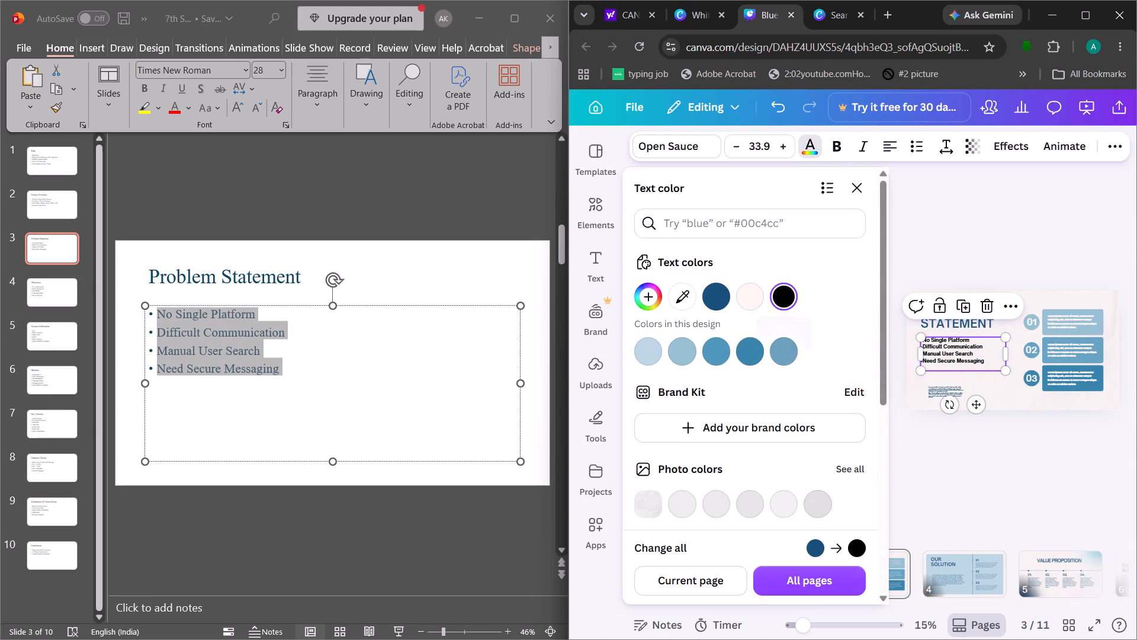
{"action": "left_click", "coordinate": [857, 186]}
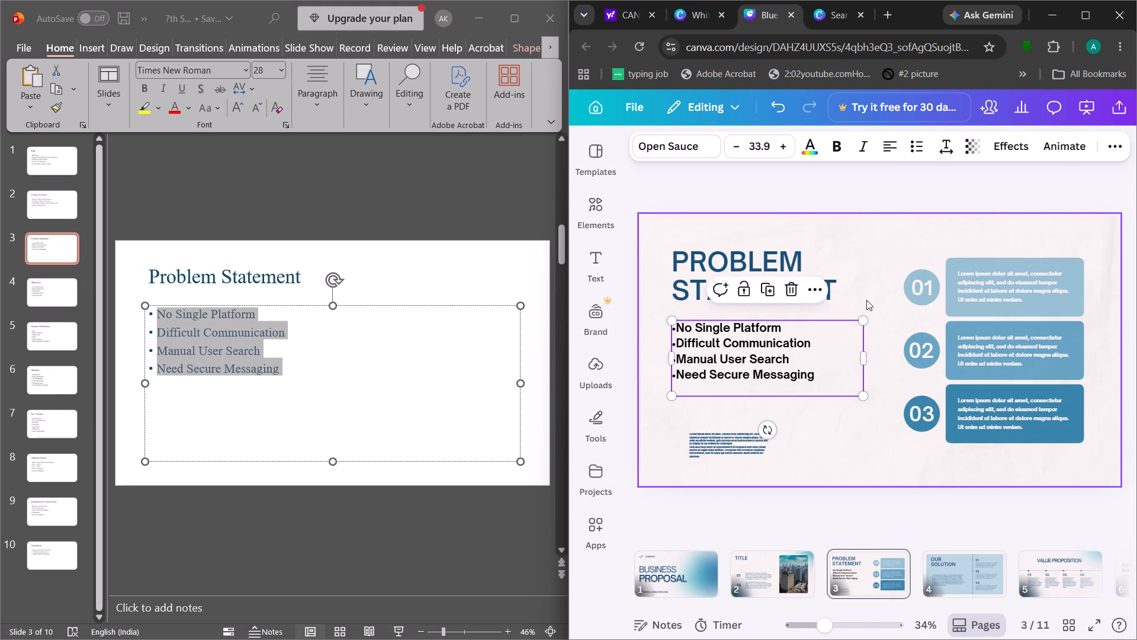
{"action": "left_click", "coordinate": [875, 307]}
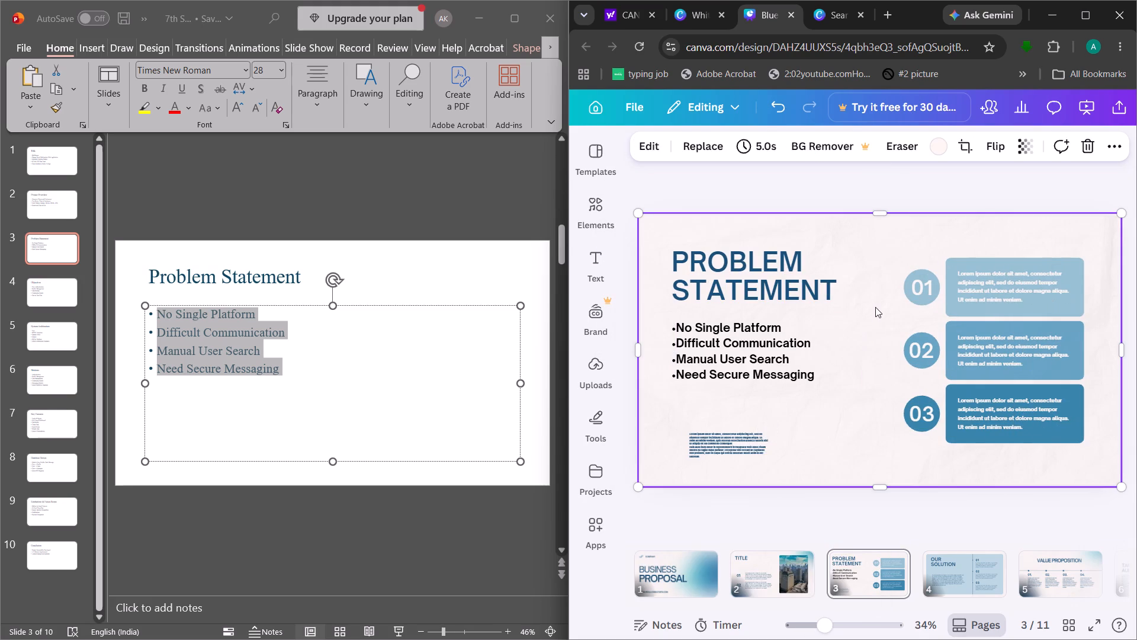
Check the letter and line spacing settings of page 3's bullet list.
{"action": "left_click", "coordinate": [746, 340]}
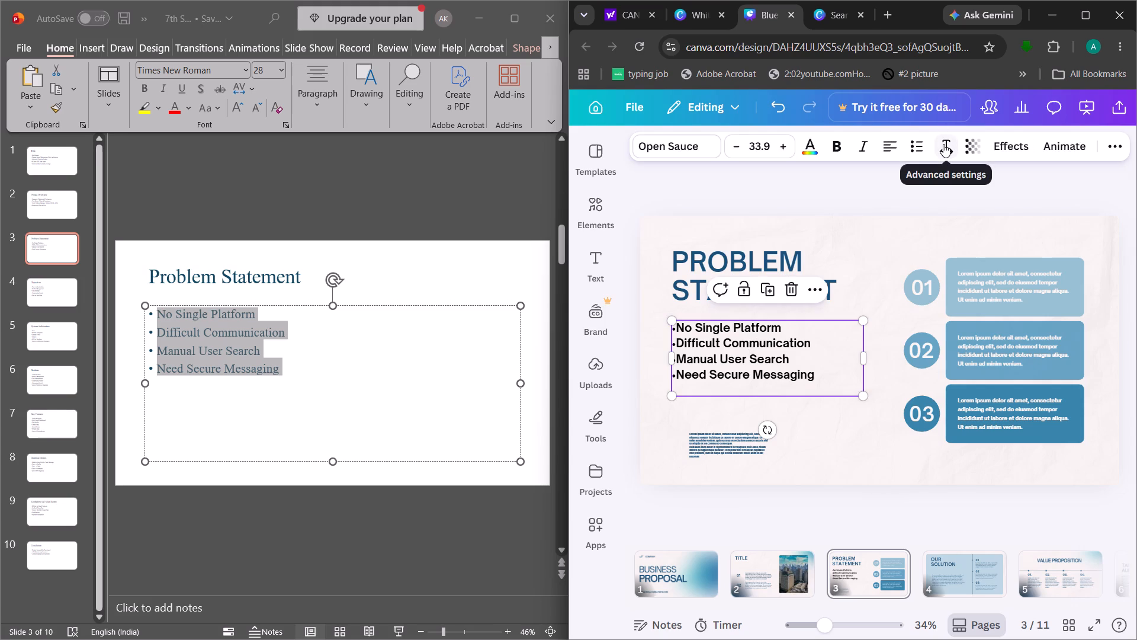
{"action": "left_click", "coordinate": [943, 144]}
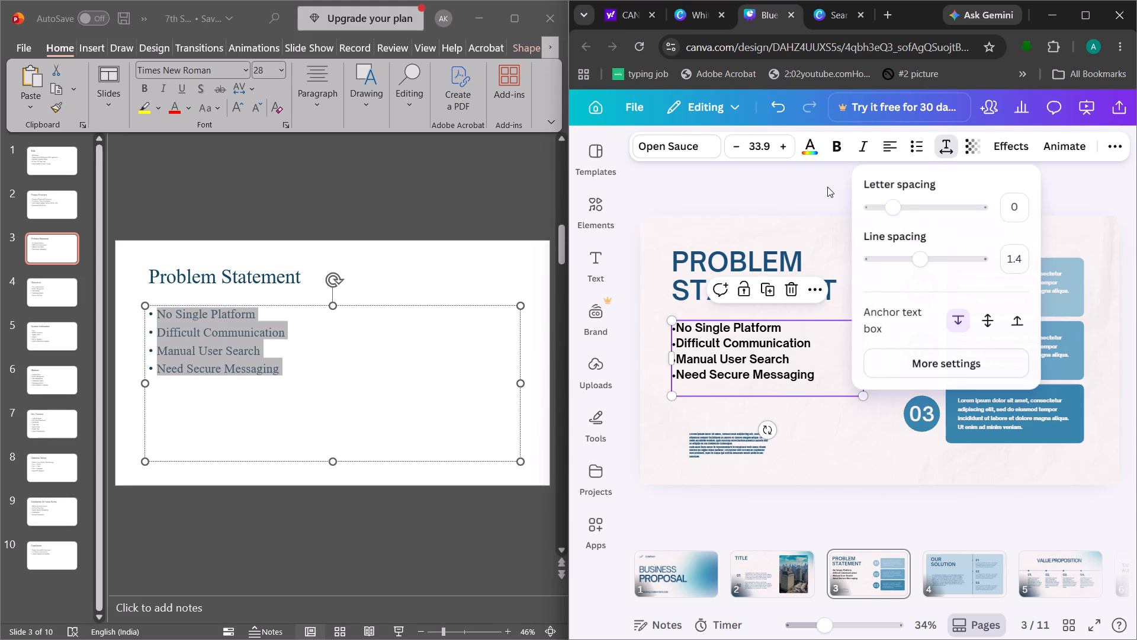
{"action": "left_click", "coordinate": [827, 187]}
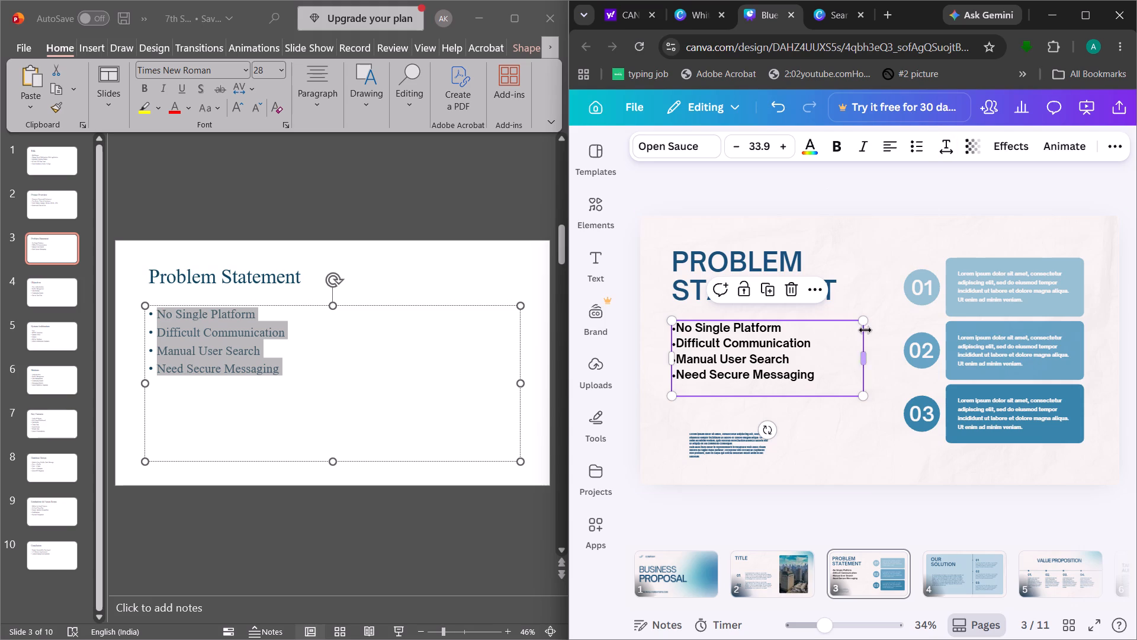
{"action": "left_click", "coordinate": [884, 341]}
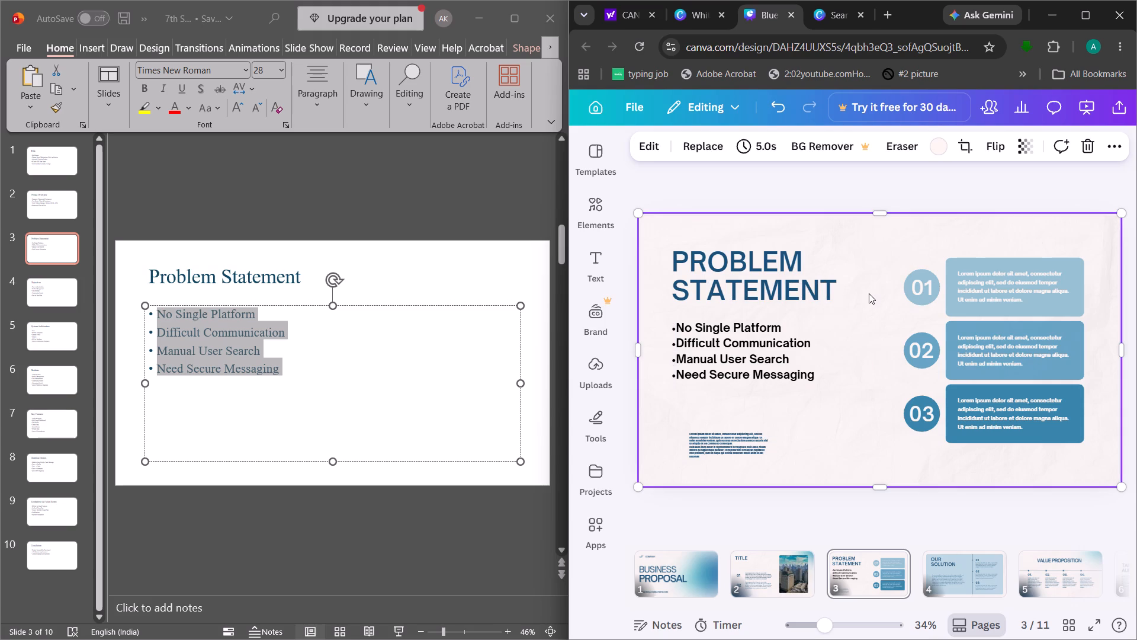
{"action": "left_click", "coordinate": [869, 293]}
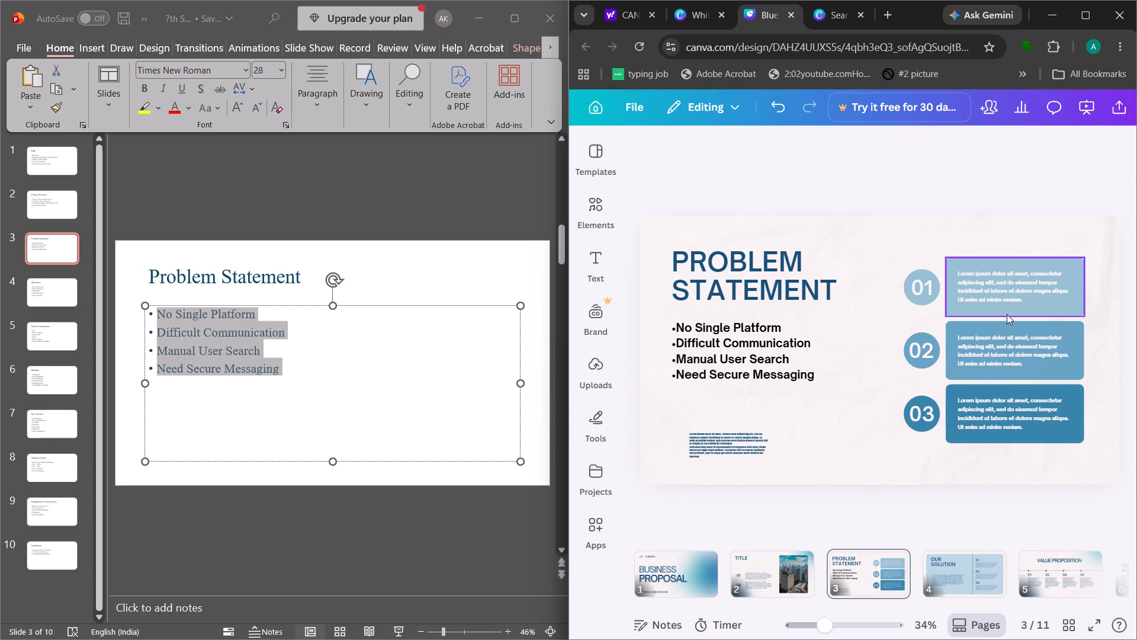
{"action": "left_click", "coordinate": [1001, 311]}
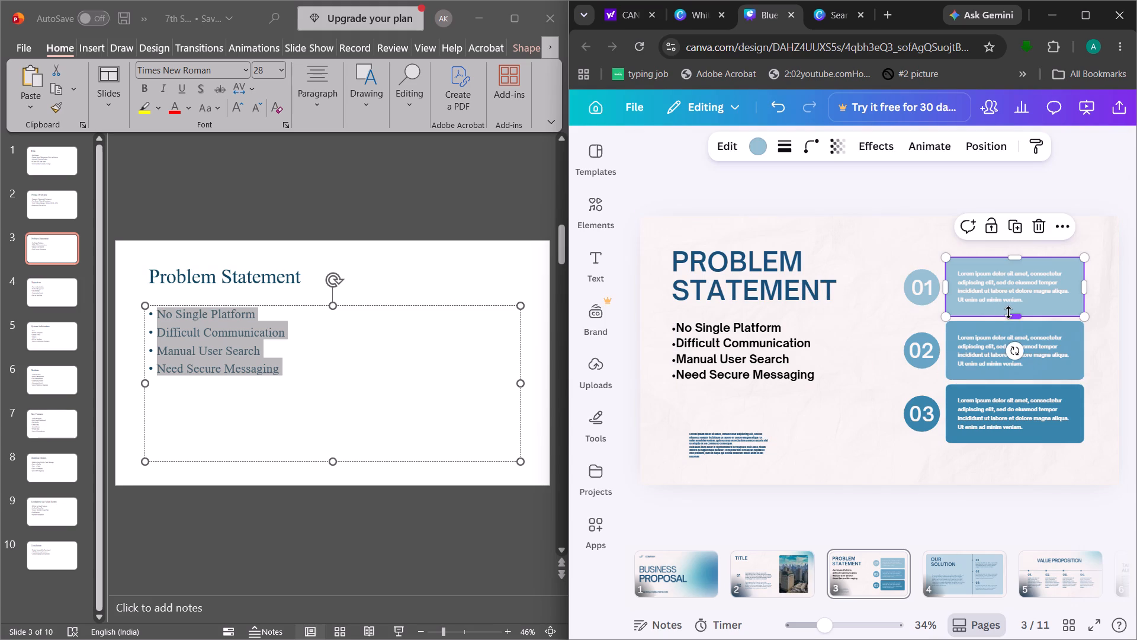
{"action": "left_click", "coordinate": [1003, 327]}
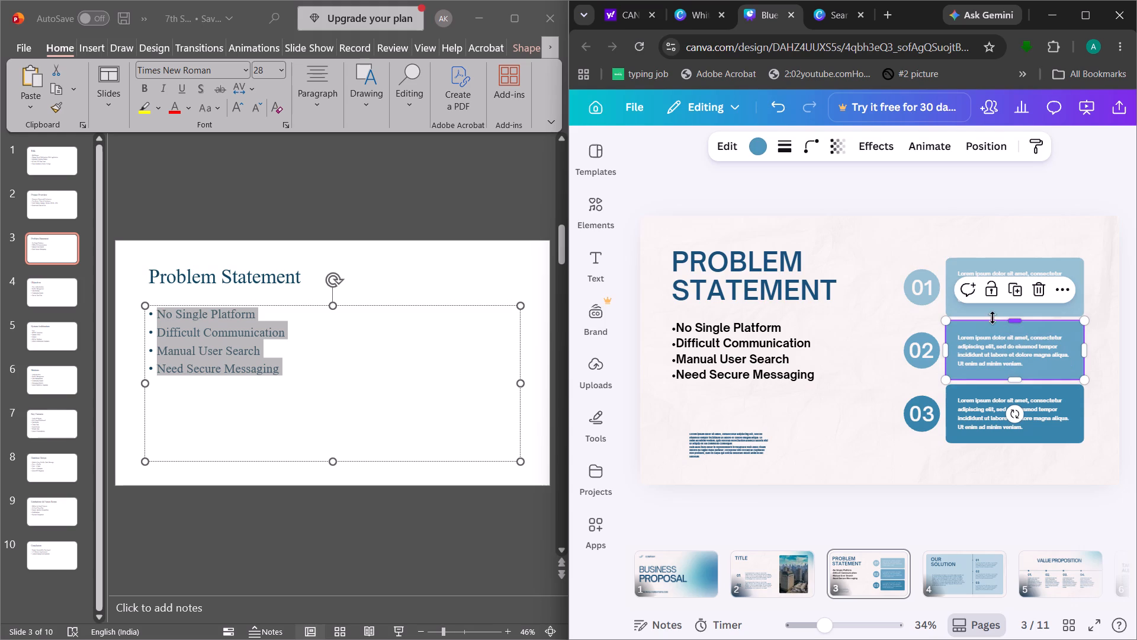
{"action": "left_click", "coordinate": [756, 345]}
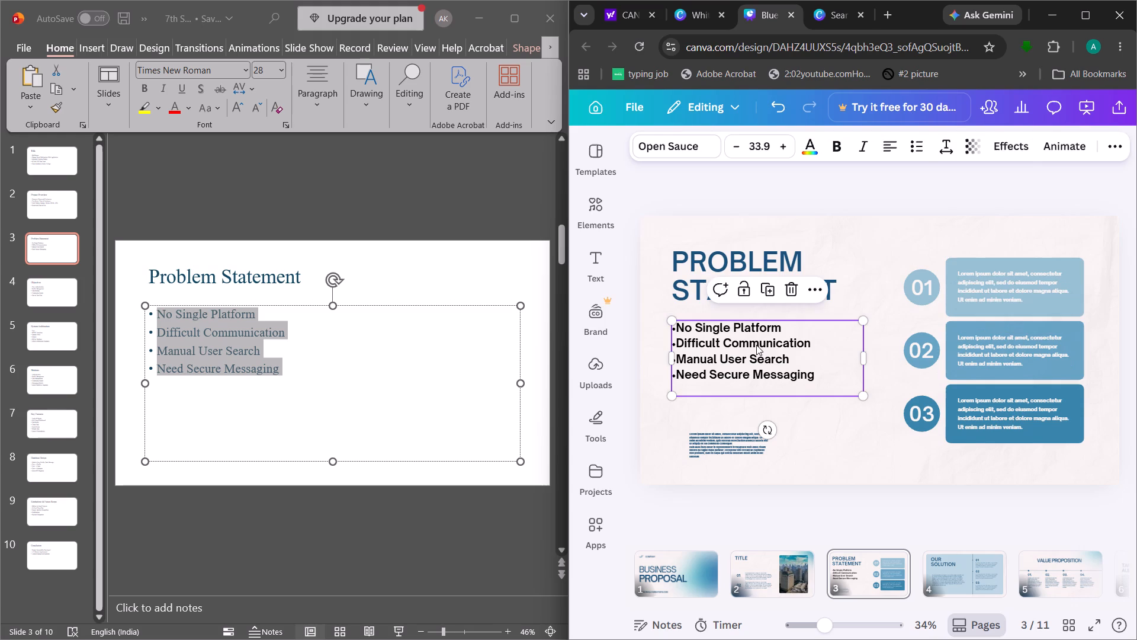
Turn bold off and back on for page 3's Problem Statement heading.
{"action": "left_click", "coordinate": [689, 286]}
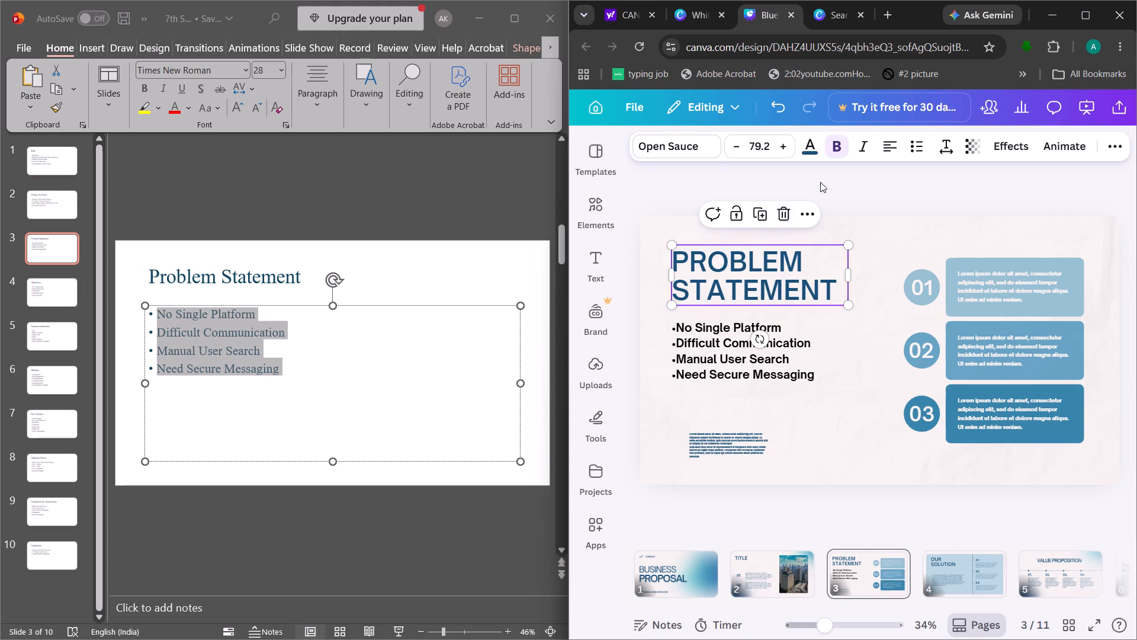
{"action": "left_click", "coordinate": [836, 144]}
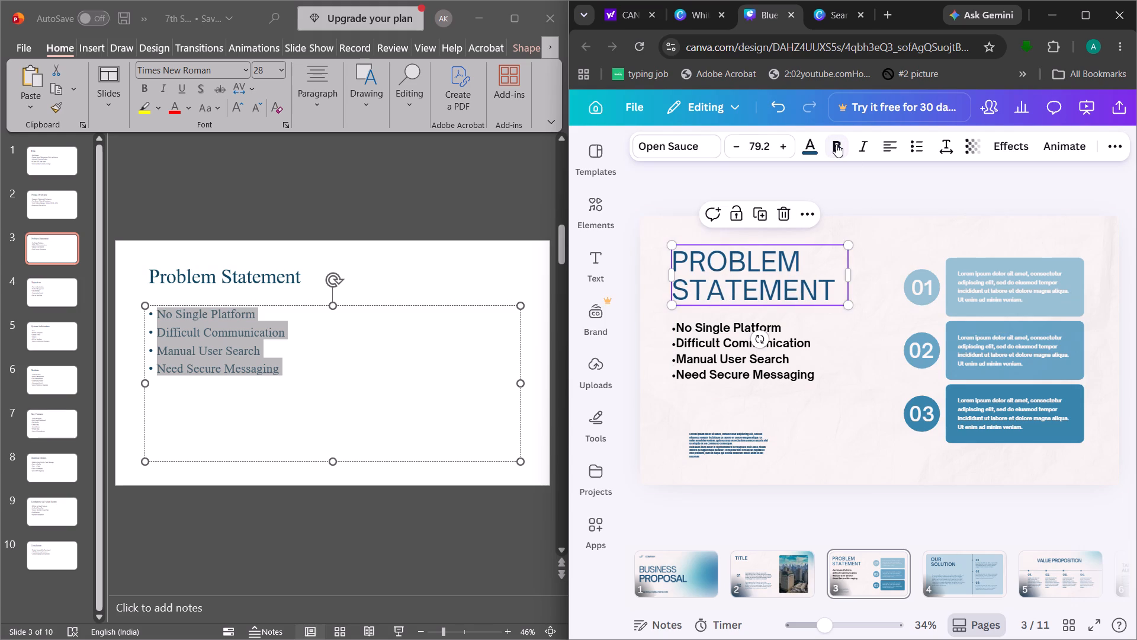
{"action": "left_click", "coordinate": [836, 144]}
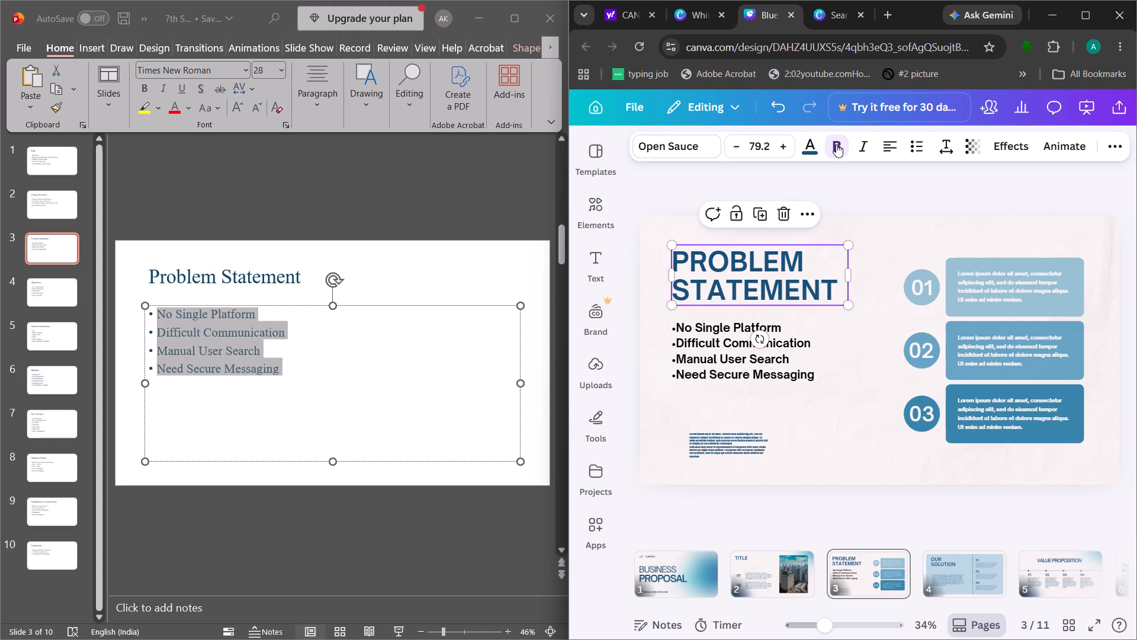
Shift page 3's bullet list slightly to the right so it sits indented beneath the Problem Statement heading.
{"action": "left_click", "coordinate": [724, 341]}
{"action": "left_click", "coordinate": [724, 341]}
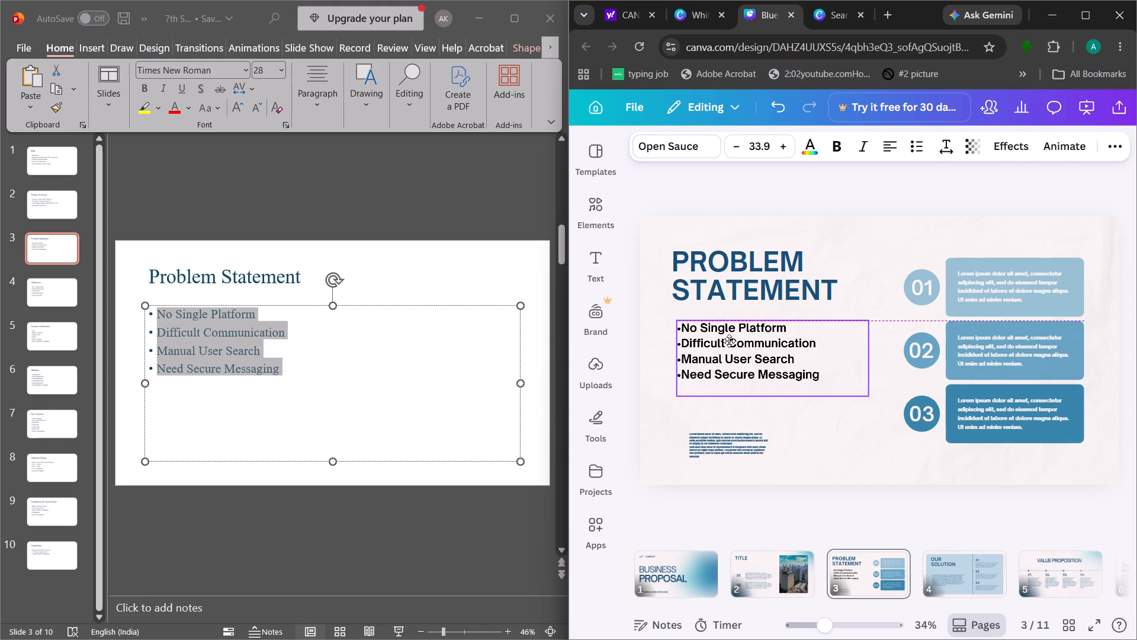
{"action": "left_click_drag", "start_coordinate": [728, 341], "coordinate": [738, 341]}
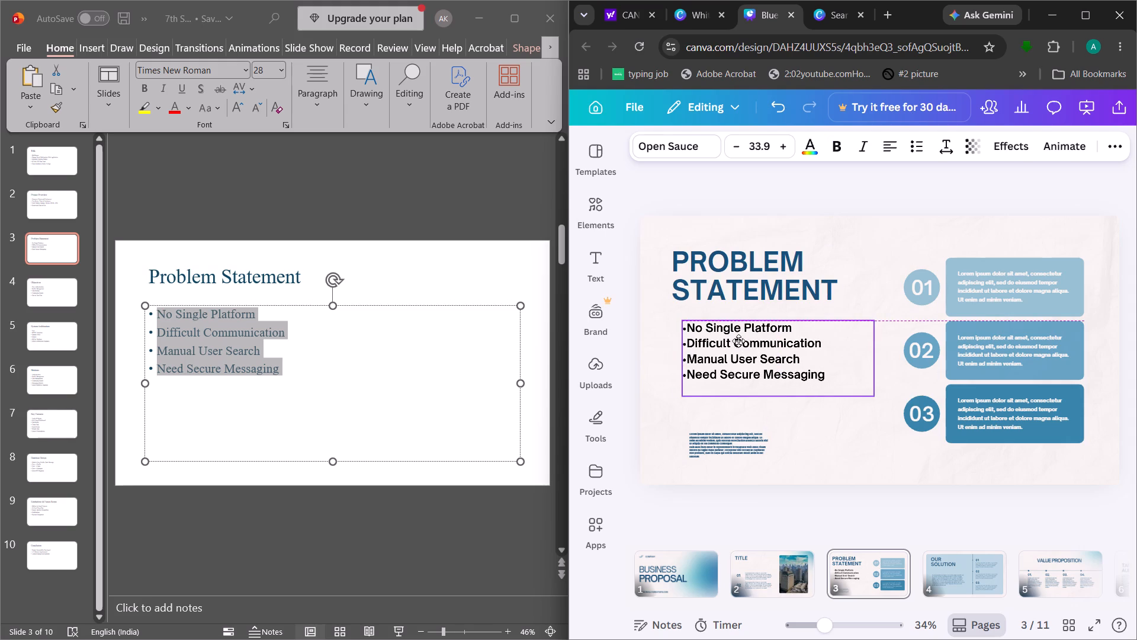
{"action": "left_click_drag", "start_coordinate": [738, 341], "coordinate": [737, 341]}
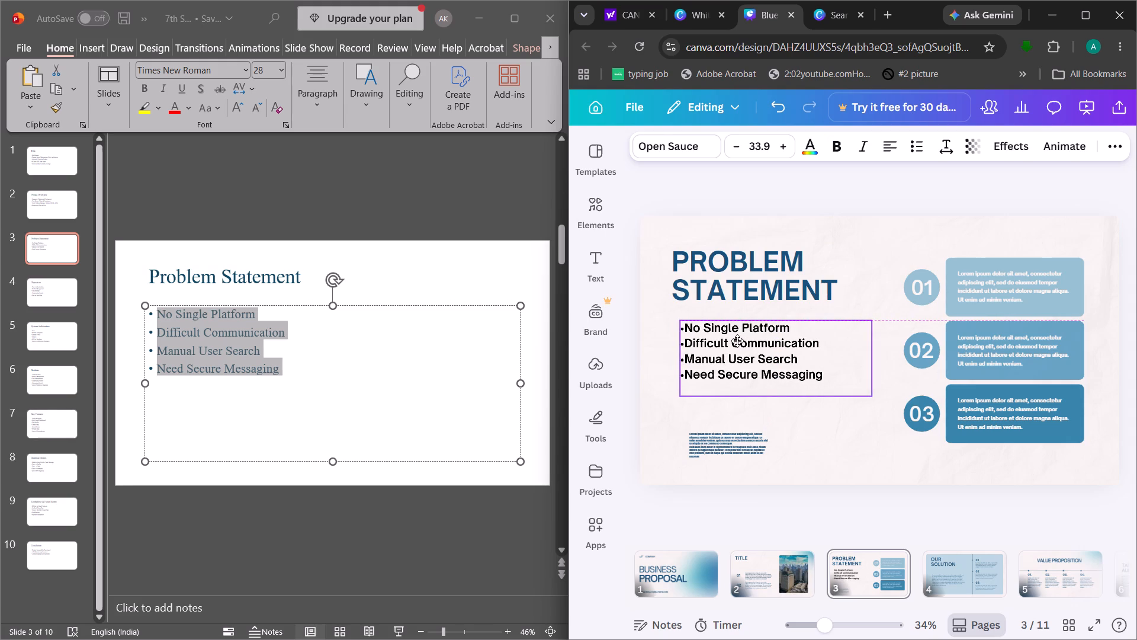
{"action": "left_click_drag", "start_coordinate": [737, 341], "coordinate": [734, 341]}
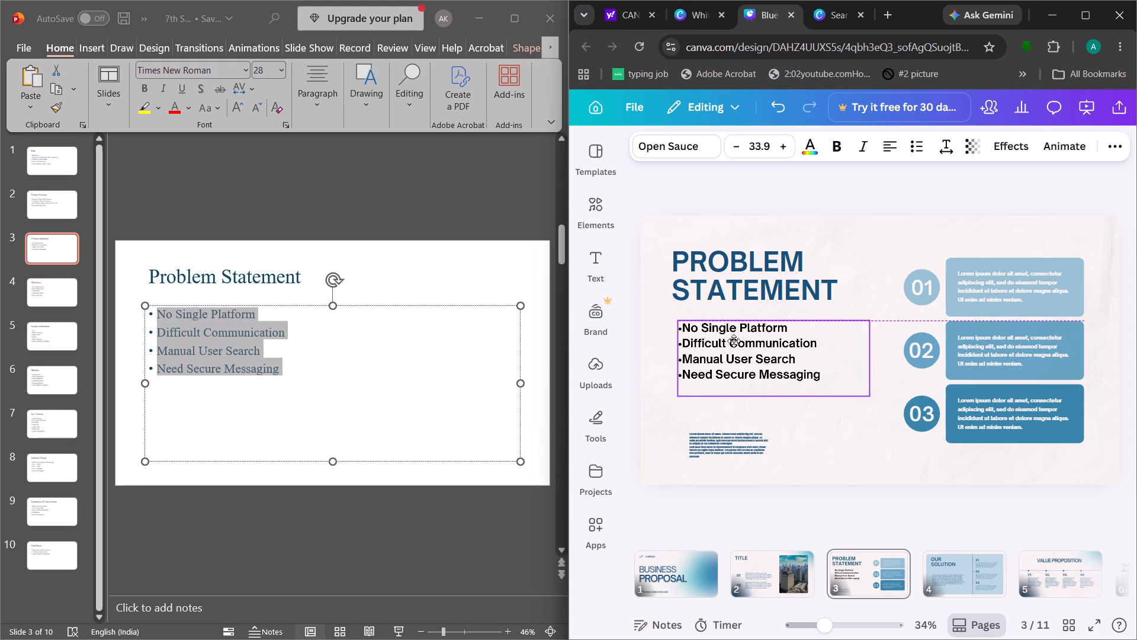
{"action": "left_click_drag", "start_coordinate": [734, 341], "coordinate": [735, 341]}
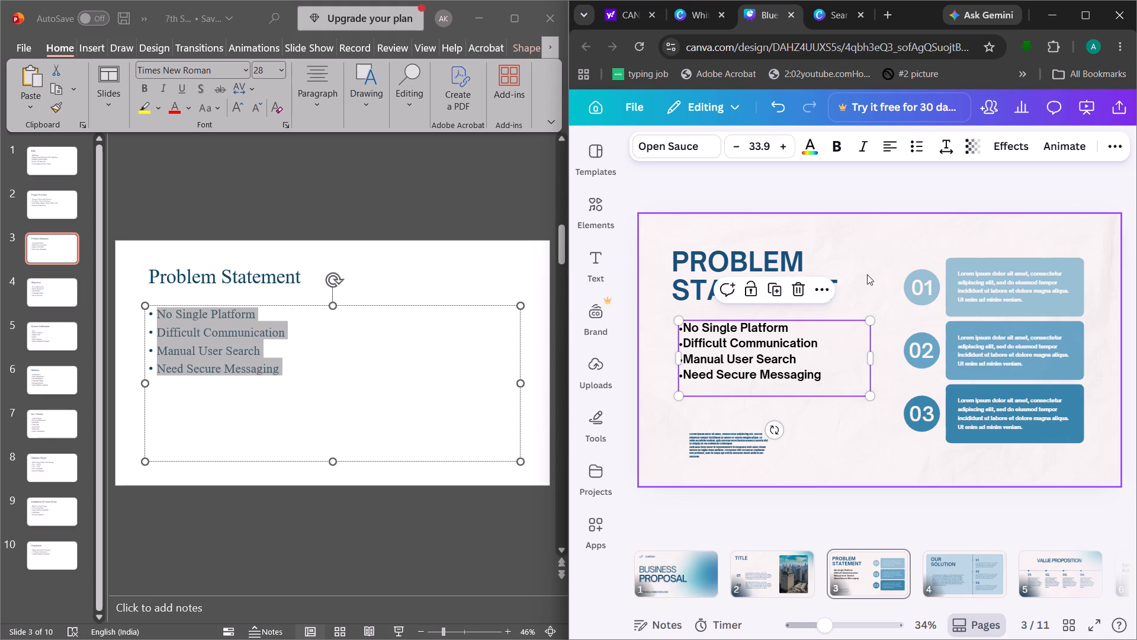
{"action": "left_click", "coordinate": [867, 274]}
Narrow the text box of page 3's bullet list slightly, keeping each bullet on one line.
{"action": "left_click", "coordinate": [762, 348]}
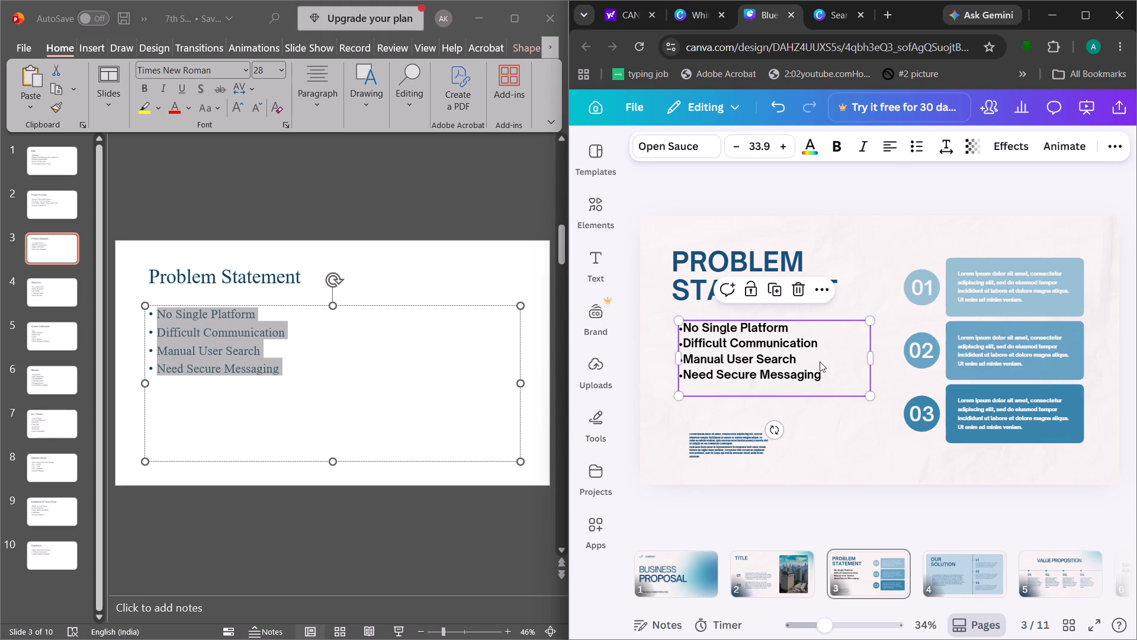
{"action": "left_click_drag", "start_coordinate": [871, 364], "coordinate": [834, 367]}
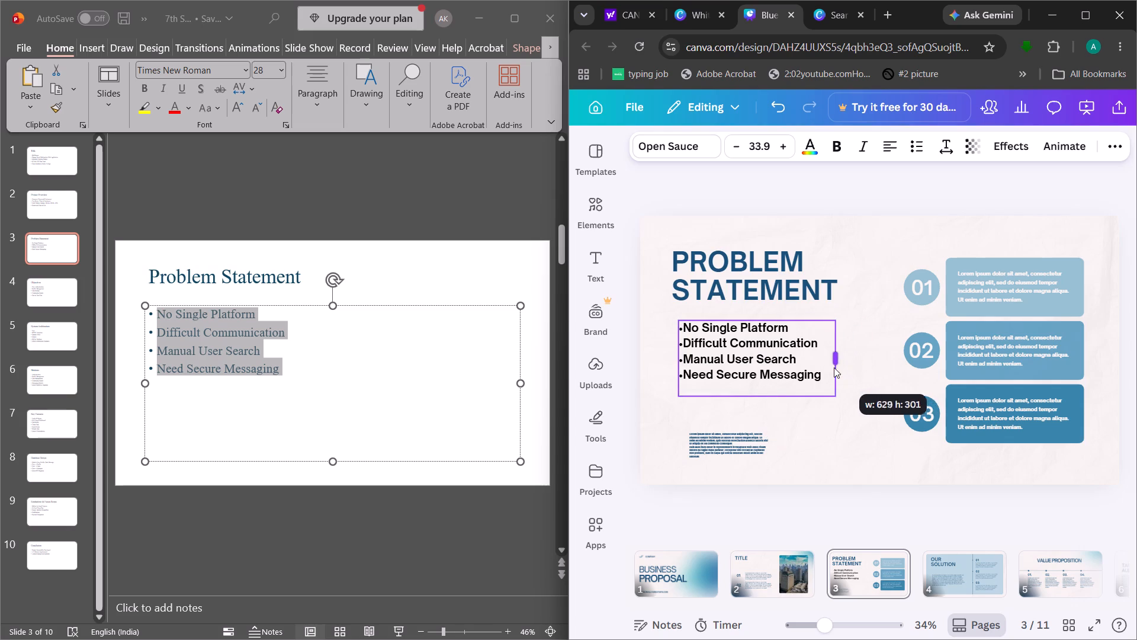
{"action": "left_click_drag", "start_coordinate": [834, 367], "coordinate": [864, 367]}
{"action": "left_click", "coordinate": [862, 436]}
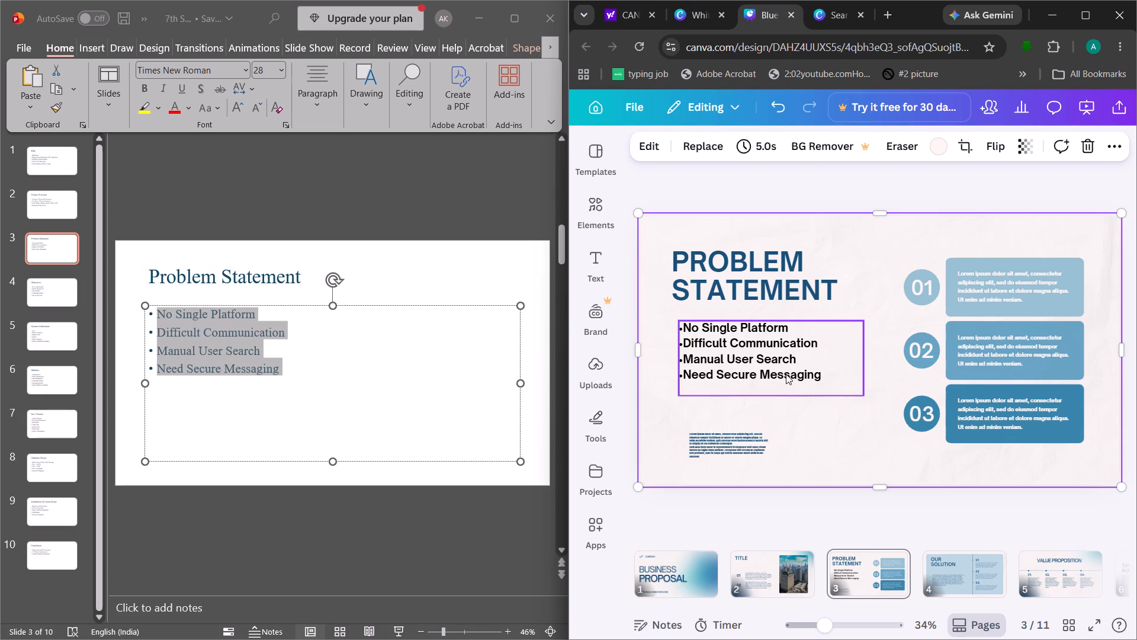
Scale up page 3's bullet list to text size 35.6.
{"action": "left_click", "coordinate": [752, 277]}
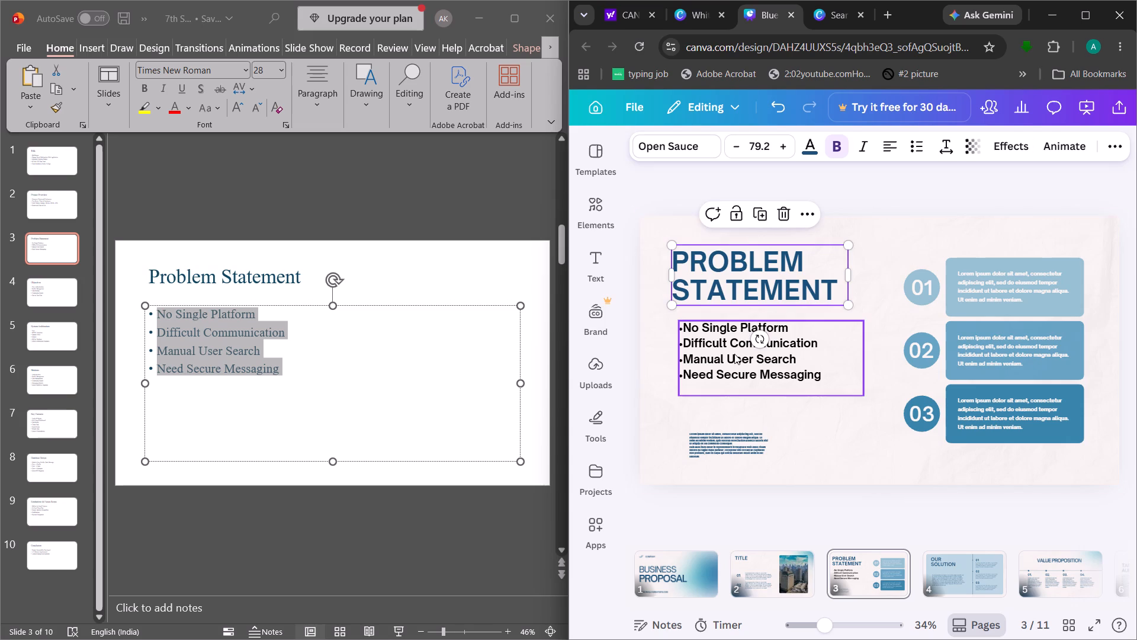
{"action": "left_click", "coordinate": [725, 359]}
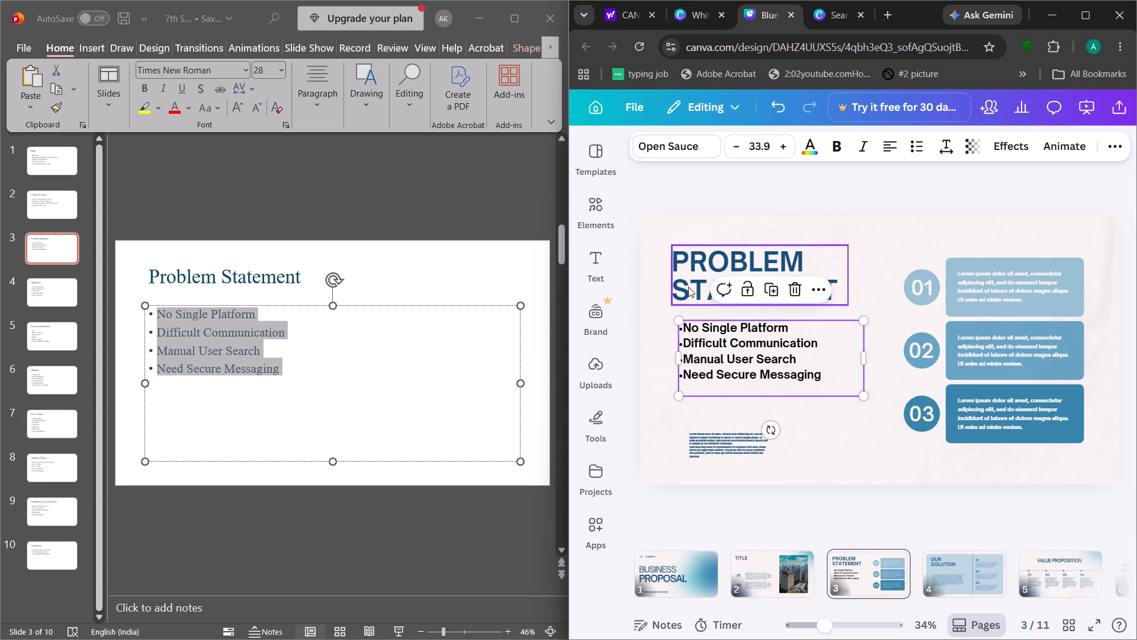
{"action": "left_click", "coordinate": [688, 287]}
{"action": "left_click", "coordinate": [702, 343]}
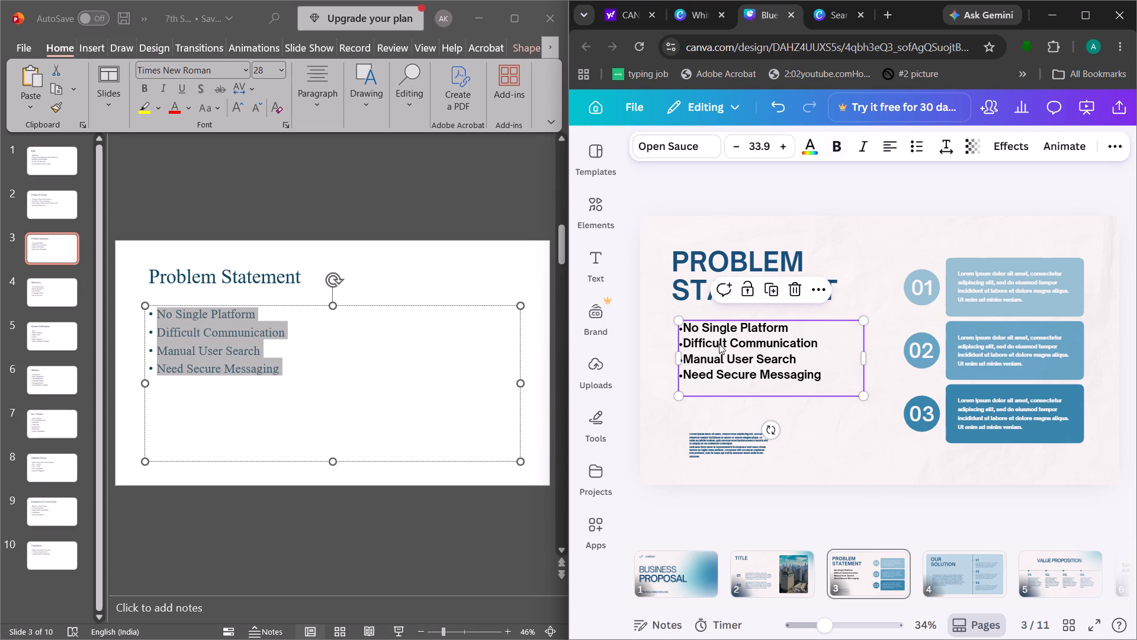
{"action": "left_click", "coordinate": [863, 395]}
{"action": "left_click_drag", "start_coordinate": [863, 395], "coordinate": [878, 411]}
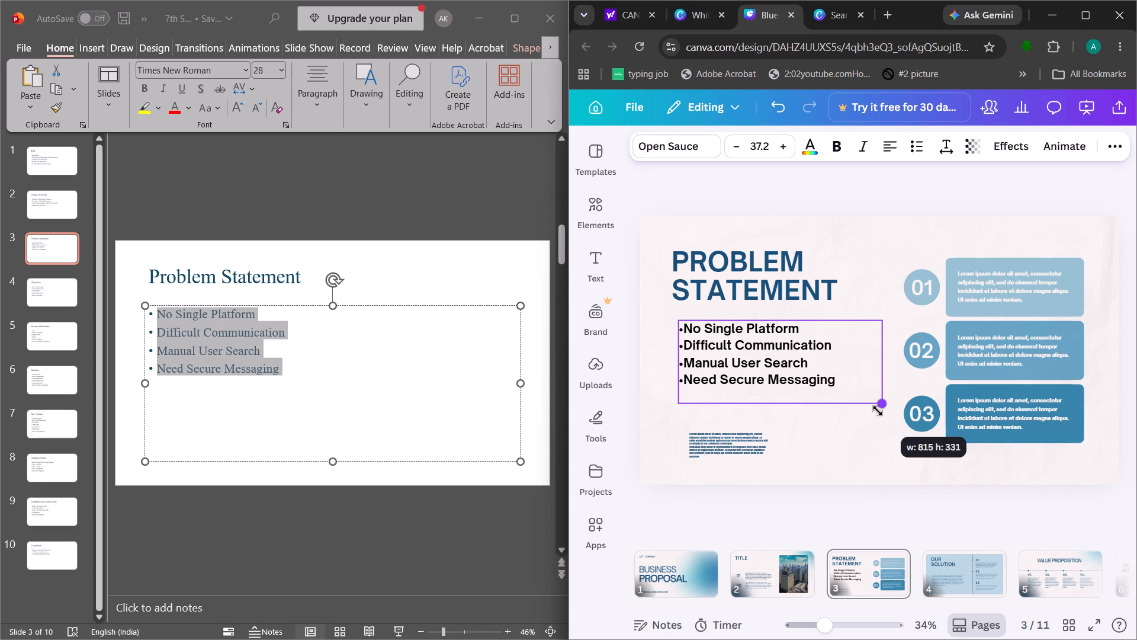
{"action": "left_click_drag", "start_coordinate": [878, 411], "coordinate": [869, 407]}
Replace the first lorem ipsum paragraph on Canva page 2 with the five bullets copied from PowerPoint slide 1, starting with SkillBazaar.
{"action": "left_click", "coordinate": [780, 564]}
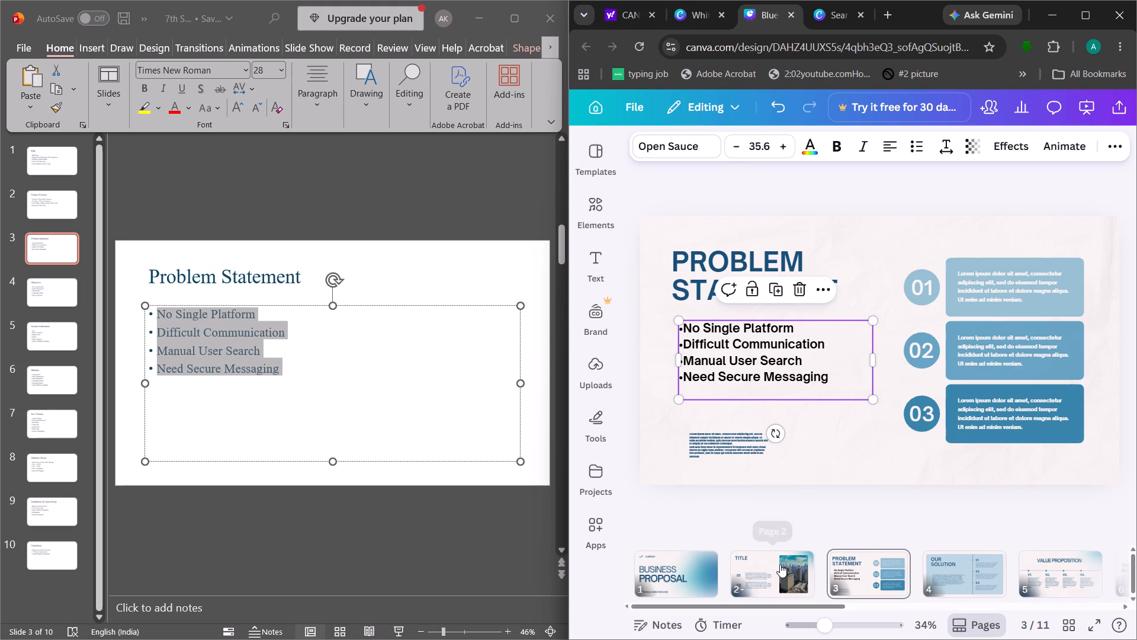
{"action": "left_click", "coordinate": [46, 212]}
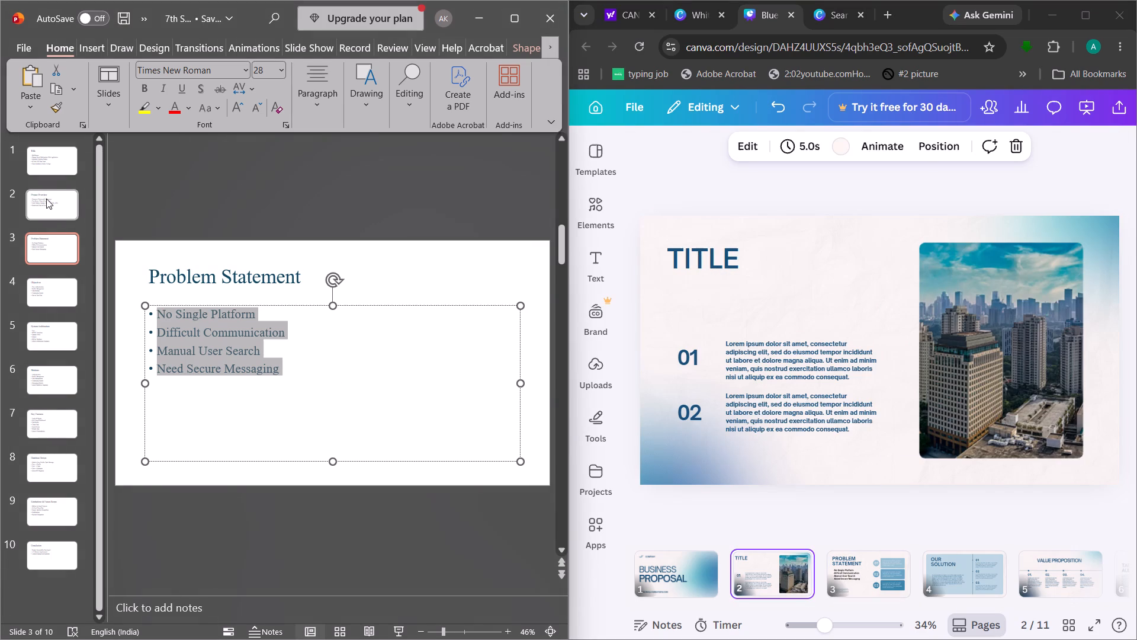
{"action": "left_click", "coordinate": [49, 172]}
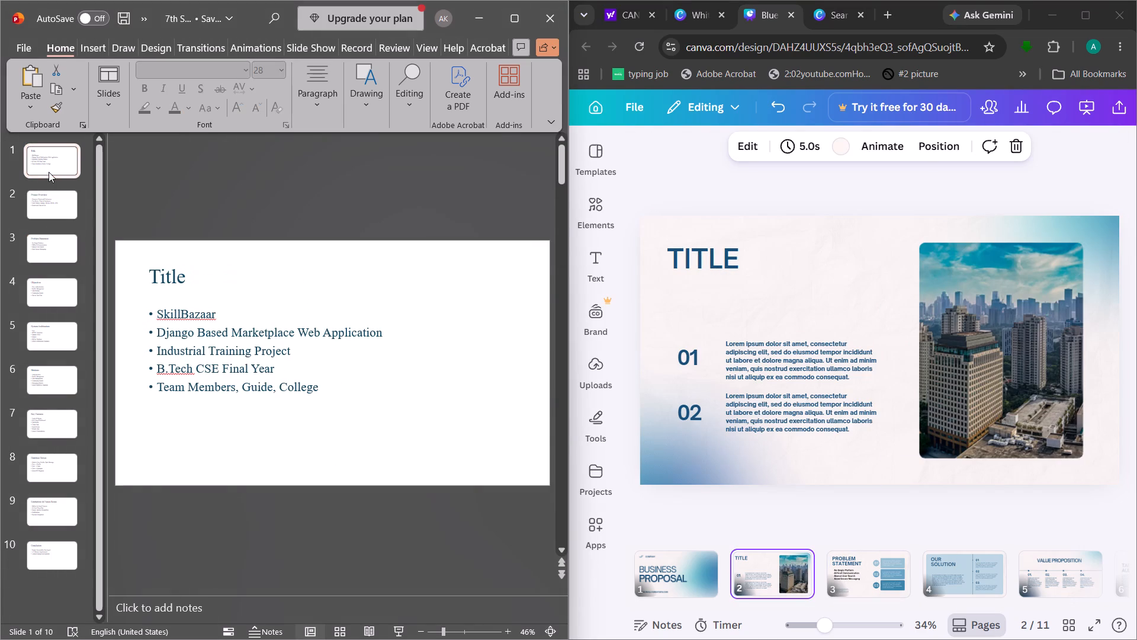
{"action": "left_click_drag", "start_coordinate": [319, 388], "coordinate": [236, 357]}
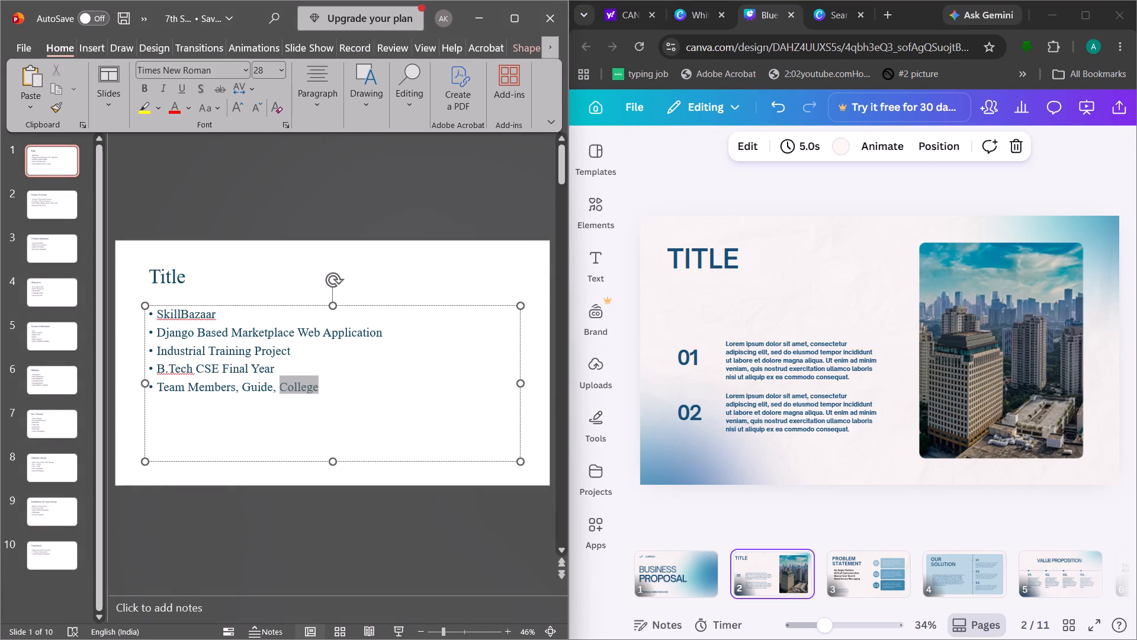
{"action": "left_click_drag", "start_coordinate": [236, 357], "coordinate": [126, 307]}
{"action": "key", "text": "ctrl+c"}
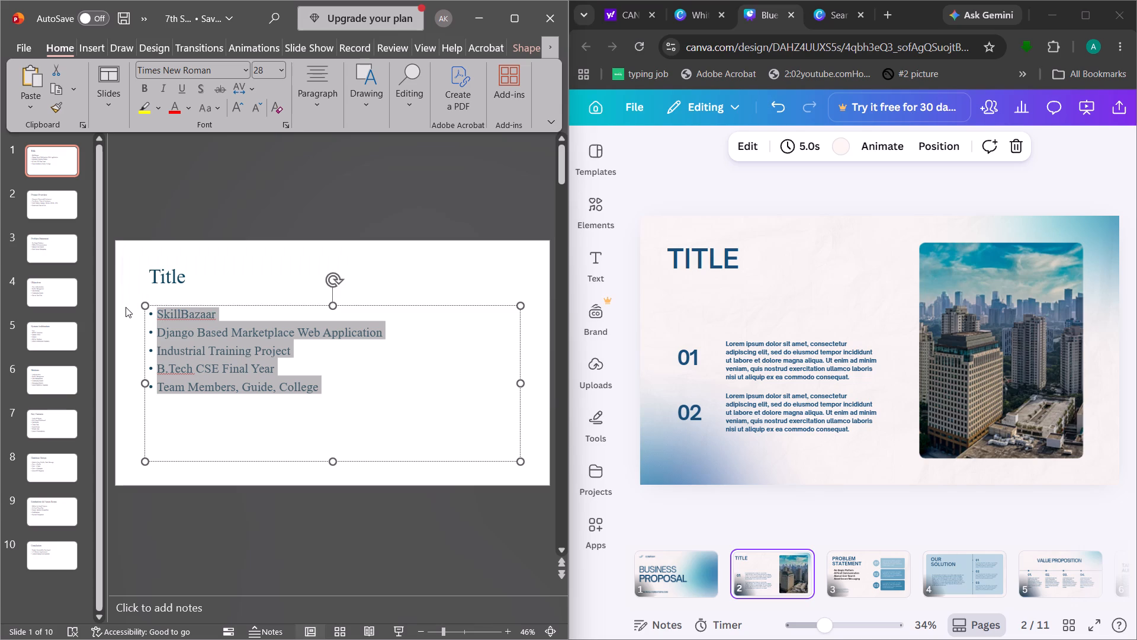
{"action": "left_click", "coordinate": [755, 363]}
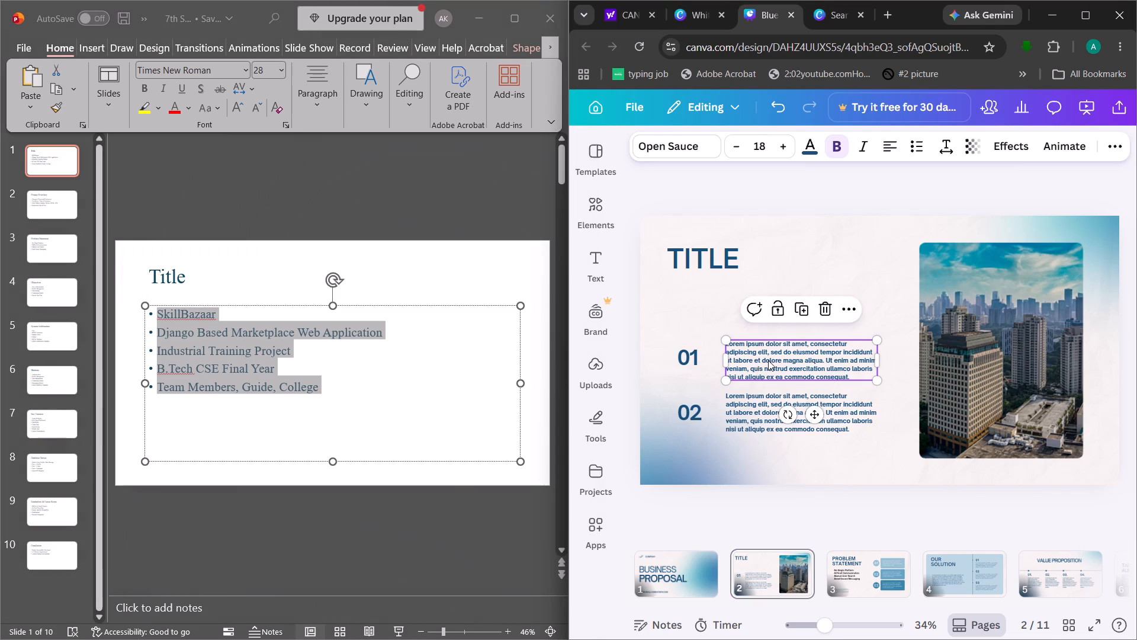
{"action": "left_click", "coordinate": [768, 360]}
{"action": "key", "text": "BackSpace"}
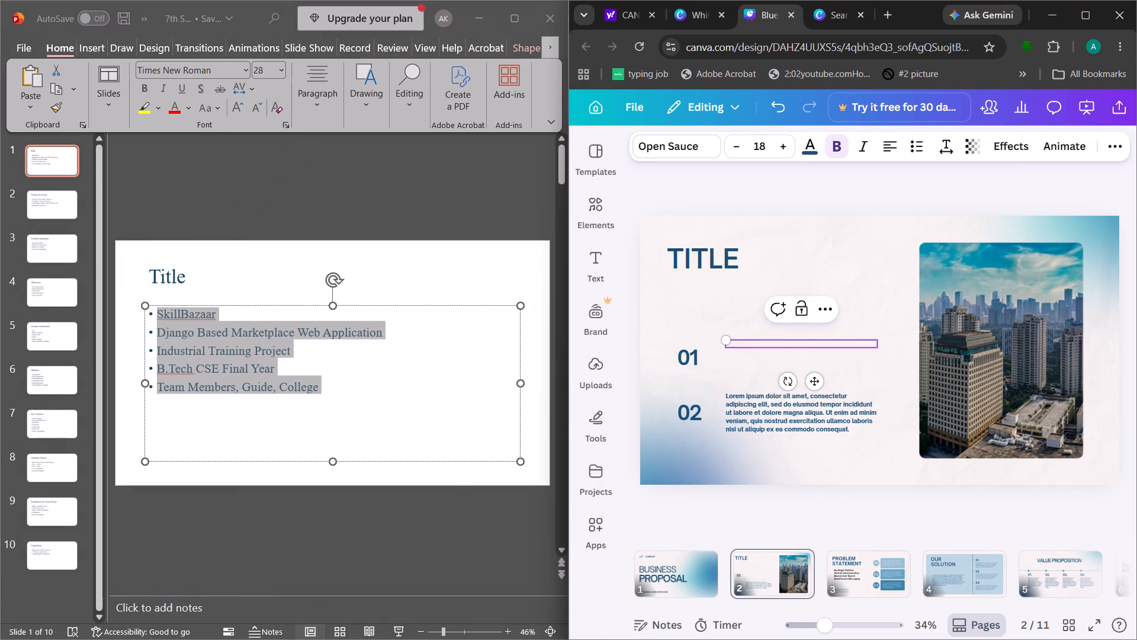
{"action": "key", "text": "ctrl+v"}
{"action": "left_click_drag", "start_coordinate": [846, 368], "coordinate": [840, 366]}
{"action": "left_click", "coordinate": [859, 263]}
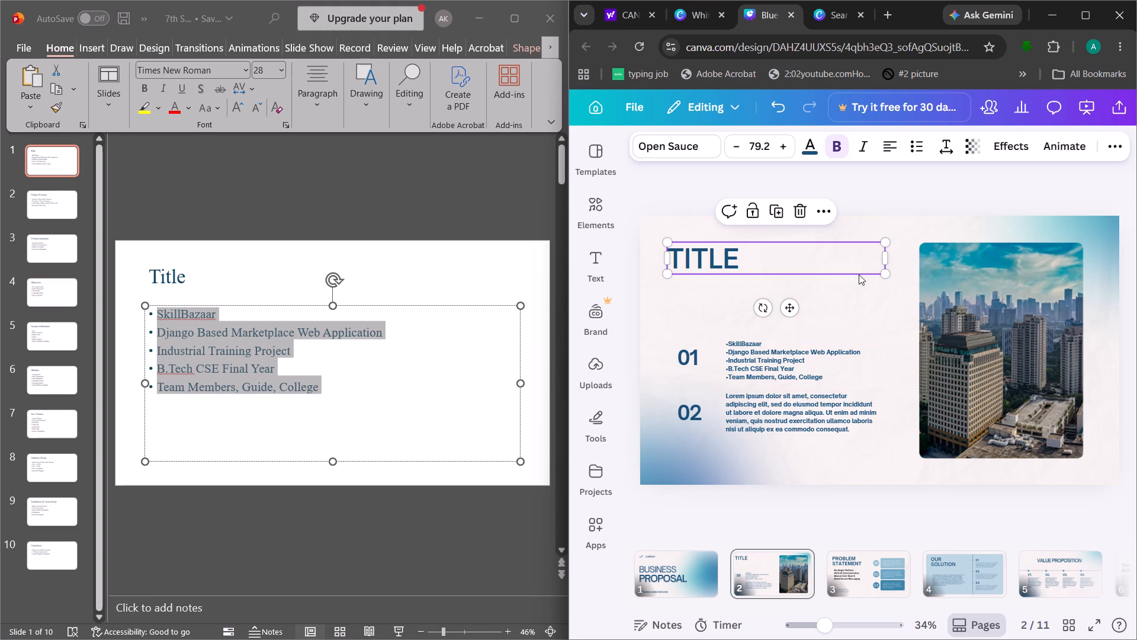
{"action": "left_click", "coordinate": [849, 316]}
Move page 2's SkillBazaar bullet list directly under the TITLE heading and scale its text up to size 21.1.
{"action": "left_click", "coordinate": [794, 359]}
{"action": "left_click_drag", "start_coordinate": [815, 364], "coordinate": [760, 316]}
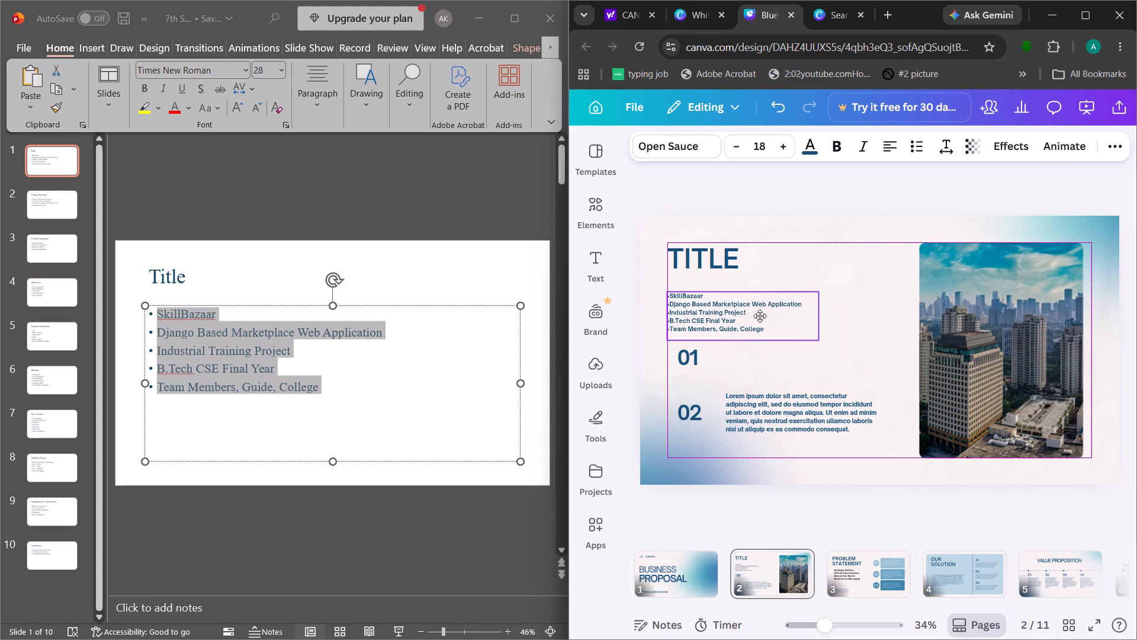
{"action": "left_click_drag", "start_coordinate": [760, 316], "coordinate": [762, 316]}
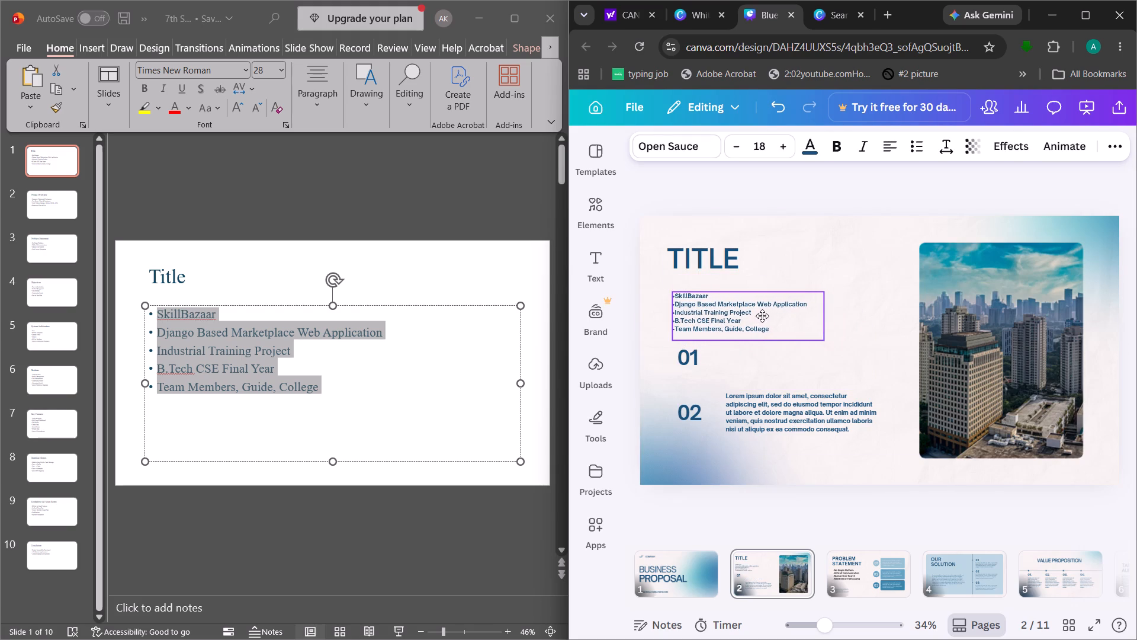
{"action": "left_click_drag", "start_coordinate": [762, 316], "coordinate": [762, 316]}
{"action": "left_click_drag", "start_coordinate": [824, 343], "coordinate": [844, 369]}
Delete the number 01 from page 2.
{"action": "left_click", "coordinate": [688, 366]}
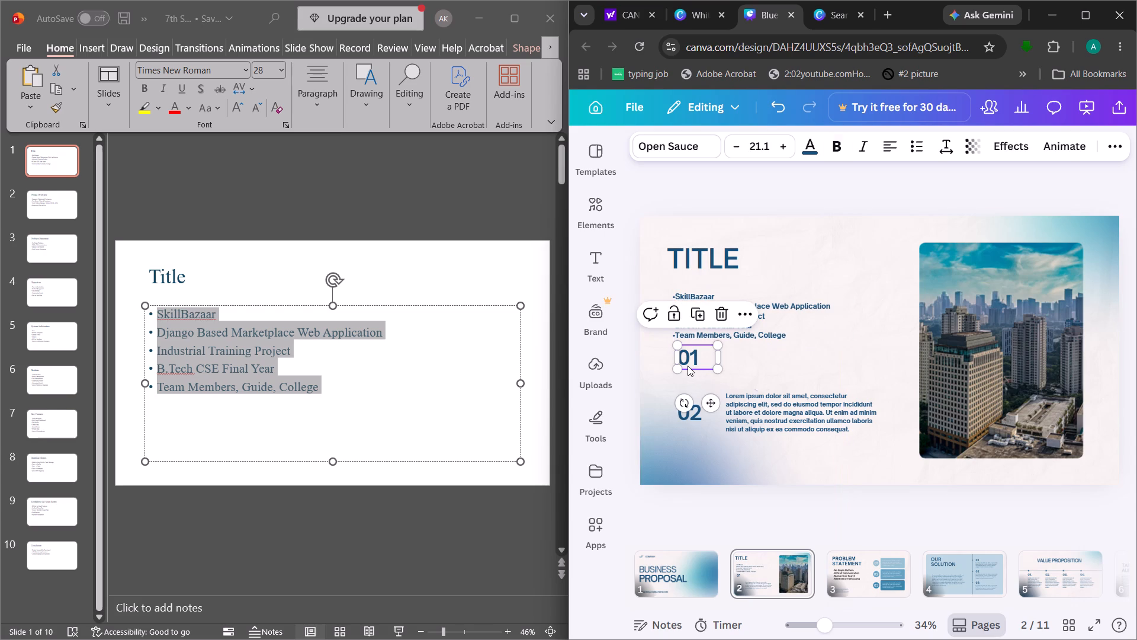
{"action": "left_click", "coordinate": [722, 318]}
Move the number 02 and its lorem ipsum paragraph to the bottom of page 2, near the photo's lower-left corner.
{"action": "left_click", "coordinate": [692, 416]}
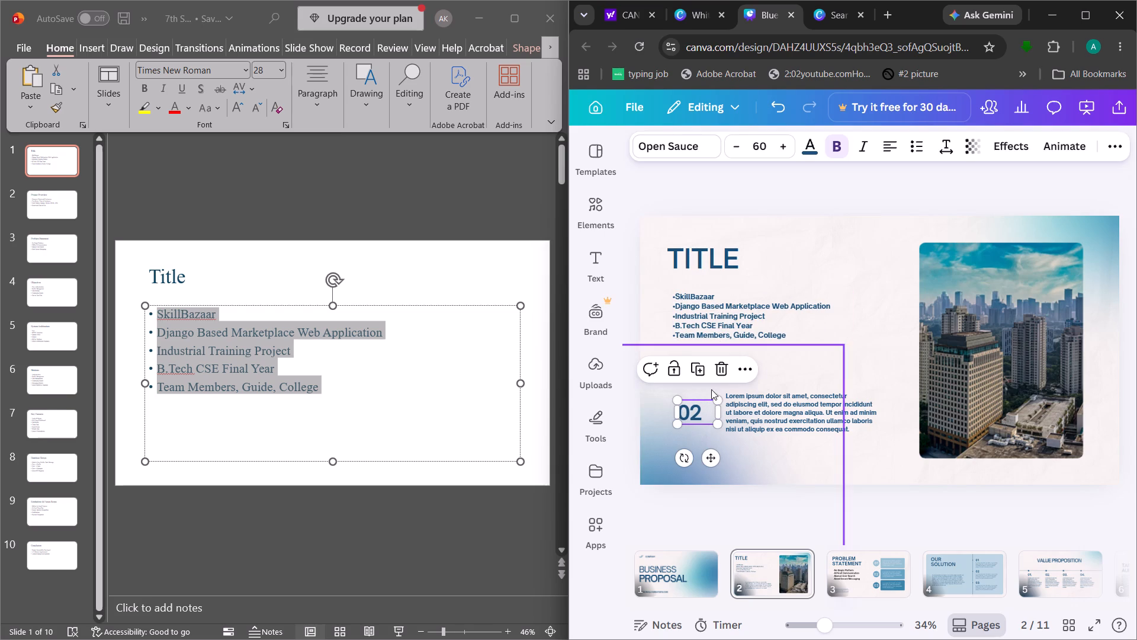
{"action": "left_click_drag", "start_coordinate": [696, 411], "coordinate": [702, 412]}
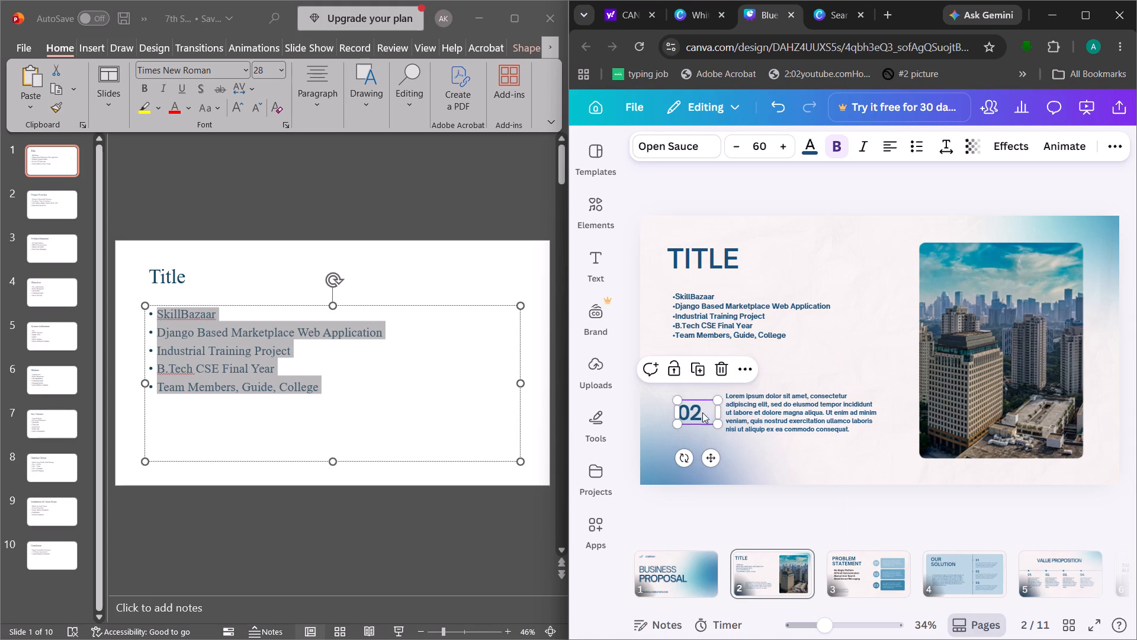
{"action": "left_click_drag", "start_coordinate": [702, 412], "coordinate": [905, 462]}
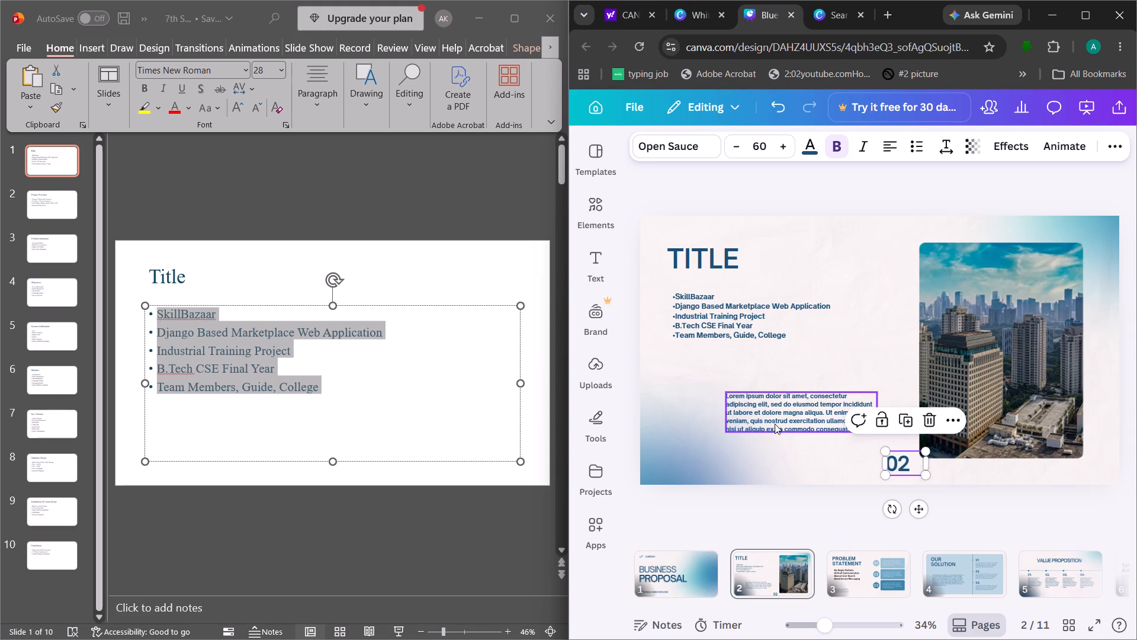
{"action": "left_click", "coordinate": [772, 421]}
{"action": "left_click_drag", "start_coordinate": [772, 421], "coordinate": [825, 458]}
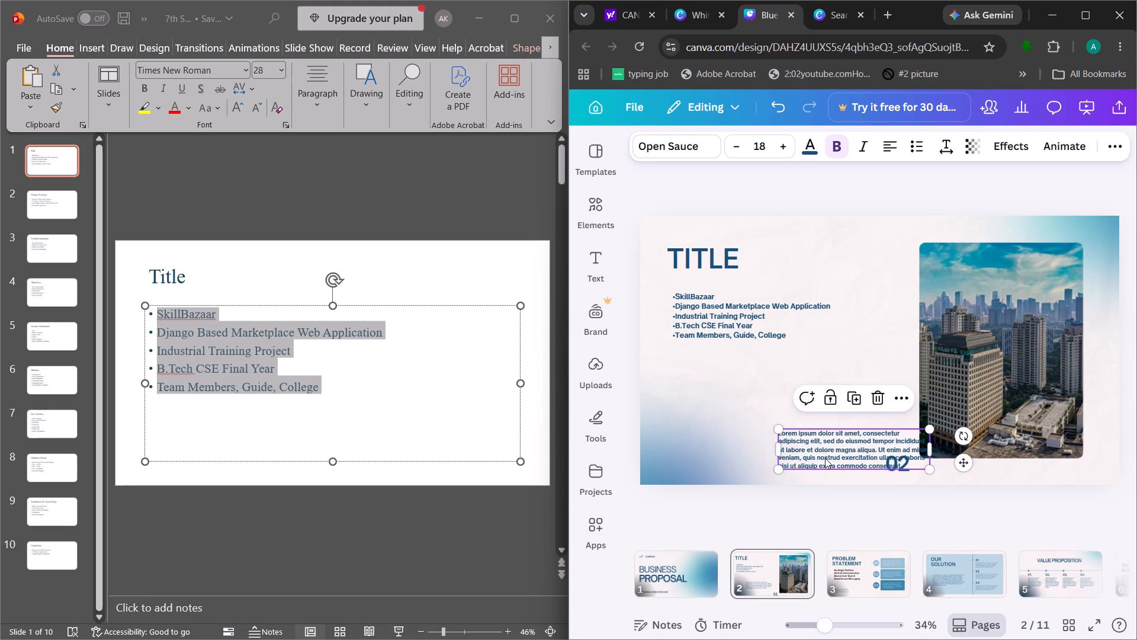
Examine Canva pages 2, 3, 4, 7 and 1 against PowerPoint slides 4 and 5, Objectives and System Architecture.
{"action": "left_click", "coordinate": [700, 315]}
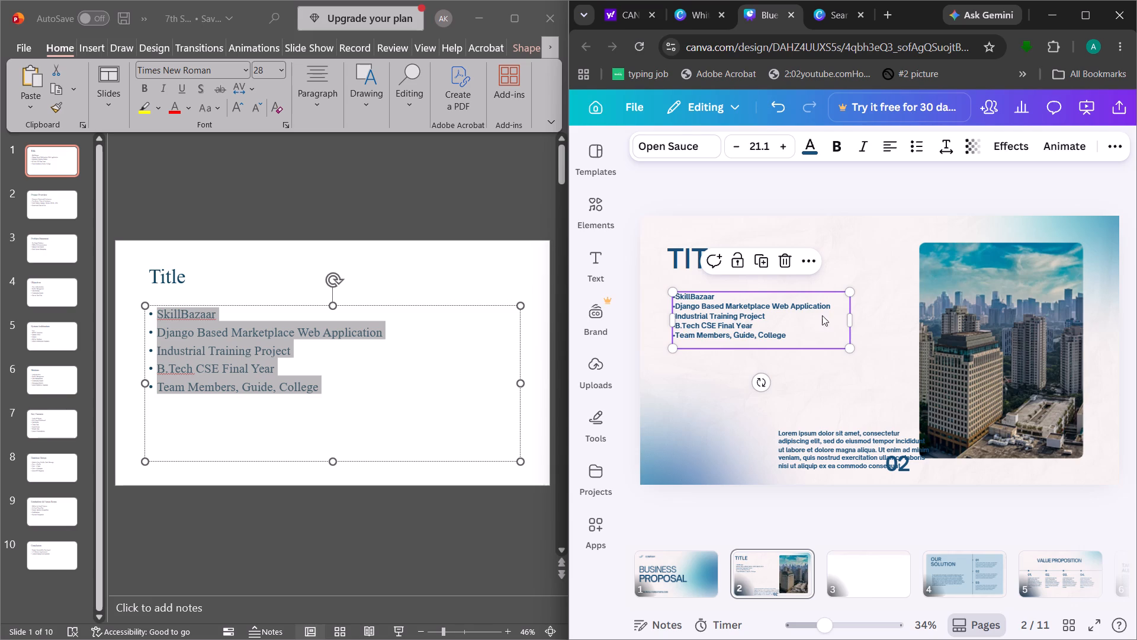
{"action": "left_click", "coordinate": [967, 337]}
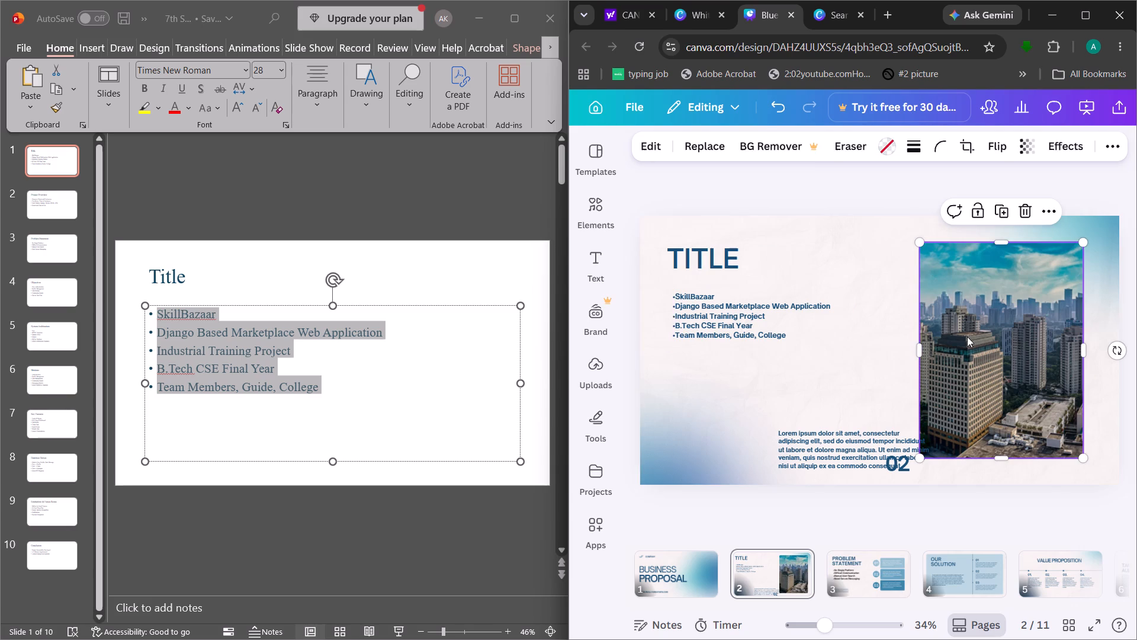
{"action": "left_click", "coordinate": [967, 568]}
{"action": "left_click", "coordinate": [856, 574]}
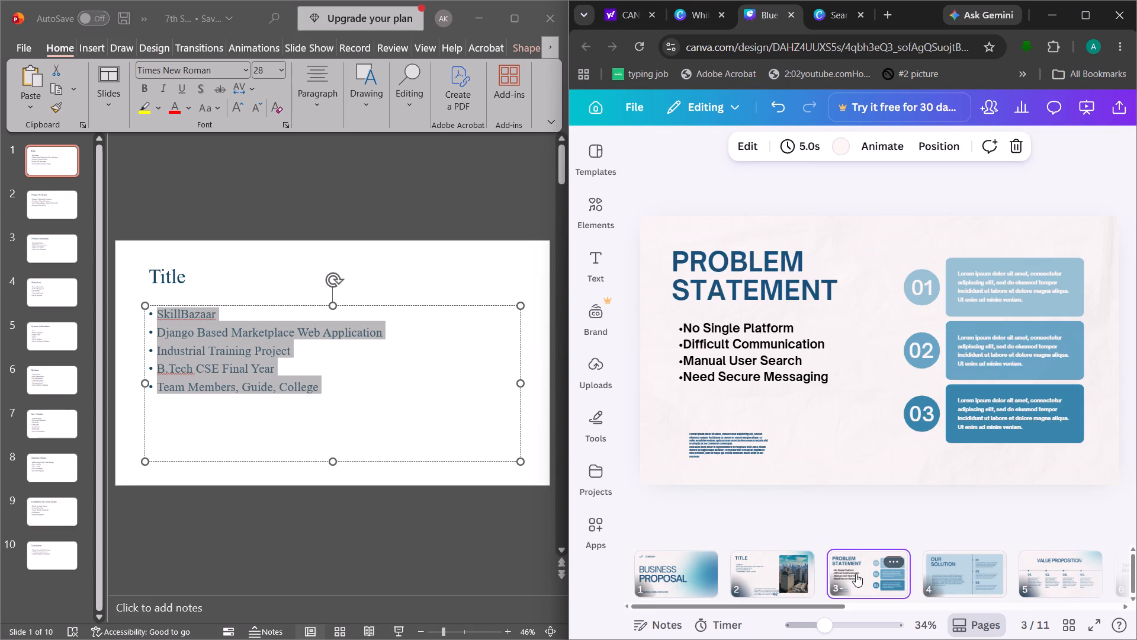
{"action": "left_click", "coordinate": [955, 570]}
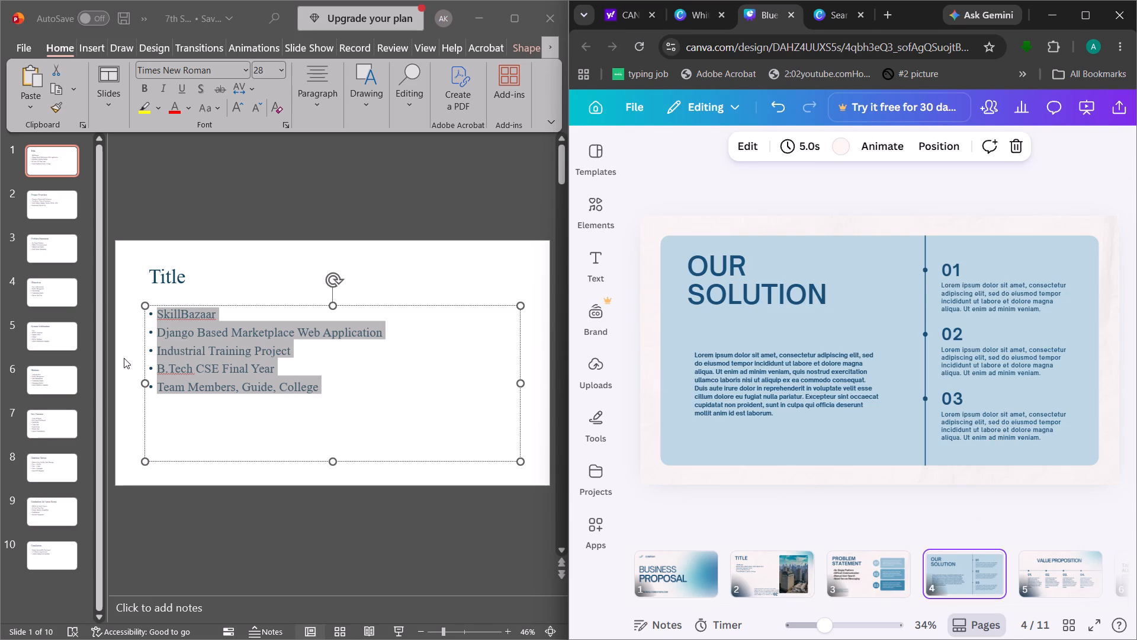
{"action": "left_click", "coordinate": [56, 304]}
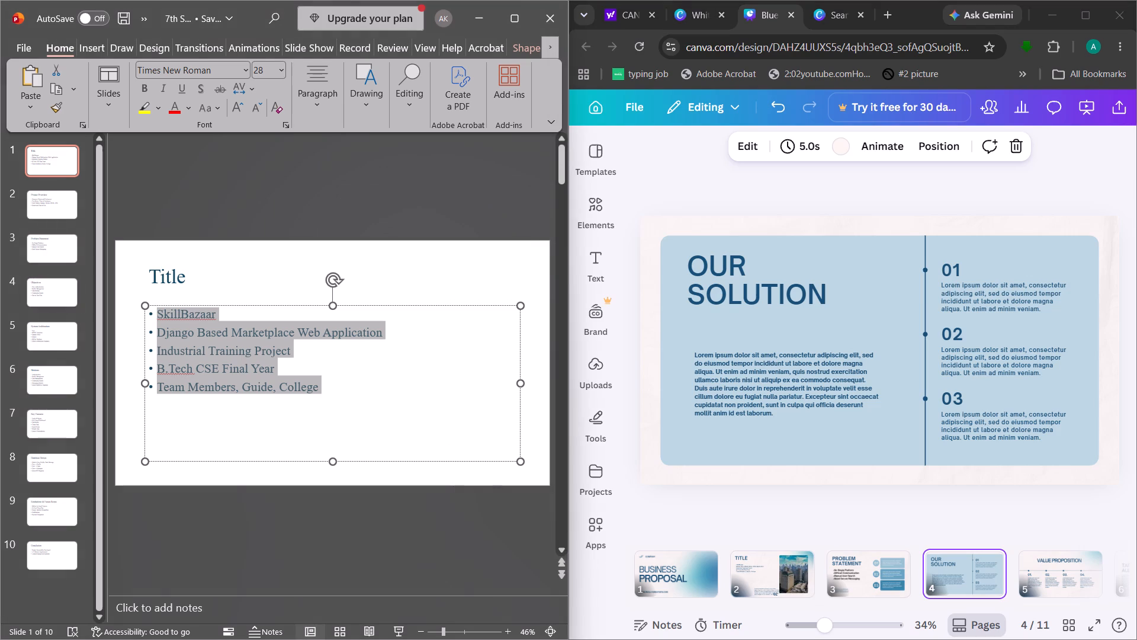
{"action": "left_click", "coordinate": [48, 291]}
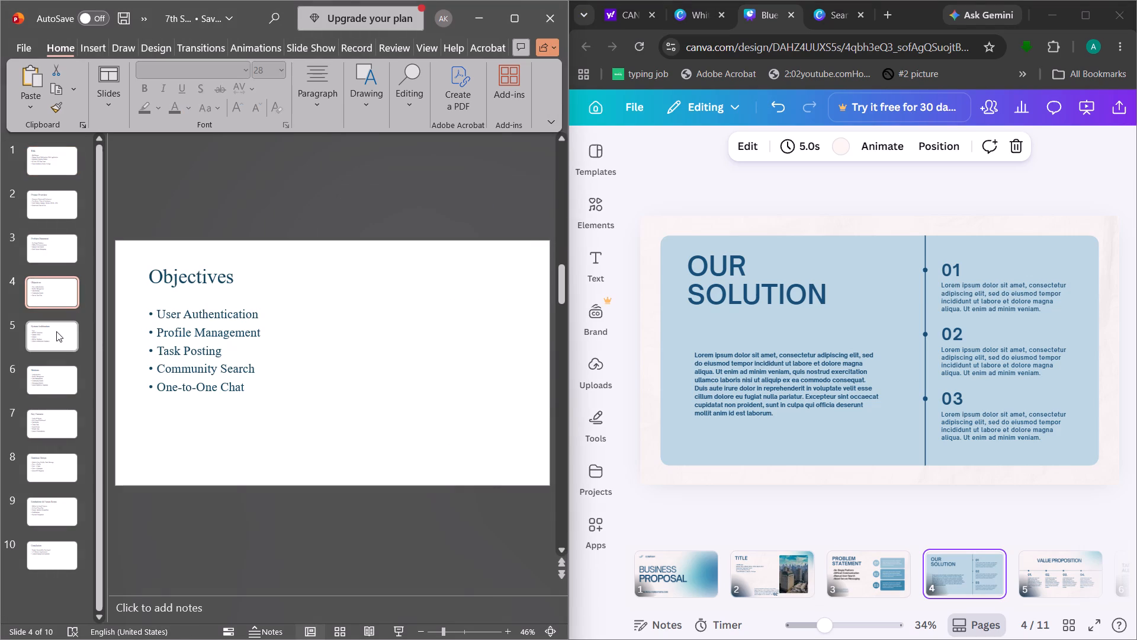
{"action": "left_click", "coordinate": [57, 332]}
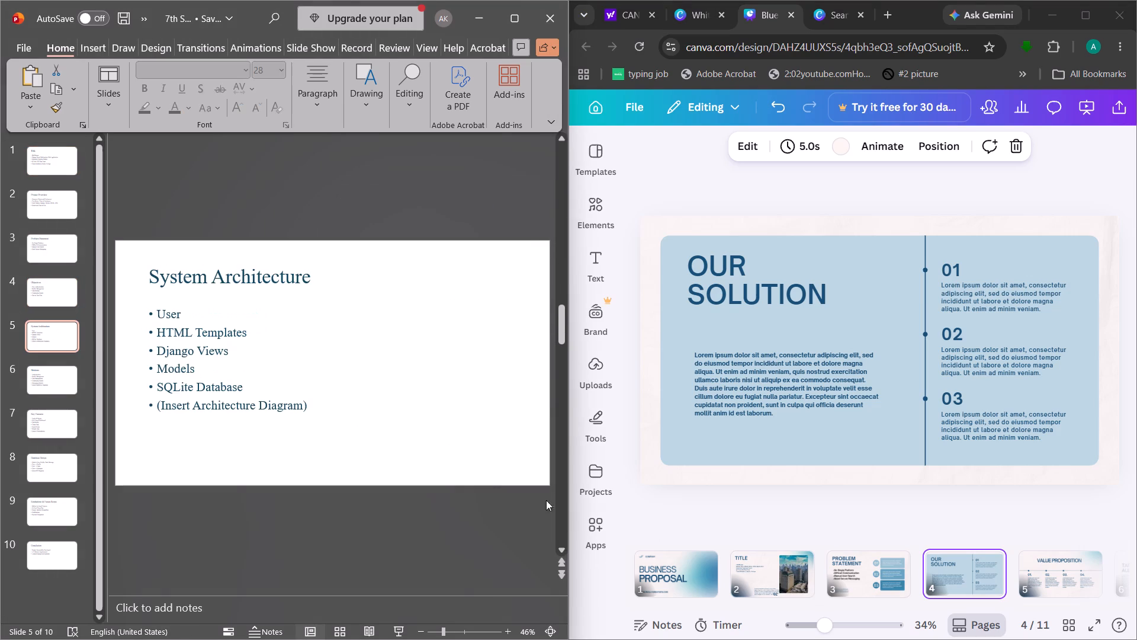
{"action": "scroll", "coordinate": [930, 576], "scroll_direction": "left", "scroll_amount": 2}
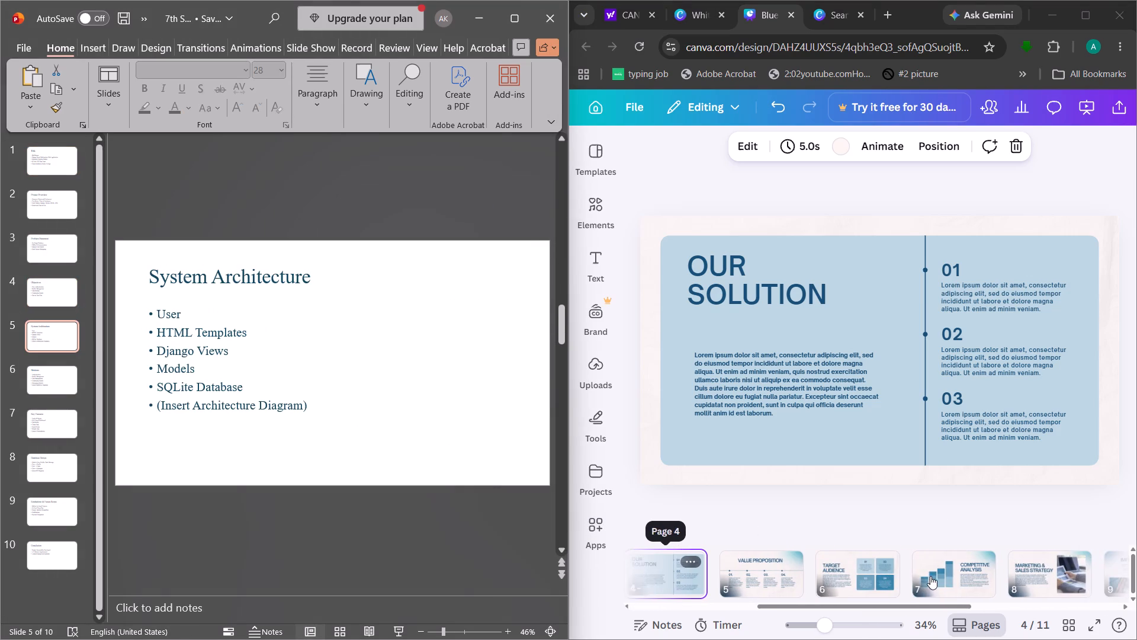
{"action": "left_click", "coordinate": [947, 578]}
{"action": "scroll", "coordinate": [842, 564], "scroll_direction": "right", "scroll_amount": 2}
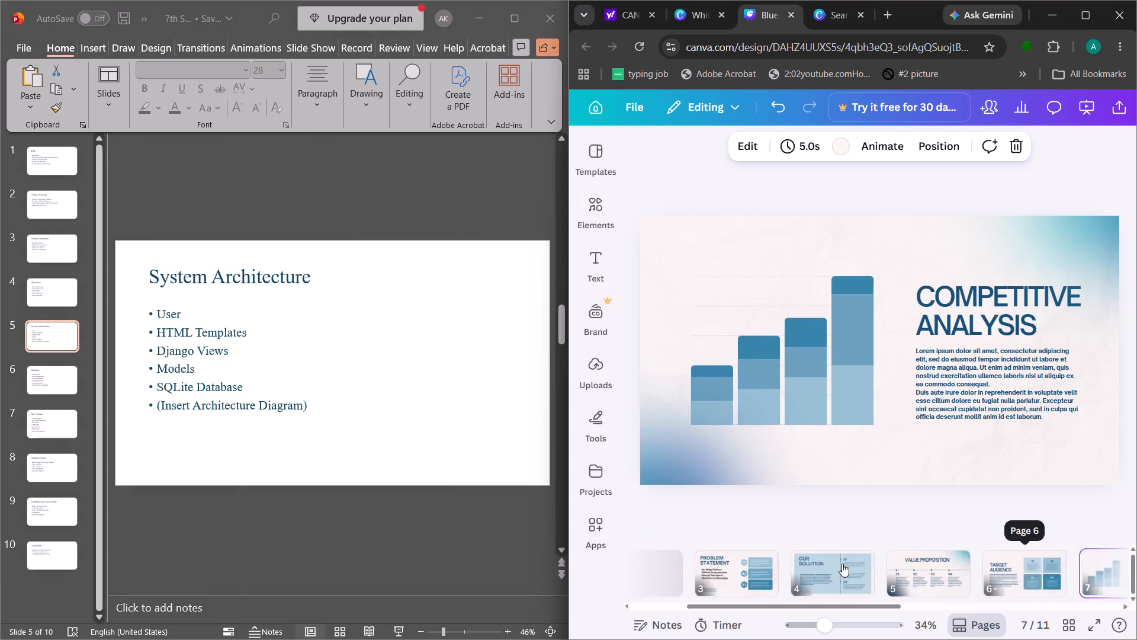
{"action": "scroll", "coordinate": [842, 564], "scroll_direction": "right", "scroll_amount": 4}
{"action": "left_click", "coordinate": [683, 560]}
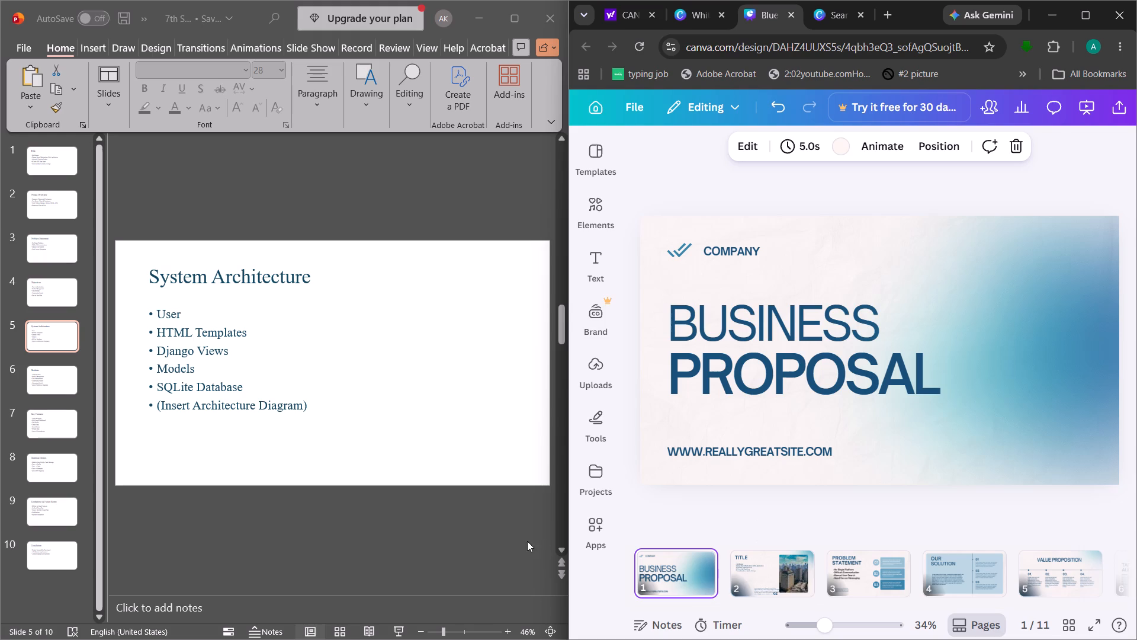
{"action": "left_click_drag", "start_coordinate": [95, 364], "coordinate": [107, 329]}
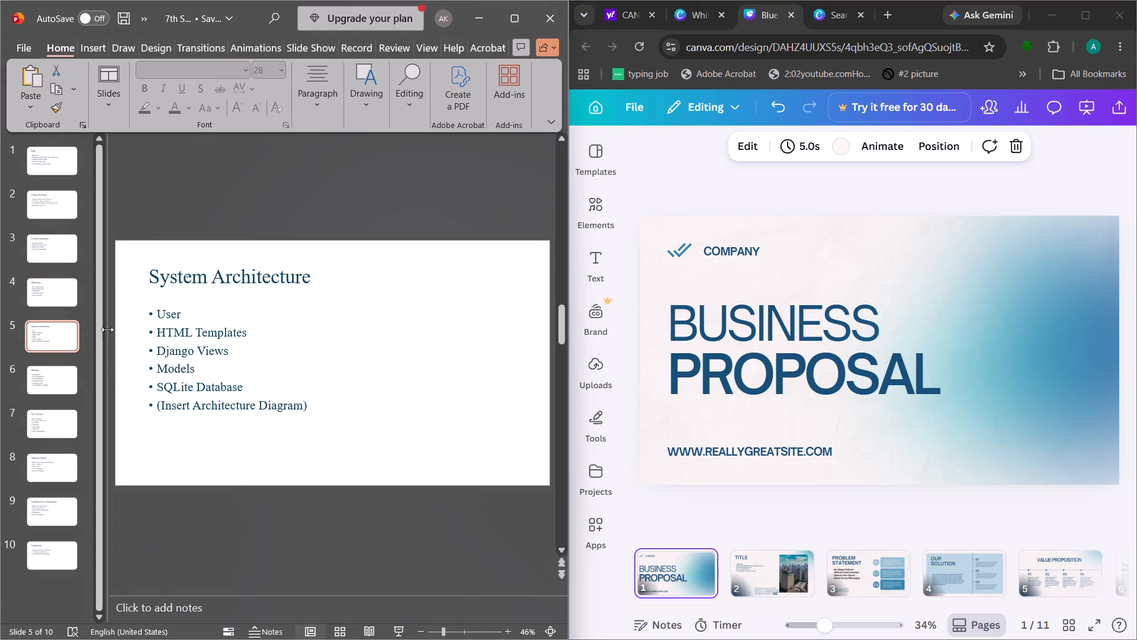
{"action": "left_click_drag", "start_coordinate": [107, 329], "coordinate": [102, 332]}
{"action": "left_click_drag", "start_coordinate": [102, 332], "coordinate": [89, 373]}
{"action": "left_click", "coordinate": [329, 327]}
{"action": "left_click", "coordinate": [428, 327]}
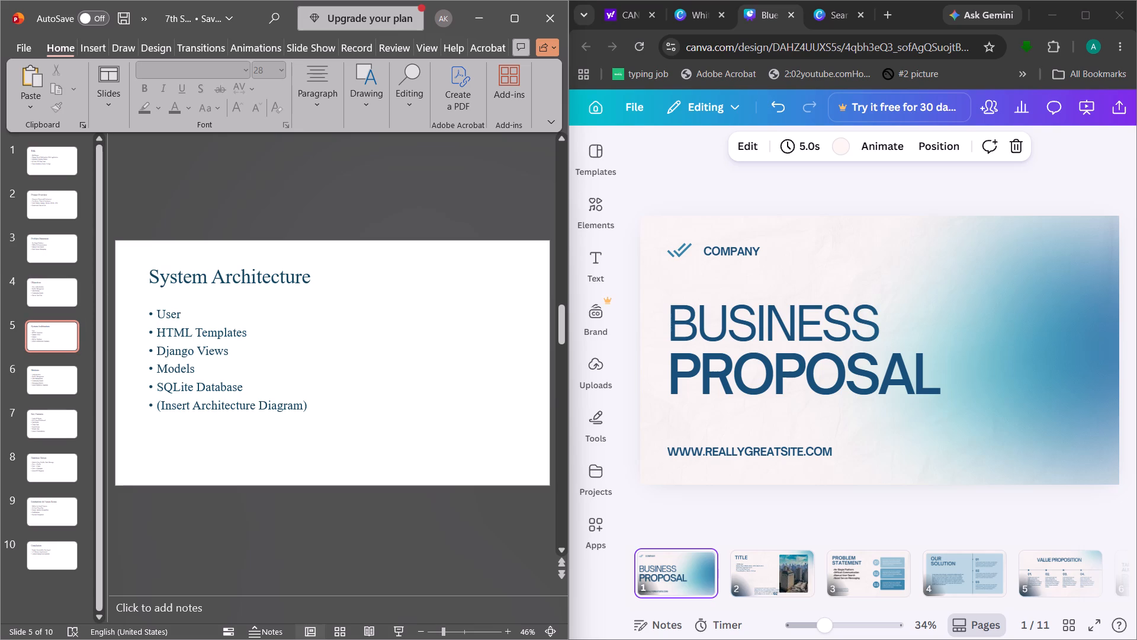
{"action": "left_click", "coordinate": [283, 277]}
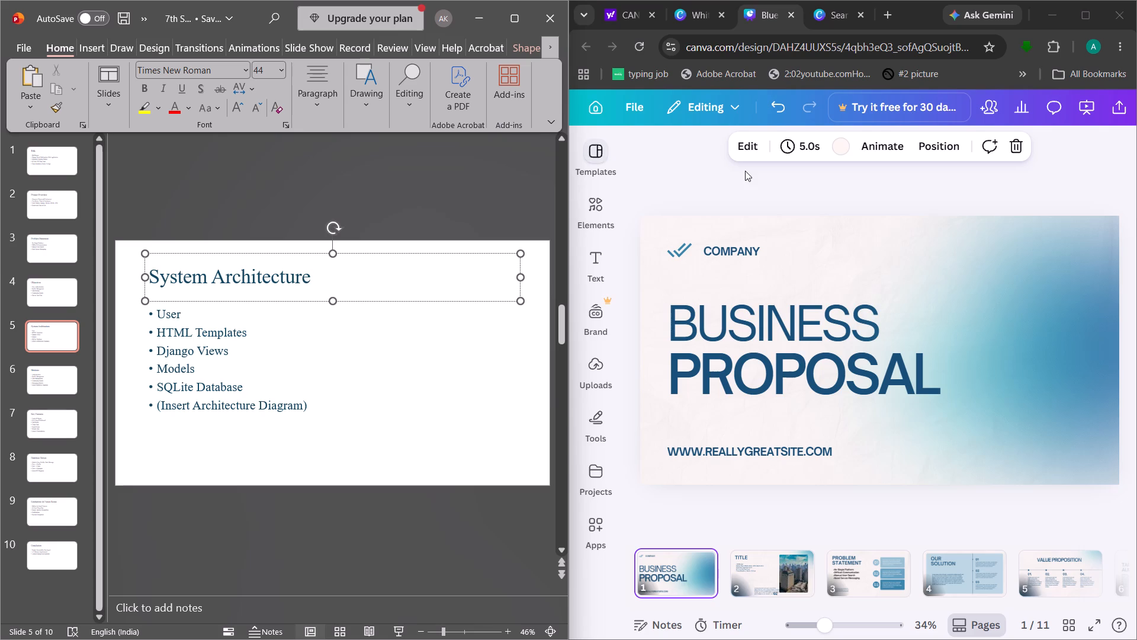
Widen the blue gradient image on Canva page 1 to about 2,437 by extending its left edge further behind the BUSINESS PROPOSAL heading.
{"action": "left_click", "coordinate": [828, 626]}
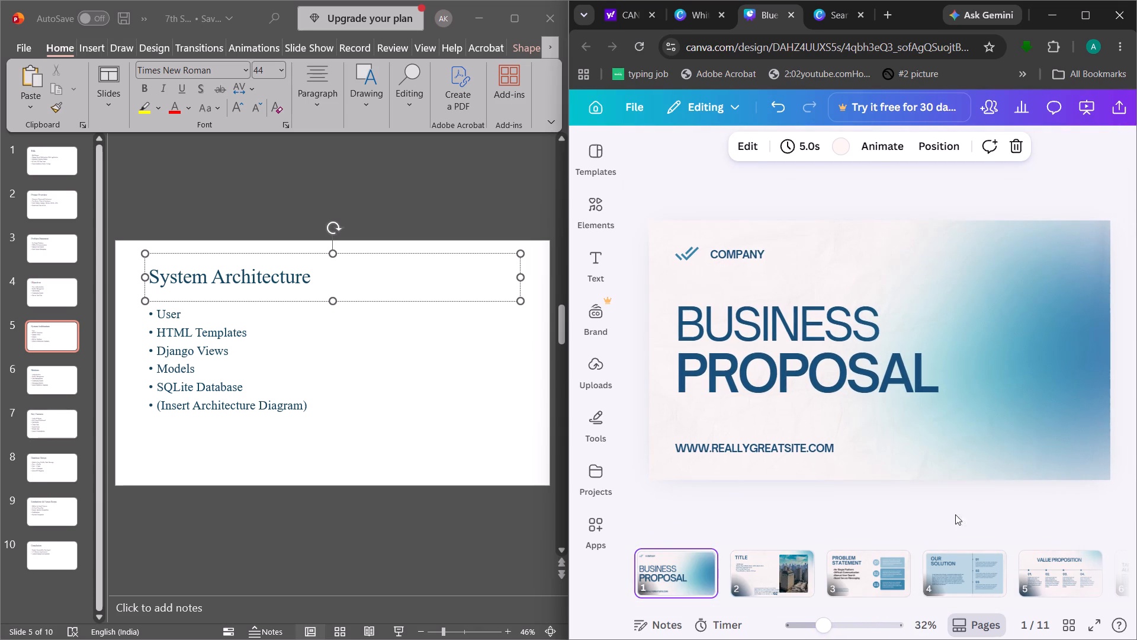
{"action": "left_click", "coordinate": [932, 438]}
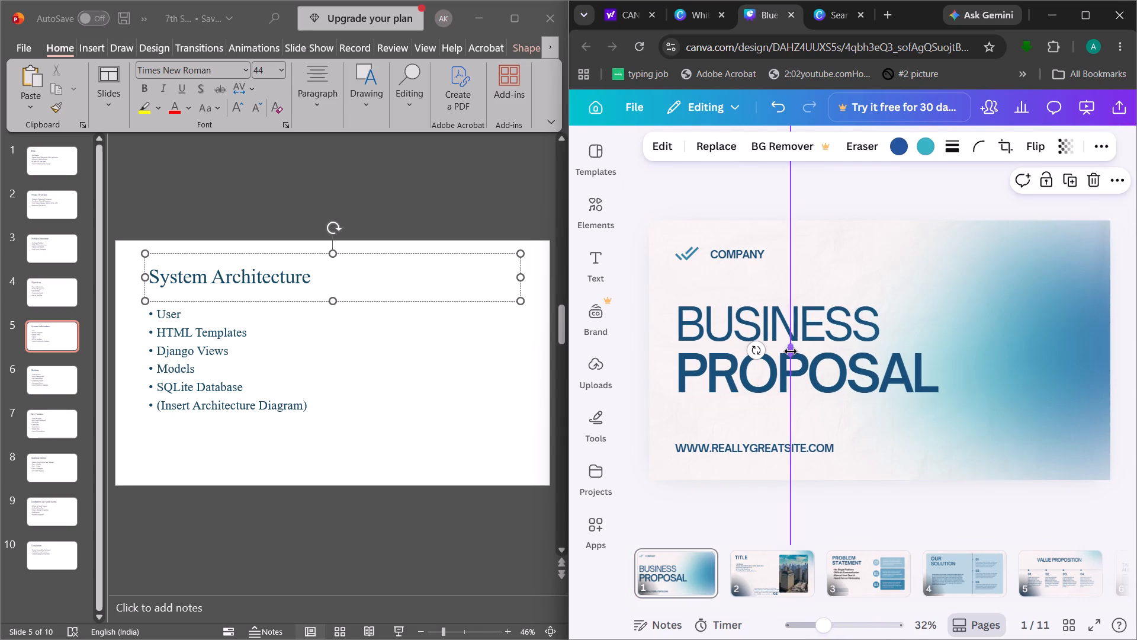
{"action": "left_click_drag", "start_coordinate": [791, 351], "coordinate": [767, 364]}
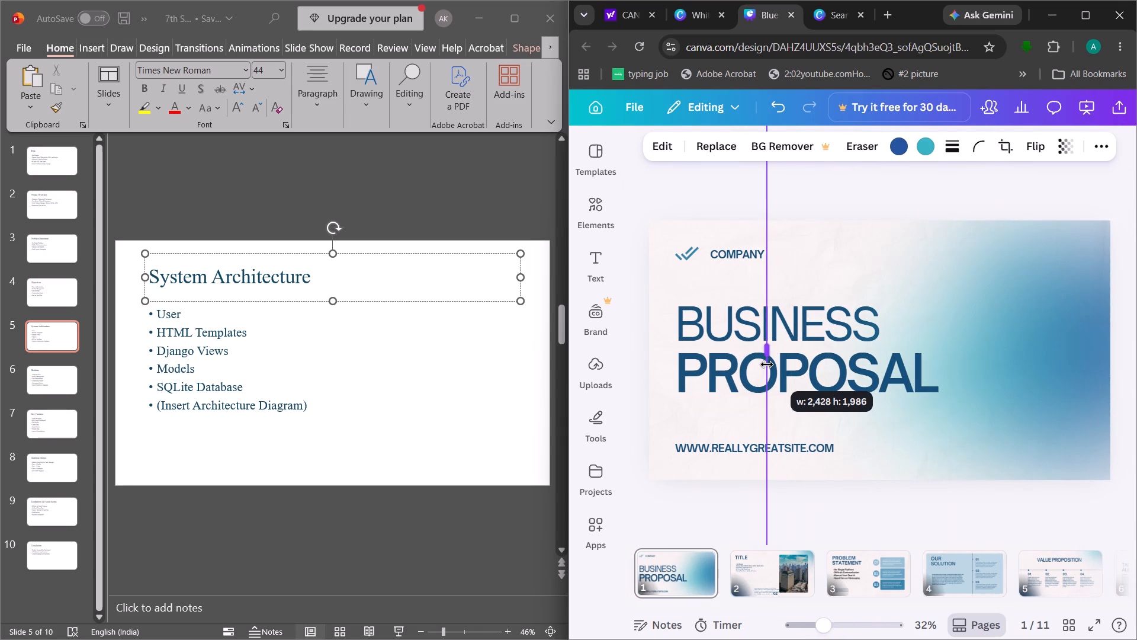
{"action": "left_click_drag", "start_coordinate": [767, 364], "coordinate": [752, 380]}
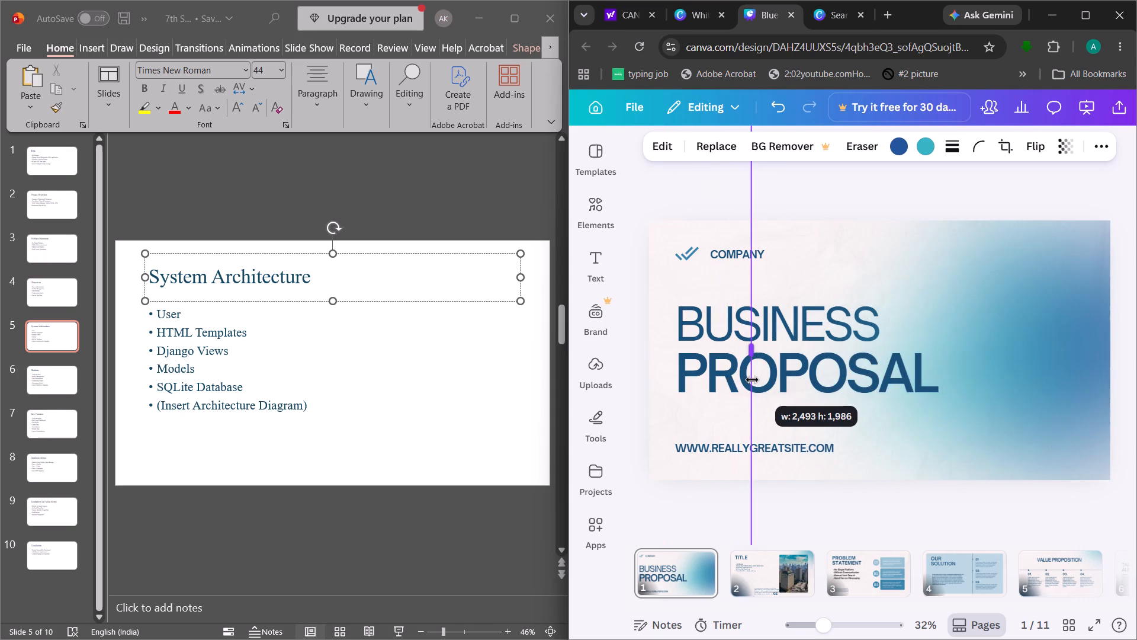
{"action": "left_click_drag", "start_coordinate": [752, 380], "coordinate": [765, 380]}
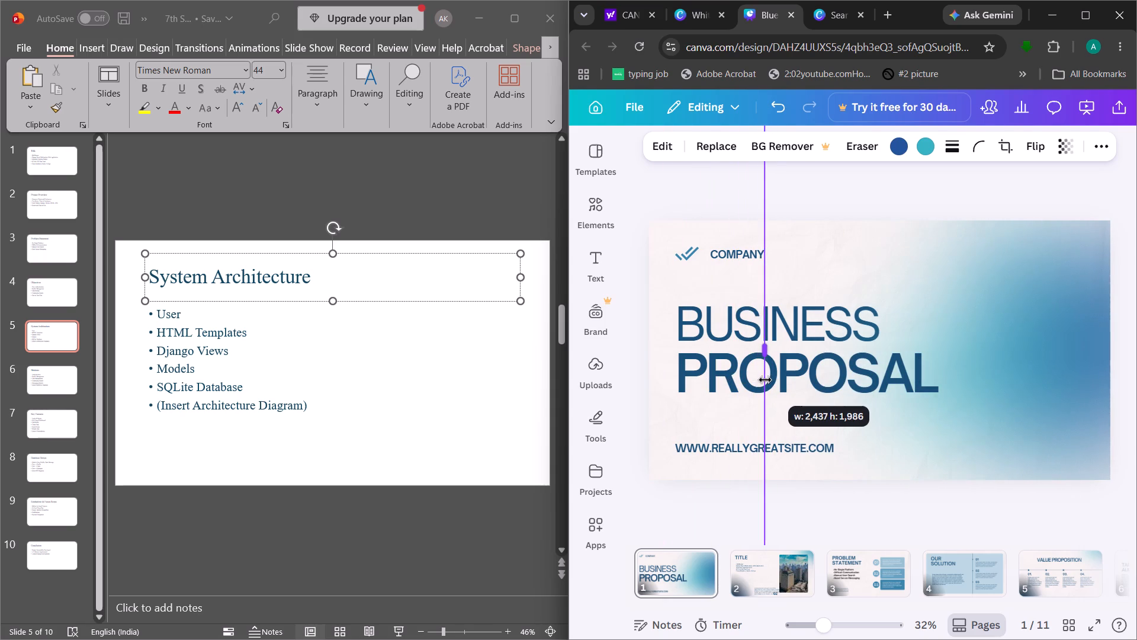
{"action": "left_click_drag", "start_coordinate": [765, 380], "coordinate": [766, 380]}
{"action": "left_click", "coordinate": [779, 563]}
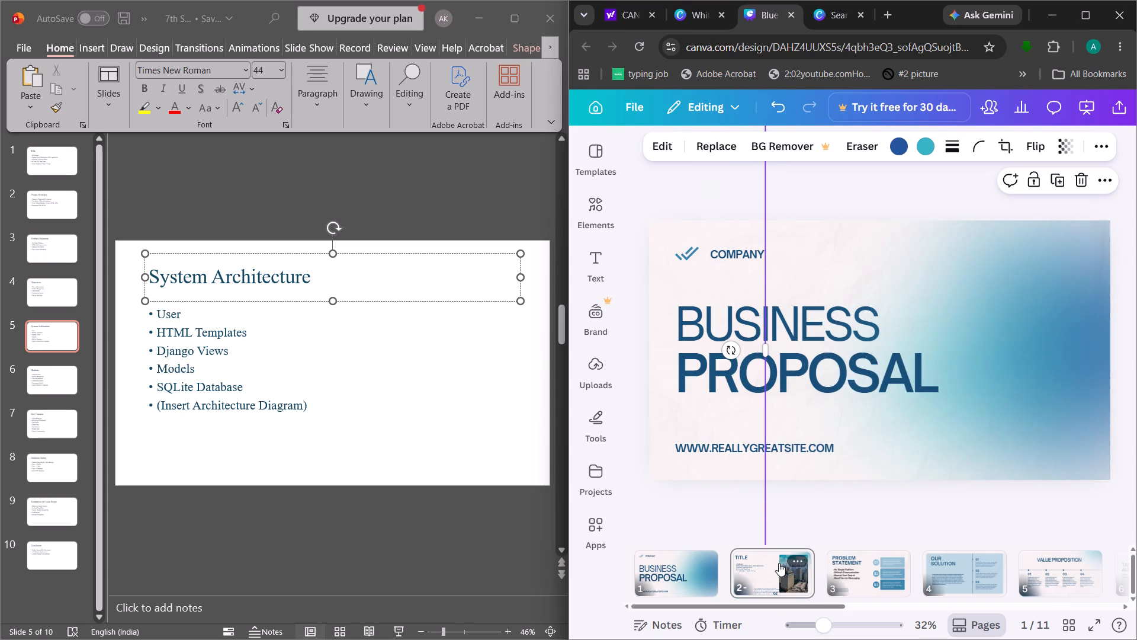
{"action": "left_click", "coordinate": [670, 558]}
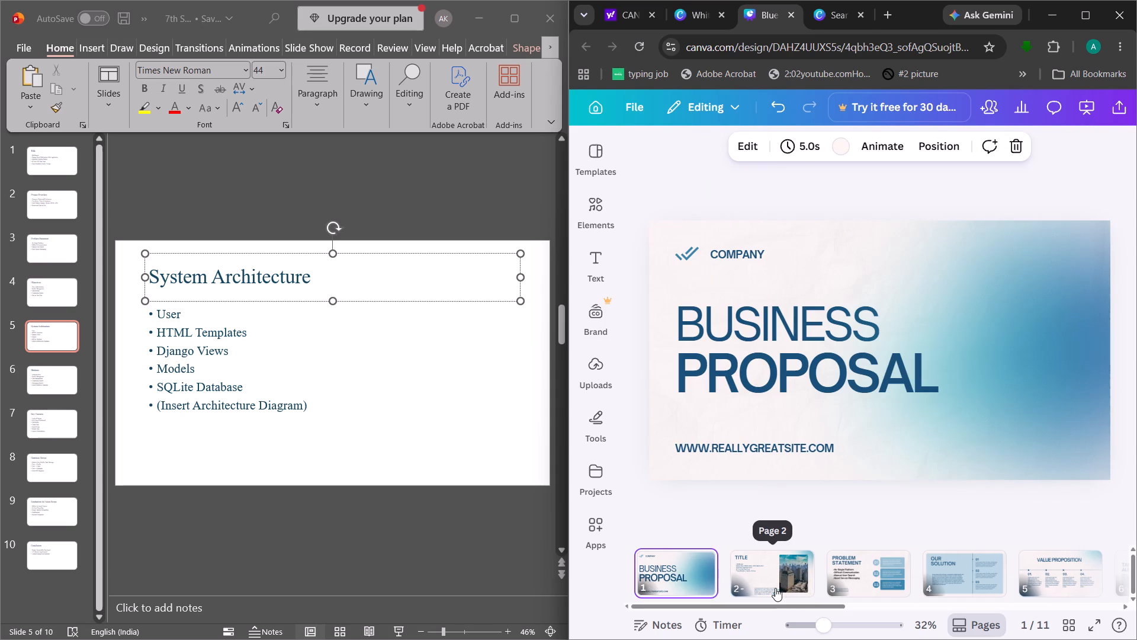